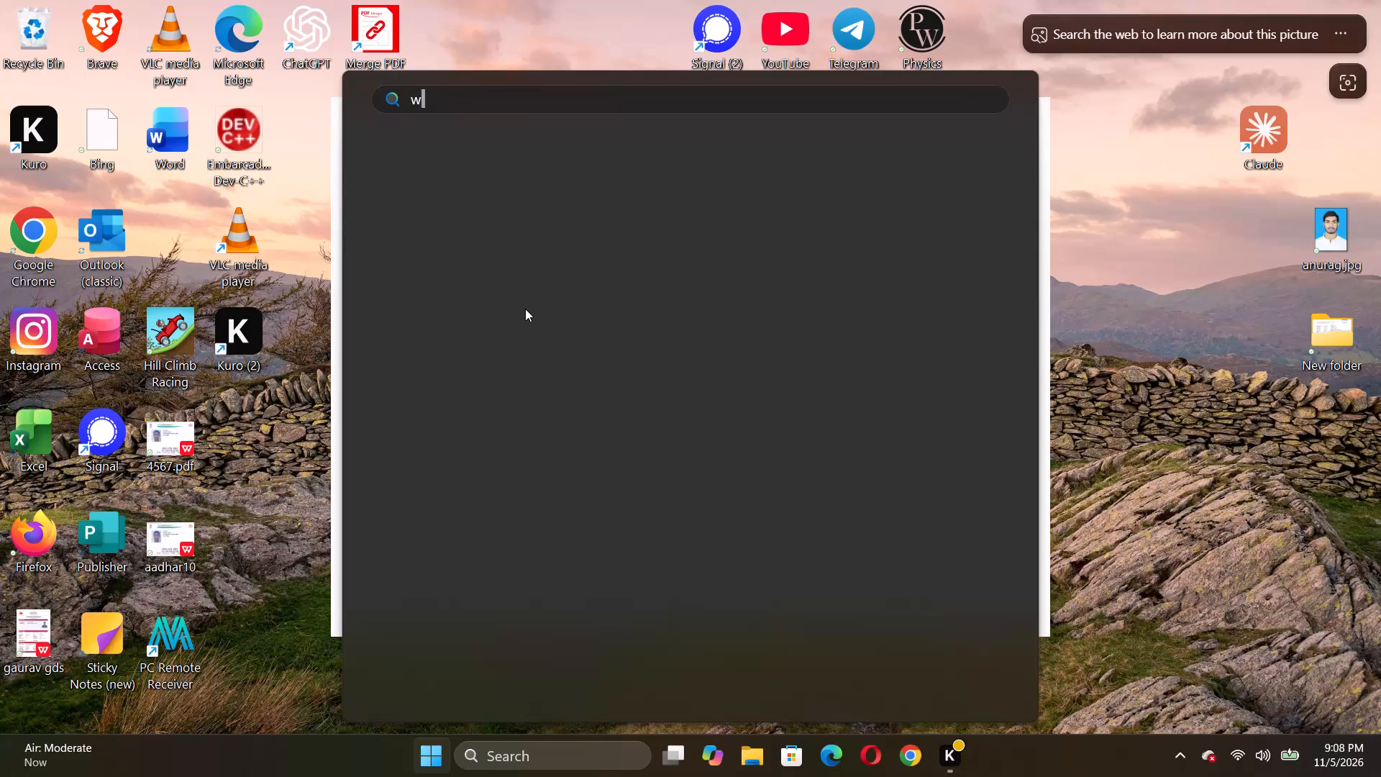
Launch Microsoft Word and close the activation wizard to reach the blank document.
{"action": "type", "text": "ord"}
{"action": "key", "text": "Return"}
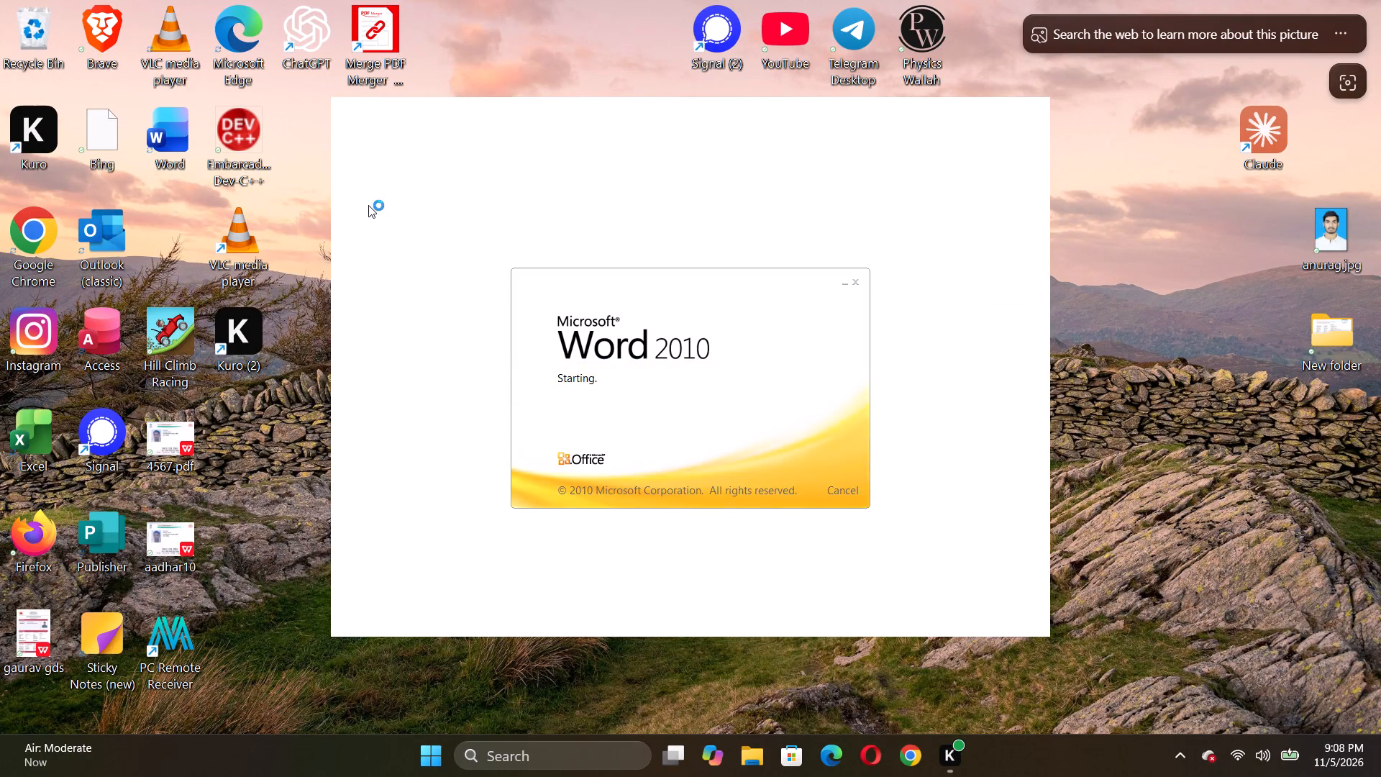
{"action": "left_click", "coordinate": [191, 37]}
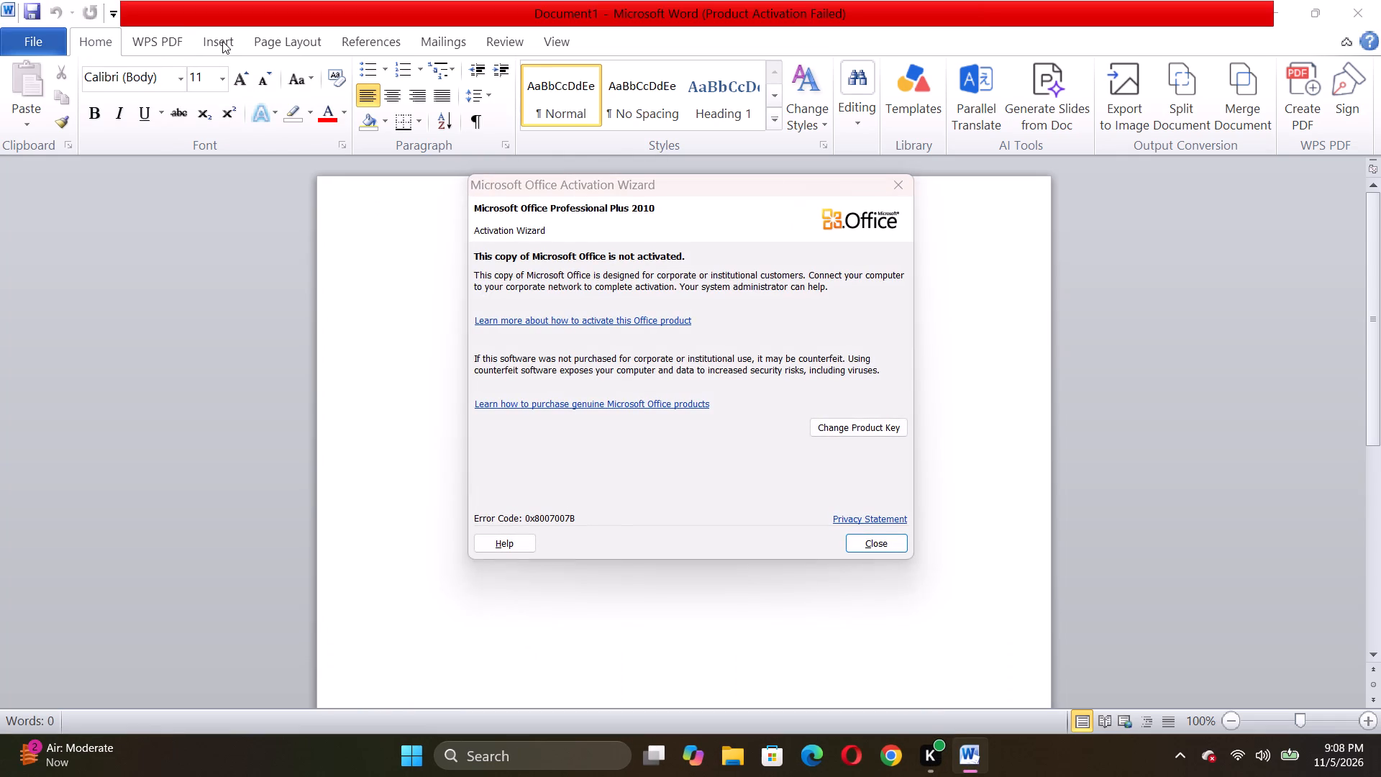
{"action": "left_click", "coordinate": [904, 190]}
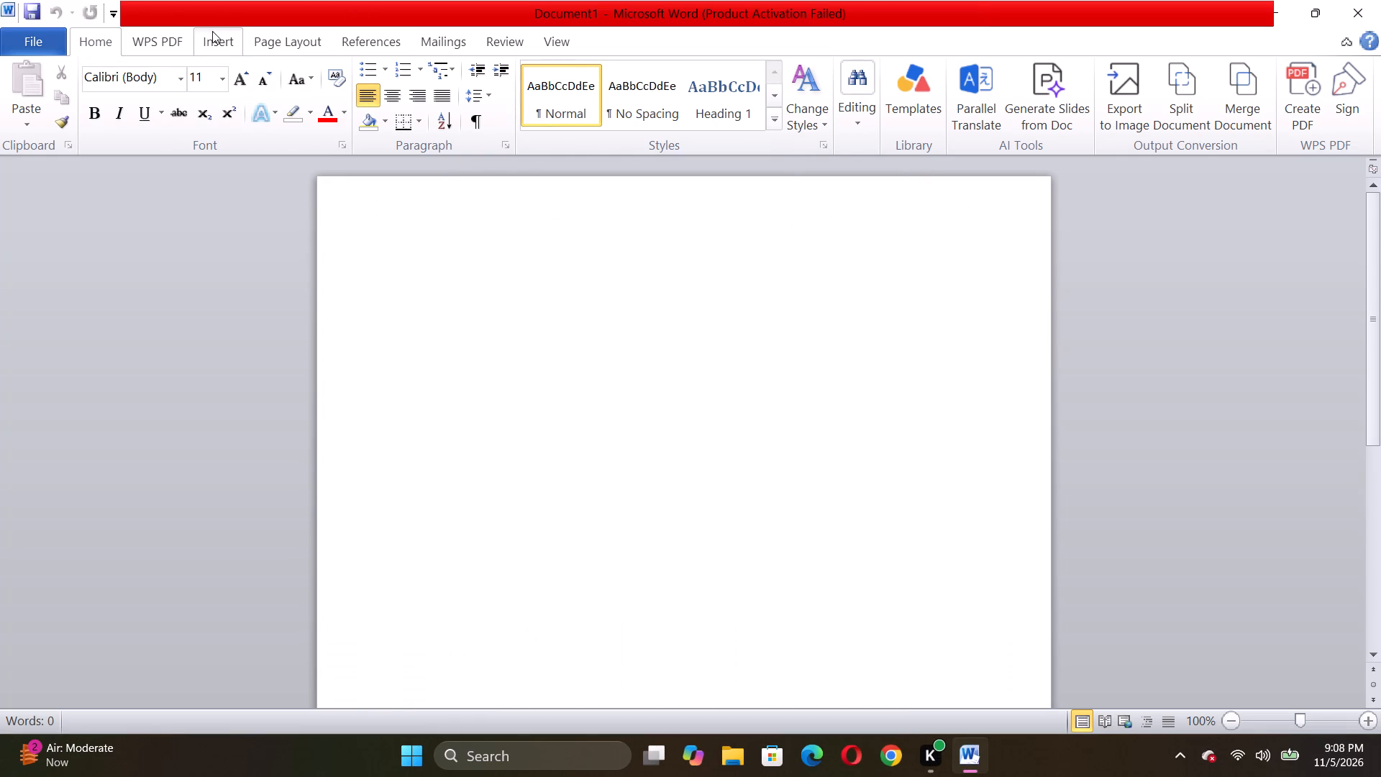
Set the page margins to the last custom setting, 0" on all four sides.
{"action": "left_click", "coordinate": [212, 31]}
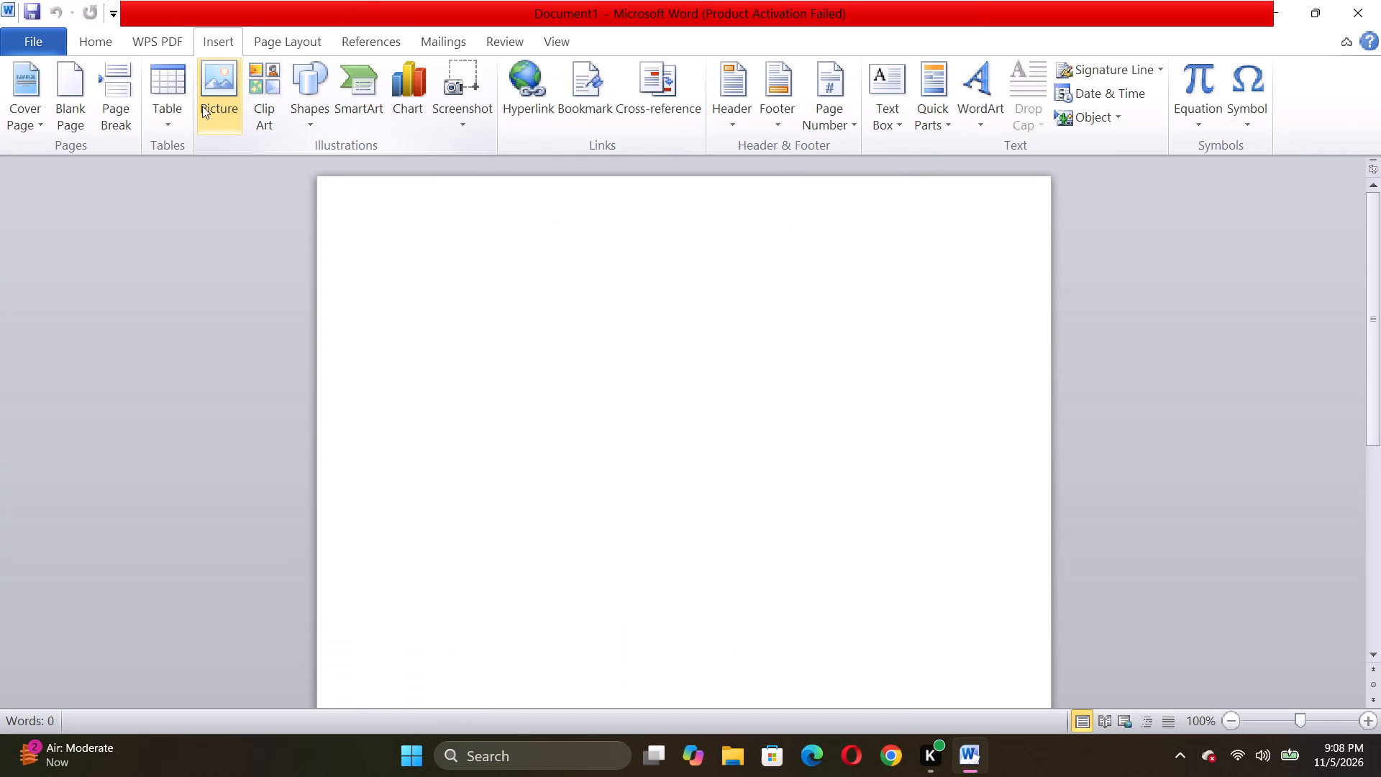
{"action": "left_click", "coordinate": [264, 41]}
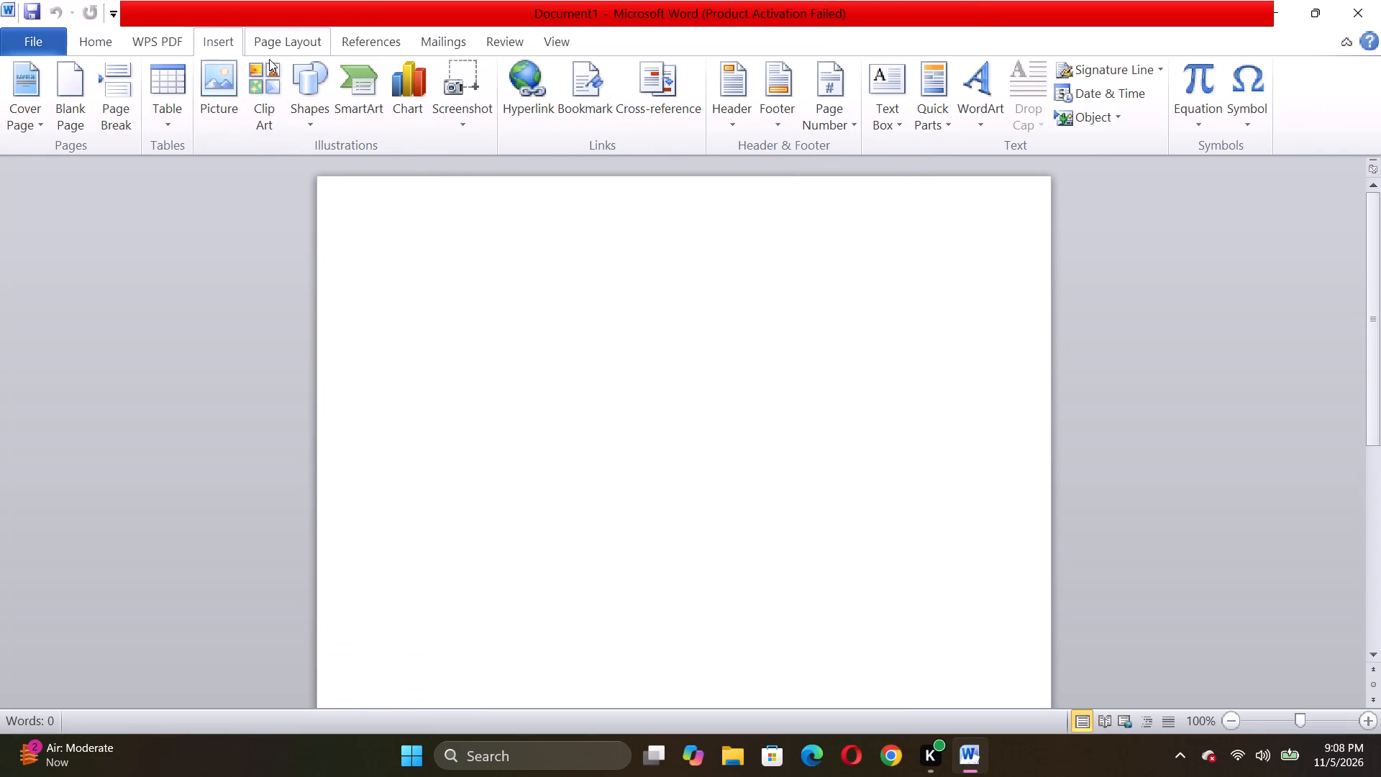
{"action": "left_click", "coordinate": [160, 93]}
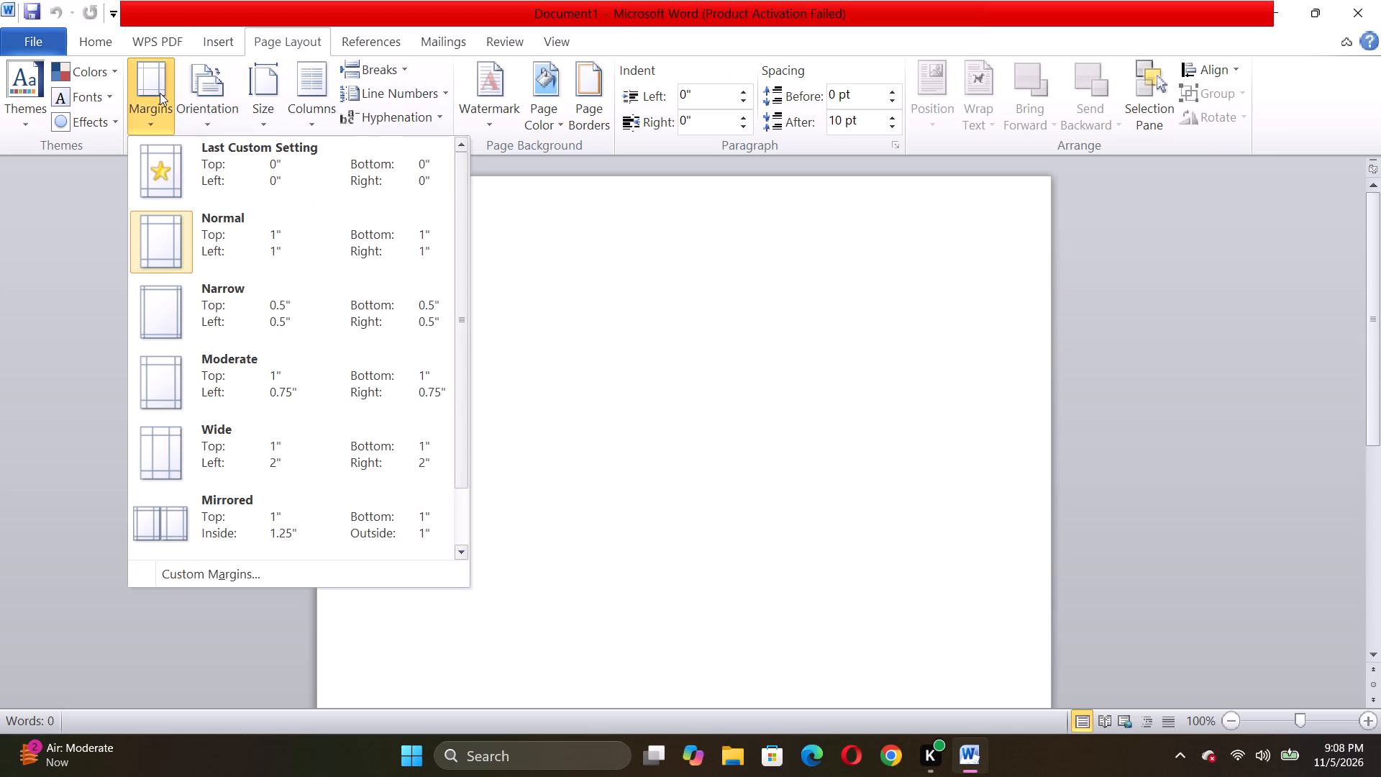
{"action": "left_click", "coordinate": [193, 165]}
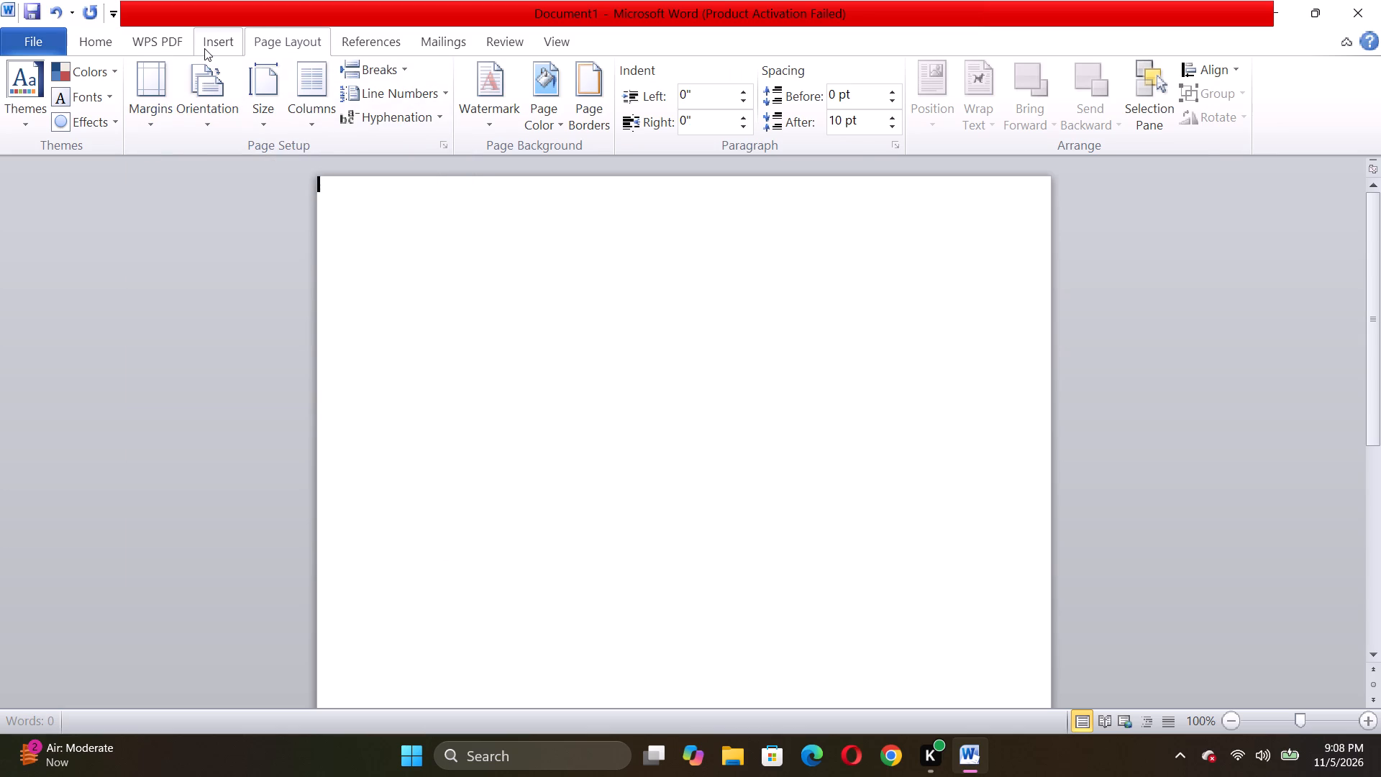
Insert picture 1 from the Downloads folder into the blank document.
{"action": "left_click", "coordinate": [221, 42]}
{"action": "left_click", "coordinate": [222, 109]}
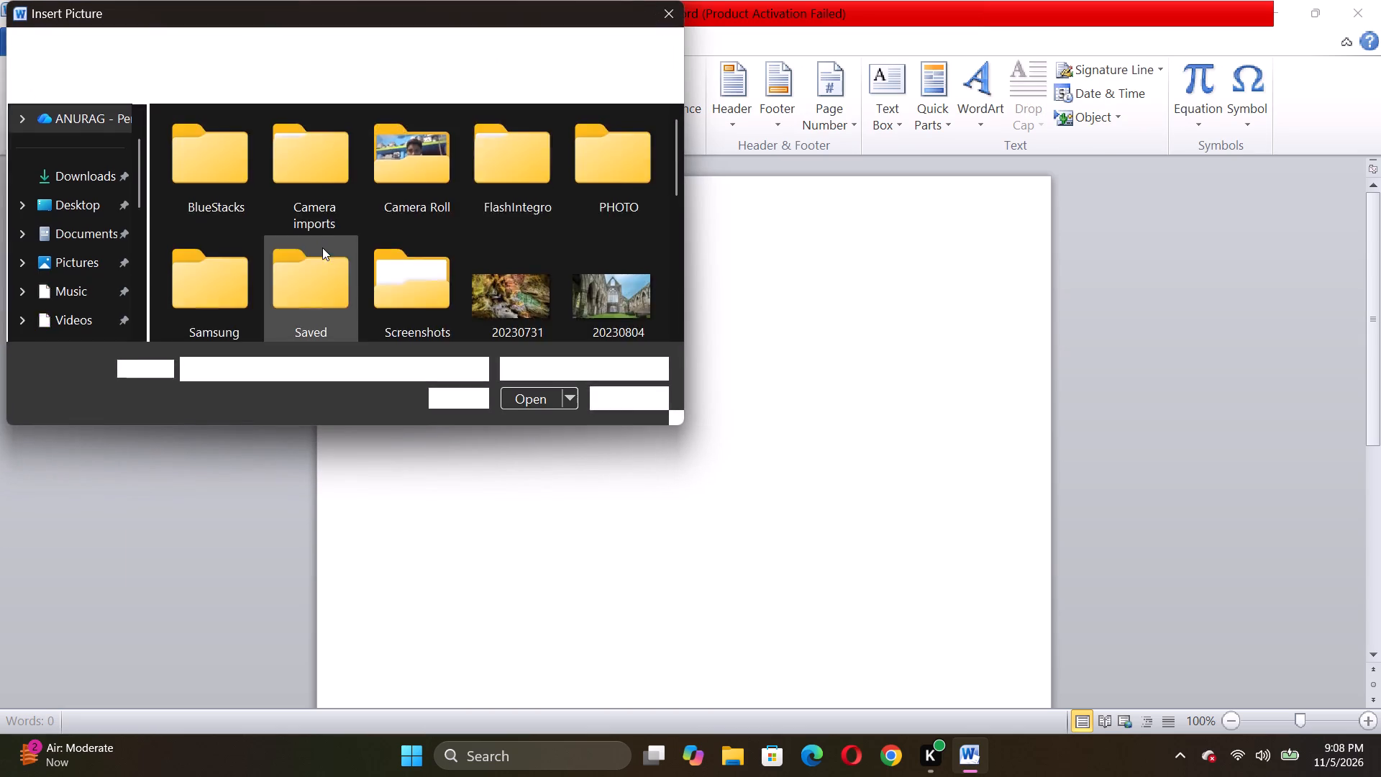
{"action": "scroll", "coordinate": [322, 247], "scroll_direction": "down", "scroll_amount": 5}
{"action": "scroll", "coordinate": [318, 224], "scroll_direction": "up", "scroll_amount": 7}
{"action": "left_click", "coordinate": [100, 170]}
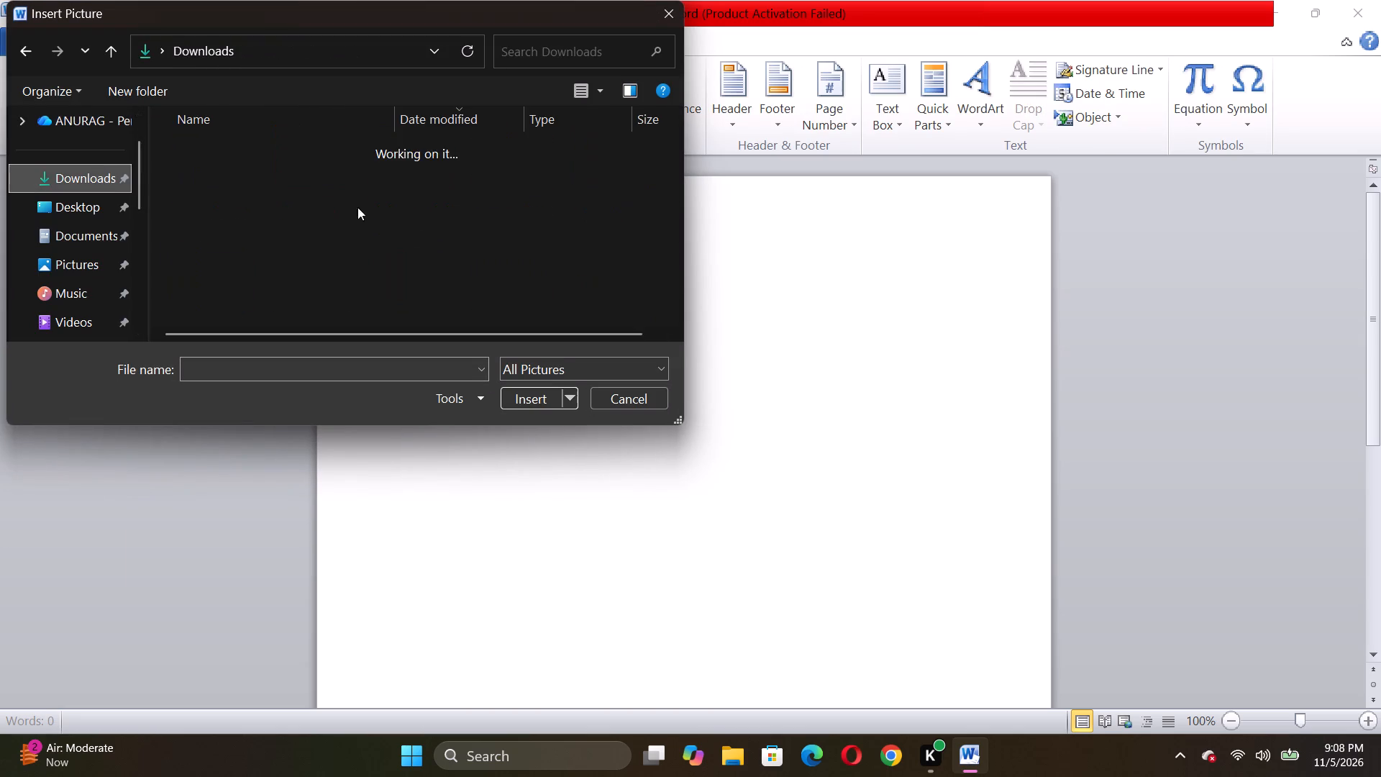
{"action": "scroll", "coordinate": [600, 264], "scroll_direction": "down", "scroll_amount": 5}
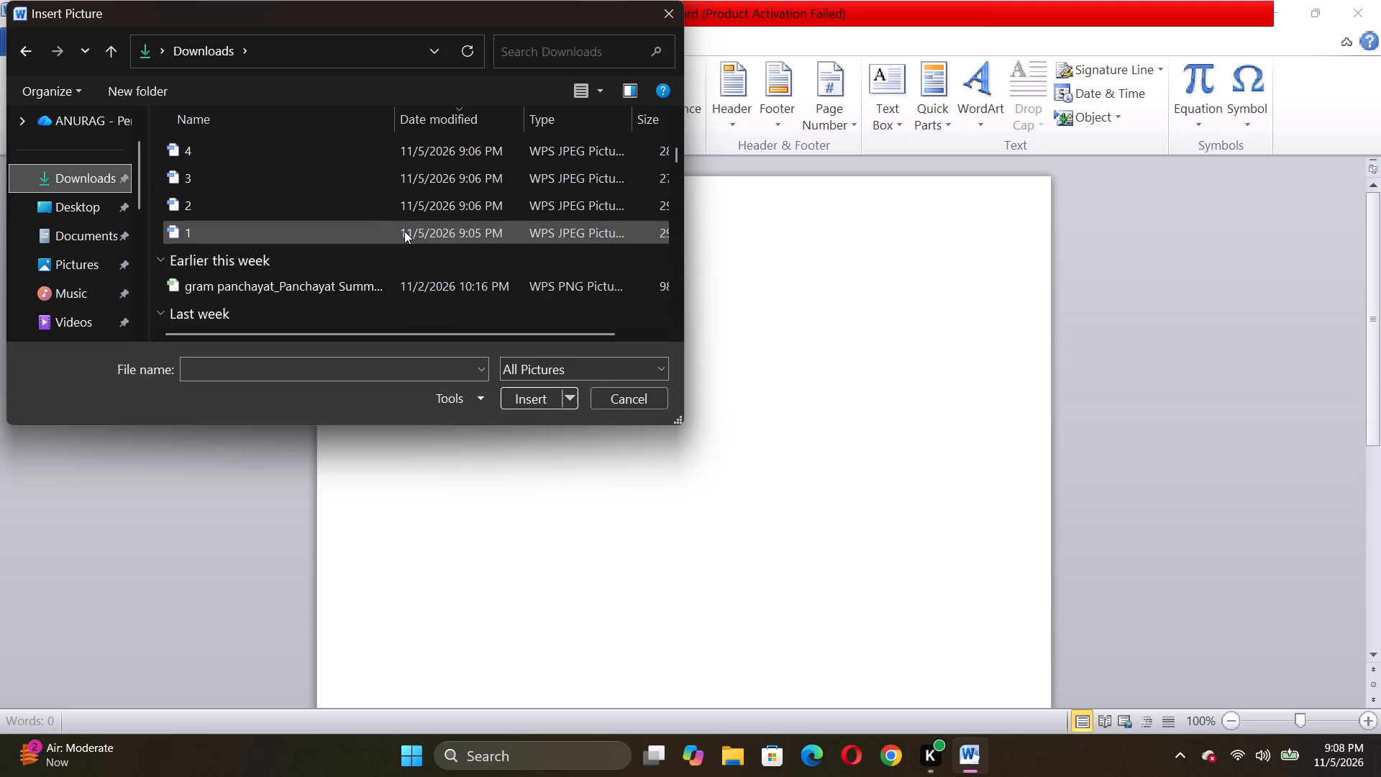
{"action": "left_click", "coordinate": [404, 231]}
{"action": "left_click", "coordinate": [539, 396]}
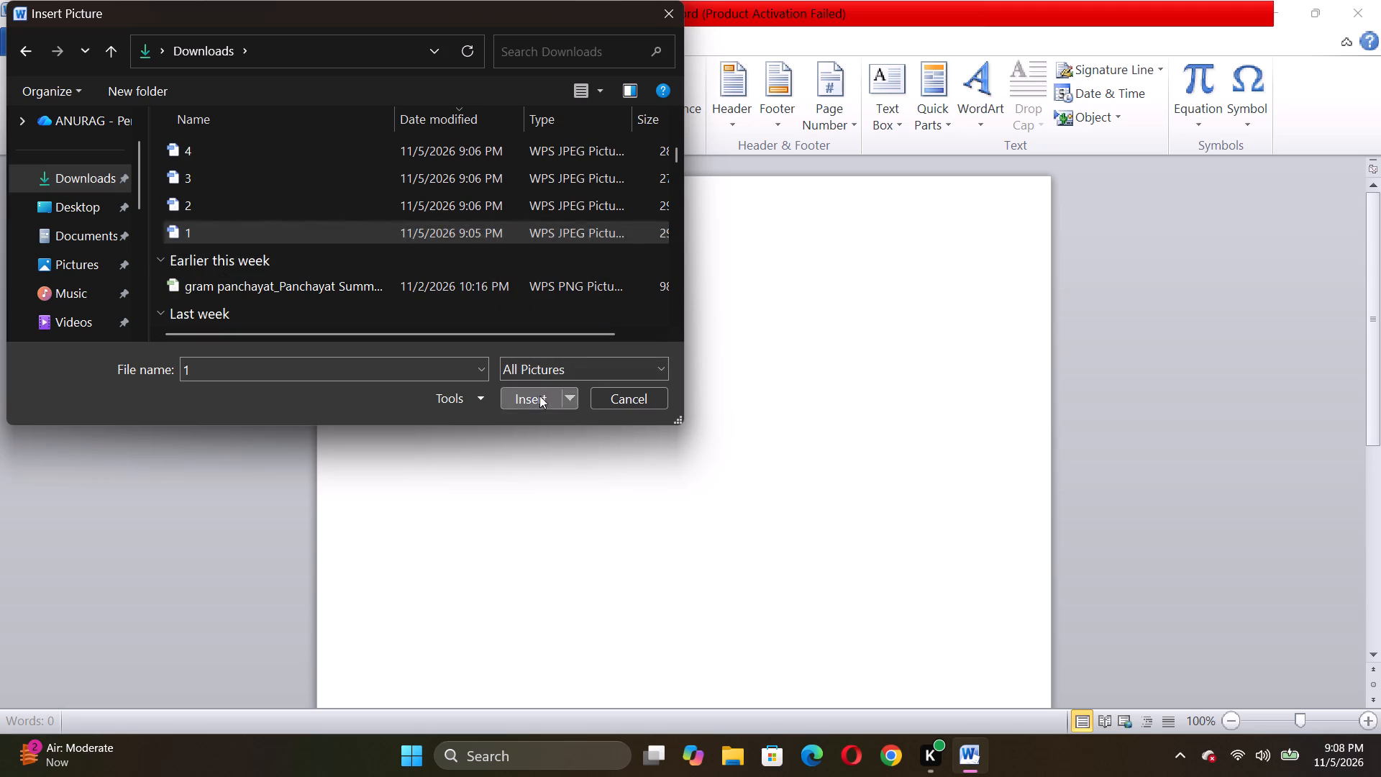
Shrink the wheat text picture proportionally to about 1.94" high by 1.81" wide and deselect it.
{"action": "scroll", "coordinate": [626, 395], "scroll_direction": "down", "scroll_amount": 7}
{"action": "scroll", "coordinate": [871, 386], "scroll_direction": "down", "scroll_amount": 3}
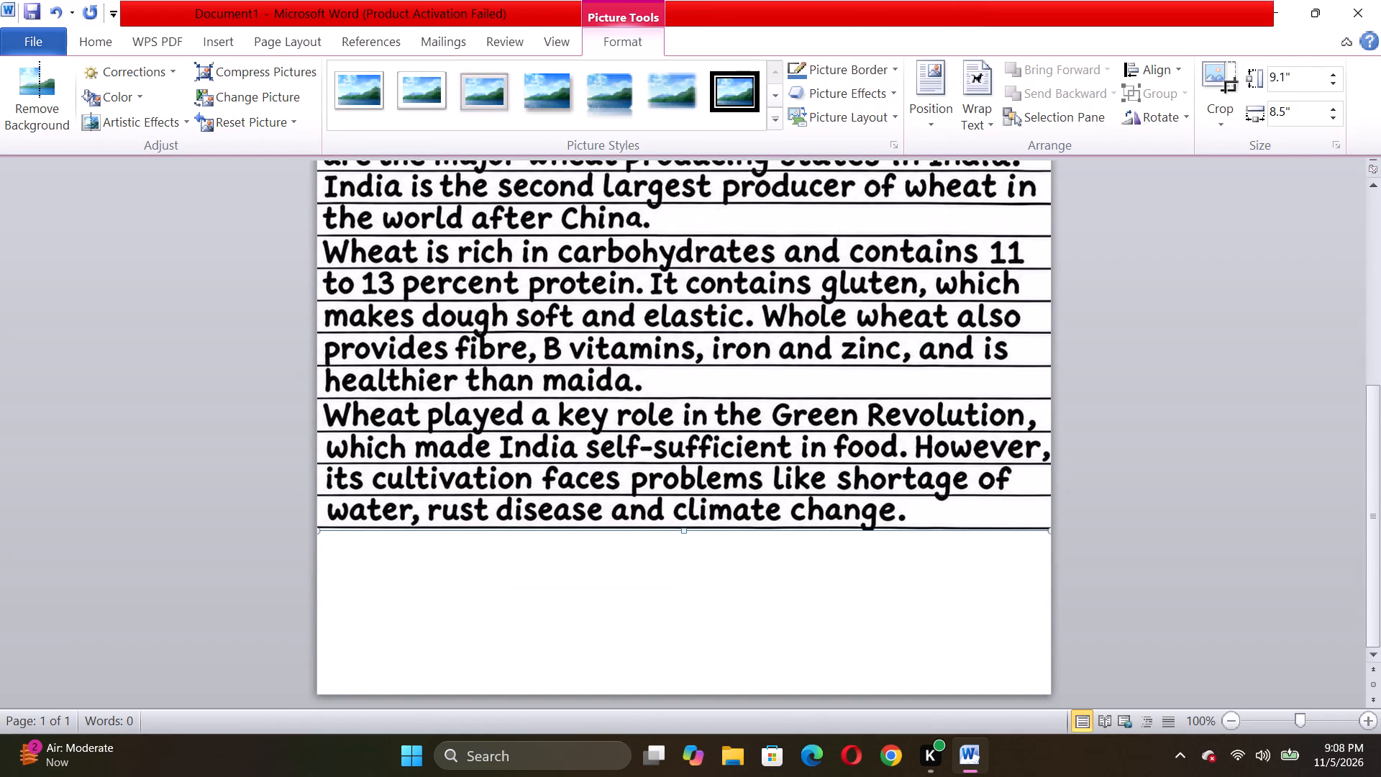
{"action": "left_click_drag", "start_coordinate": [1048, 530], "coordinate": [674, 167]}
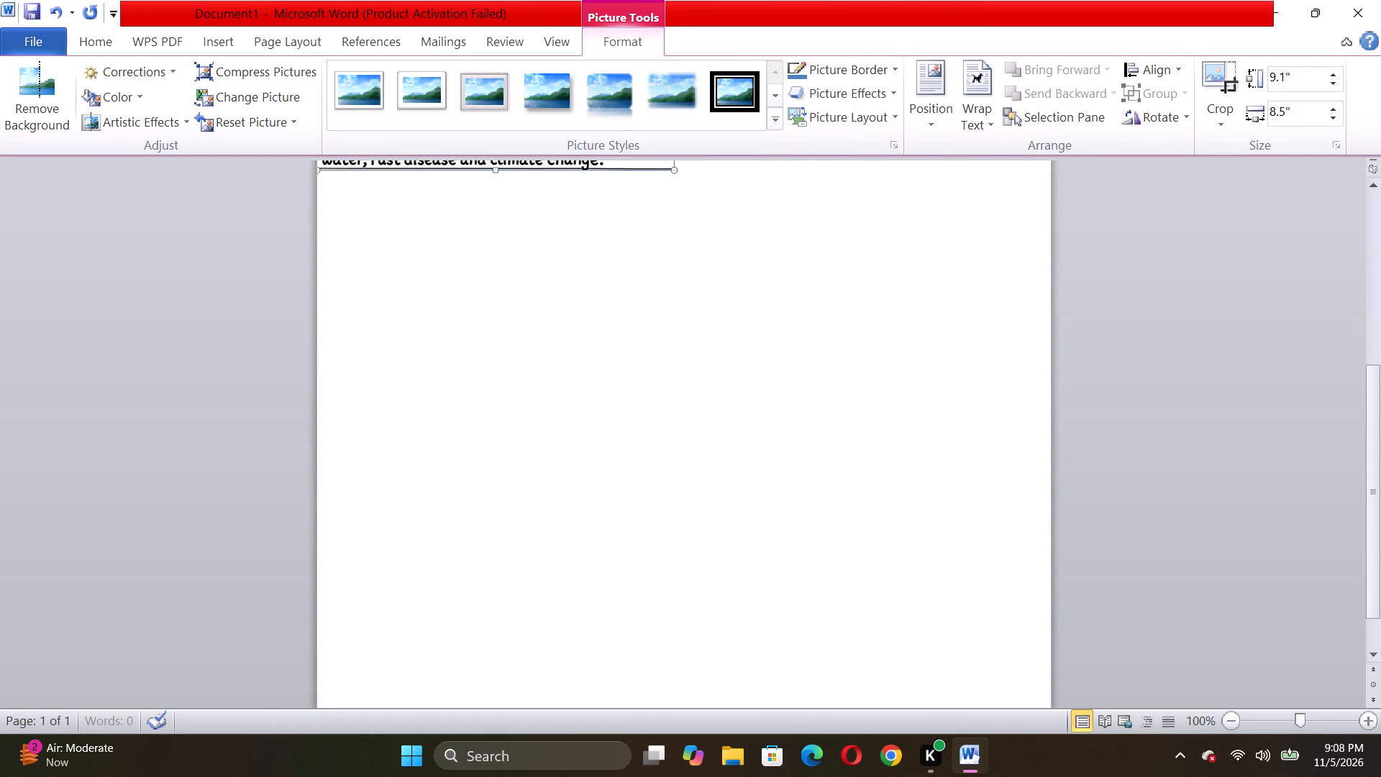
{"action": "scroll", "coordinate": [764, 332], "scroll_direction": "up", "scroll_amount": 4}
{"action": "left_click_drag", "start_coordinate": [673, 340], "coordinate": [621, 276]}
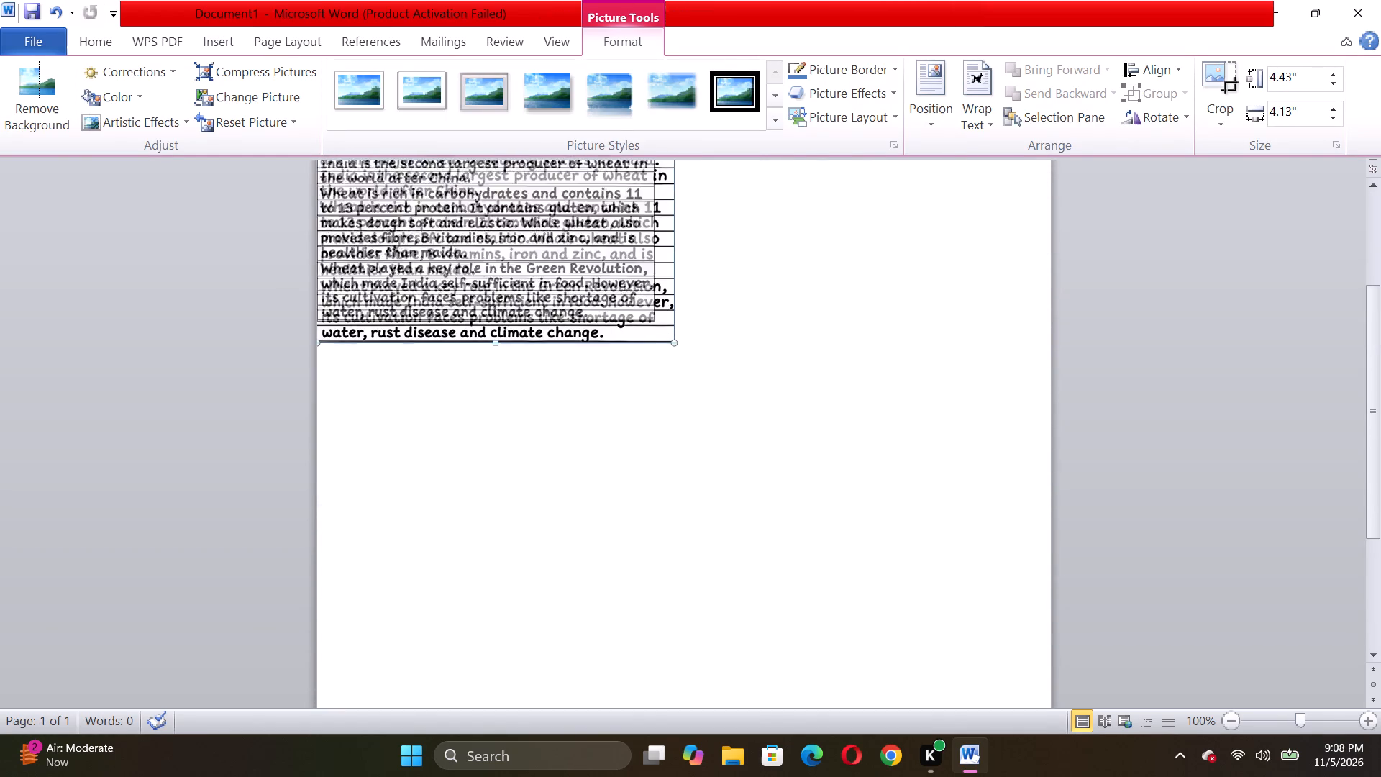
{"action": "left_click_drag", "start_coordinate": [621, 276], "coordinate": [575, 213]}
{"action": "scroll", "coordinate": [691, 265], "scroll_direction": "up", "scroll_amount": 4}
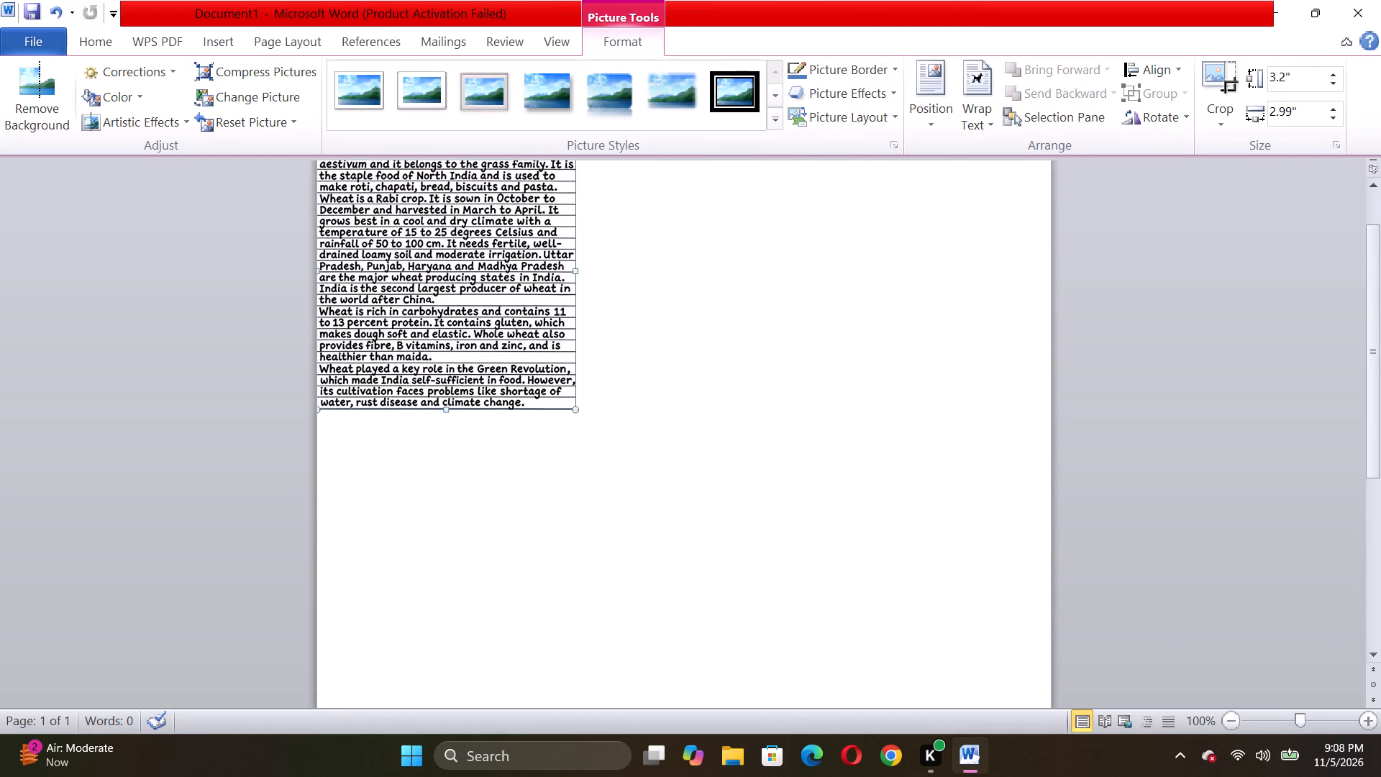
{"action": "left_click_drag", "start_coordinate": [575, 409], "coordinate": [473, 219]}
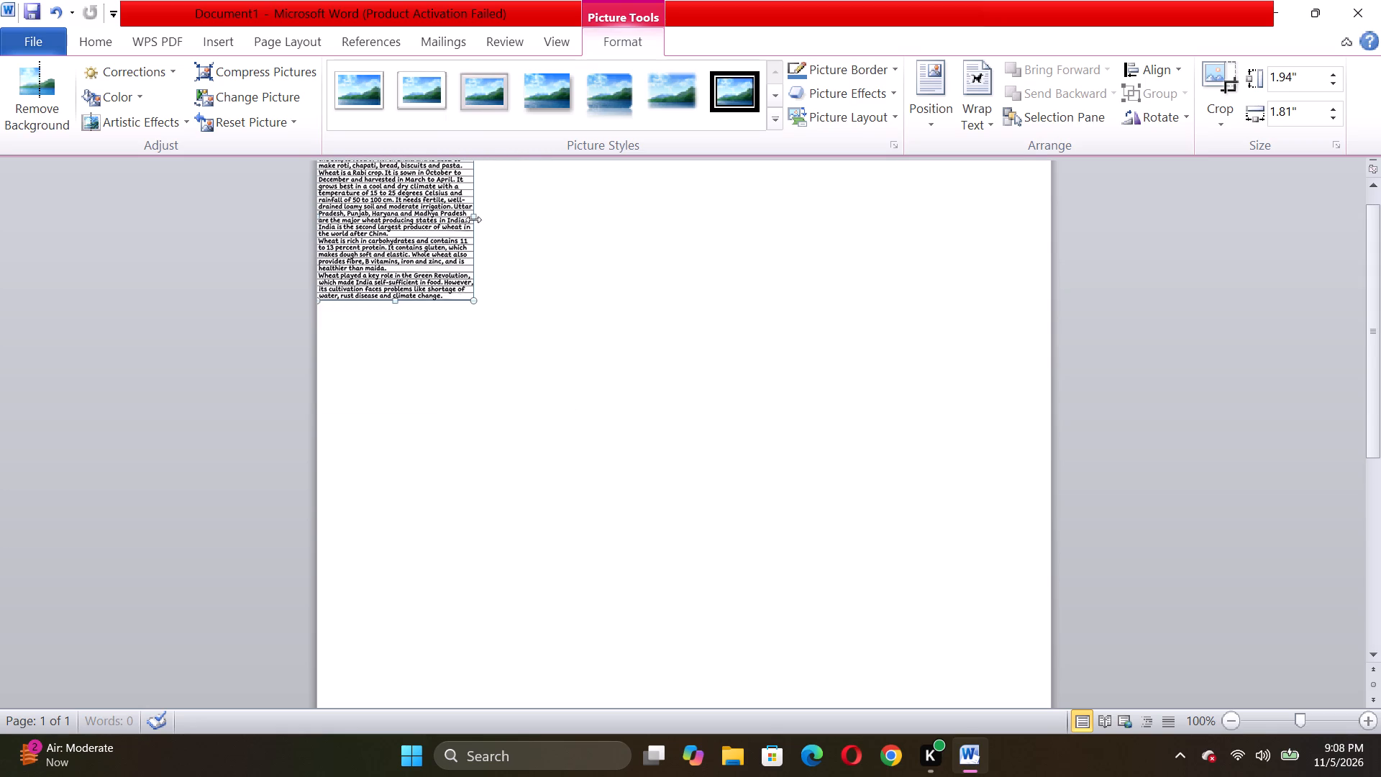
{"action": "left_click", "coordinate": [542, 256]}
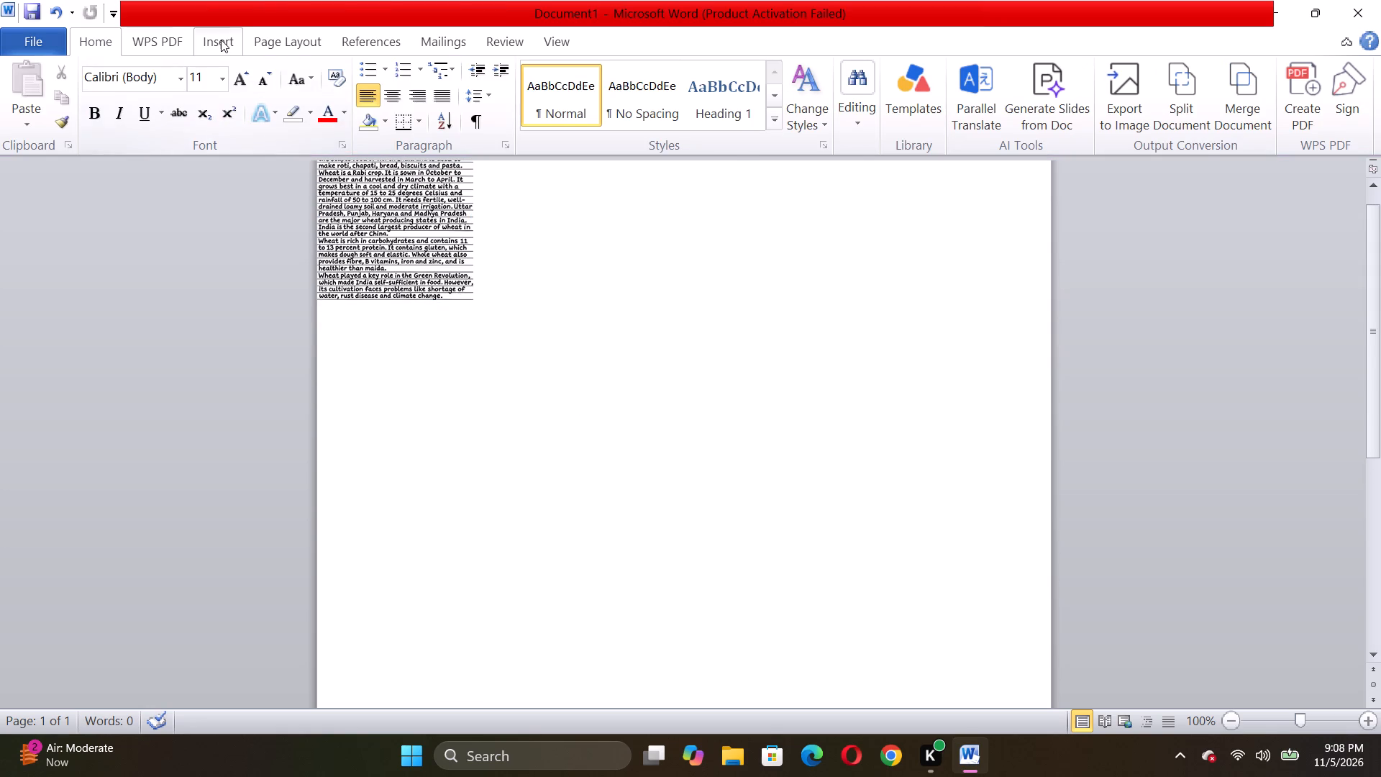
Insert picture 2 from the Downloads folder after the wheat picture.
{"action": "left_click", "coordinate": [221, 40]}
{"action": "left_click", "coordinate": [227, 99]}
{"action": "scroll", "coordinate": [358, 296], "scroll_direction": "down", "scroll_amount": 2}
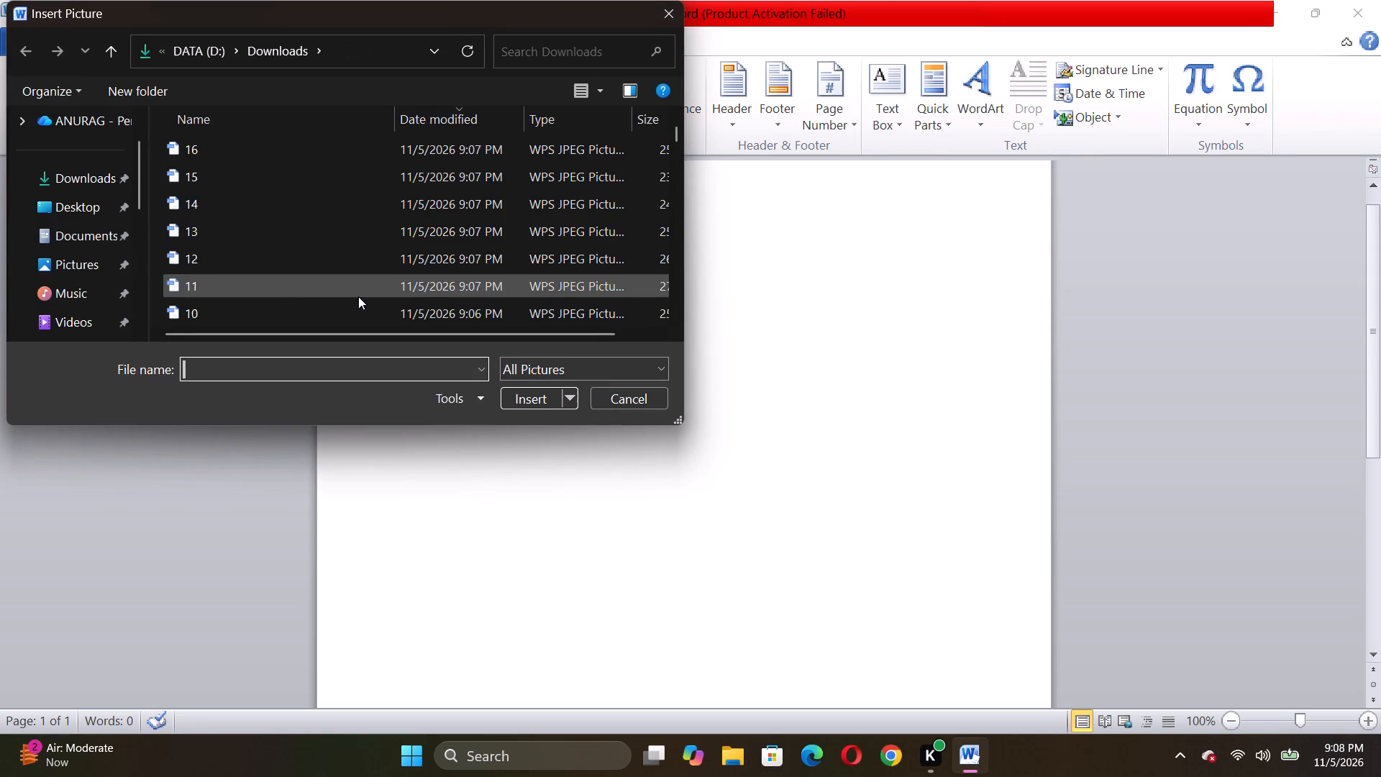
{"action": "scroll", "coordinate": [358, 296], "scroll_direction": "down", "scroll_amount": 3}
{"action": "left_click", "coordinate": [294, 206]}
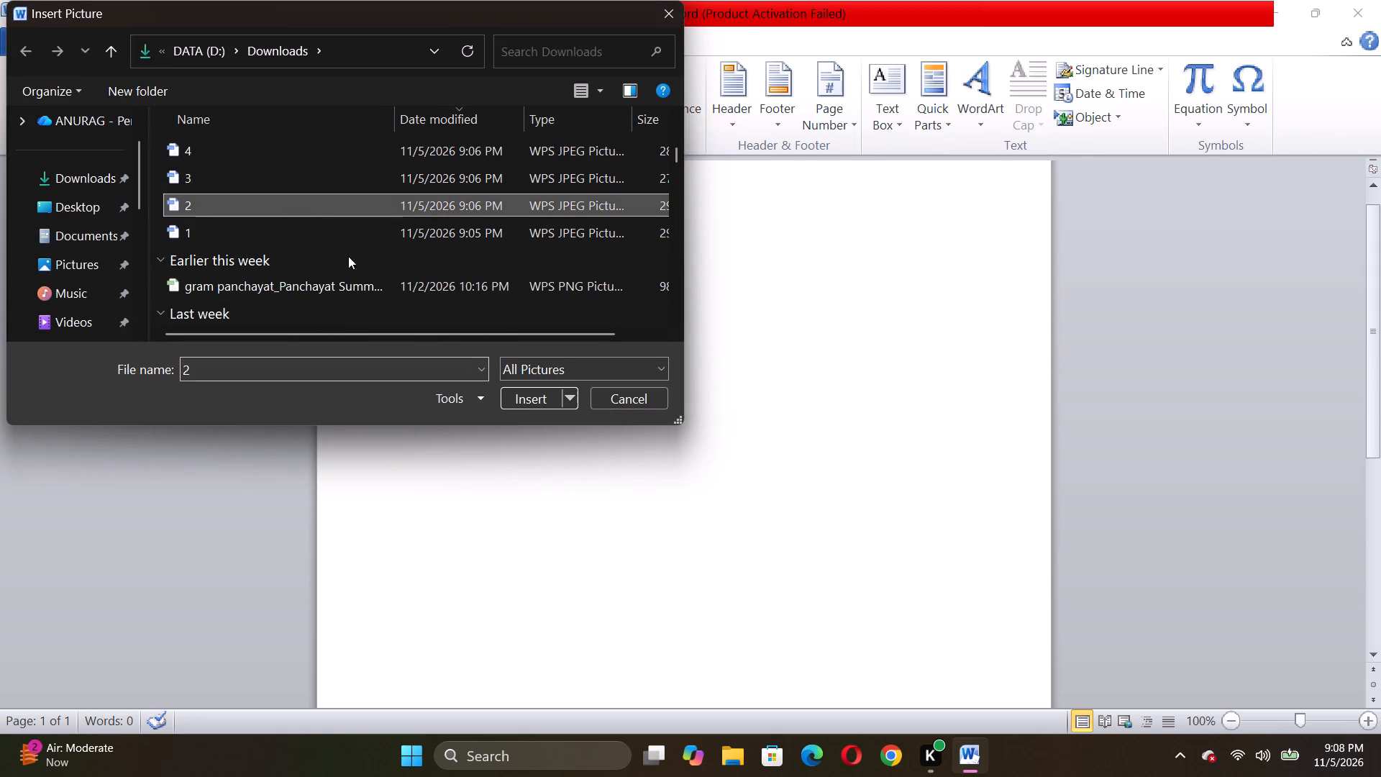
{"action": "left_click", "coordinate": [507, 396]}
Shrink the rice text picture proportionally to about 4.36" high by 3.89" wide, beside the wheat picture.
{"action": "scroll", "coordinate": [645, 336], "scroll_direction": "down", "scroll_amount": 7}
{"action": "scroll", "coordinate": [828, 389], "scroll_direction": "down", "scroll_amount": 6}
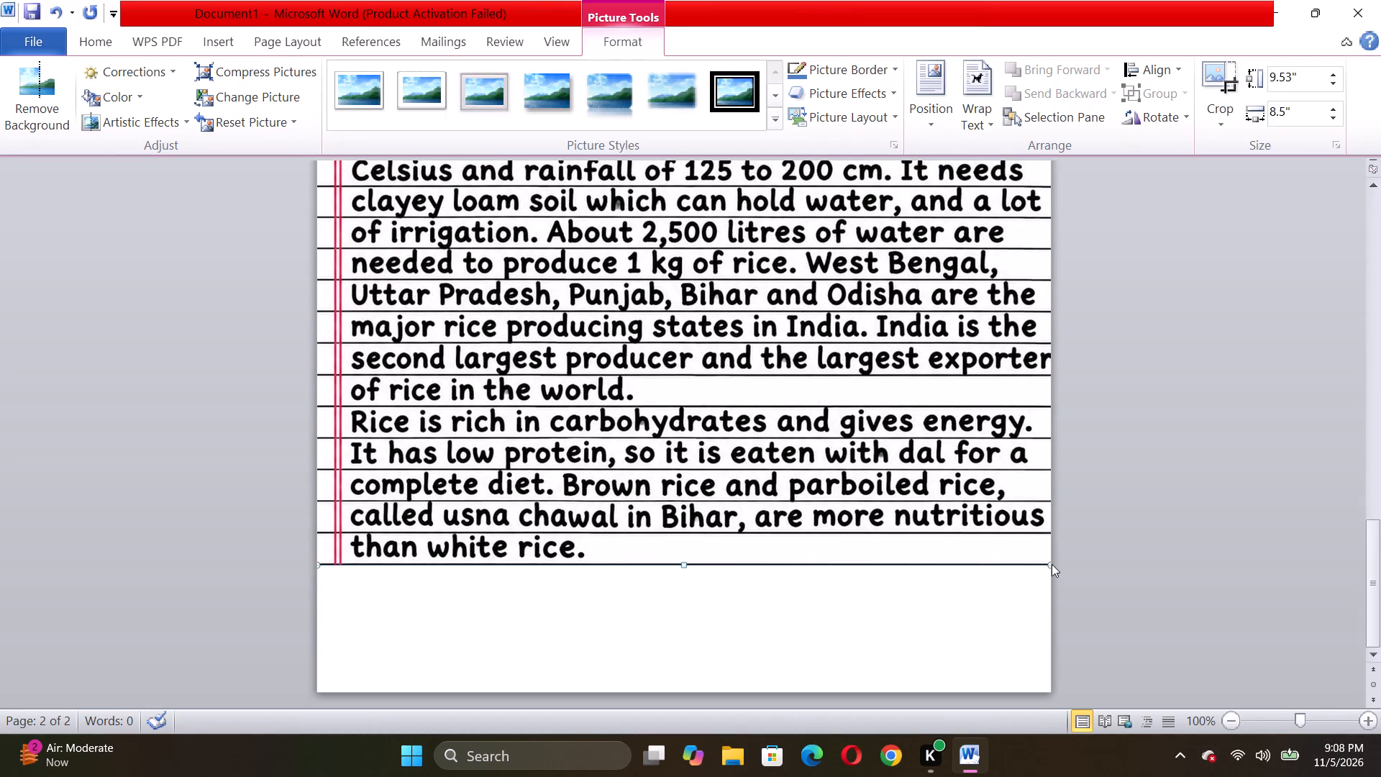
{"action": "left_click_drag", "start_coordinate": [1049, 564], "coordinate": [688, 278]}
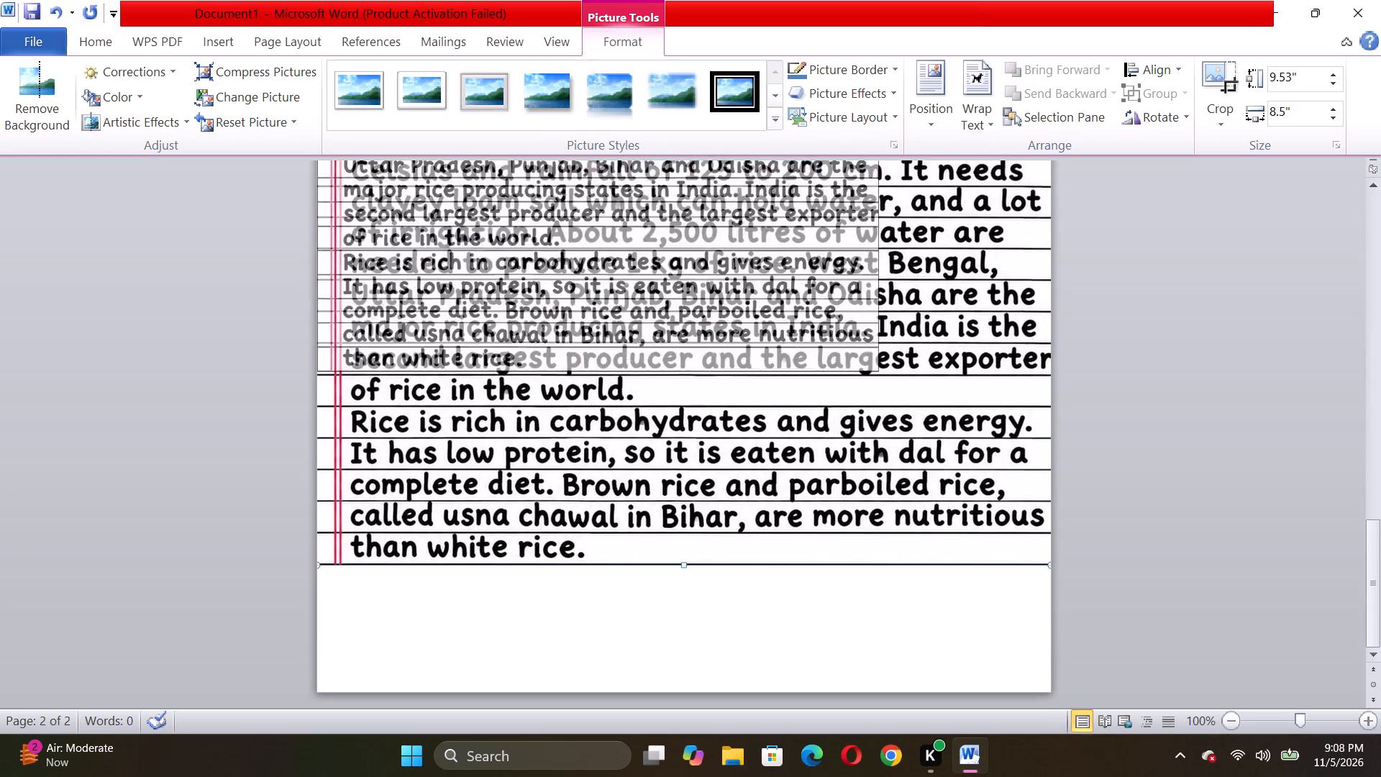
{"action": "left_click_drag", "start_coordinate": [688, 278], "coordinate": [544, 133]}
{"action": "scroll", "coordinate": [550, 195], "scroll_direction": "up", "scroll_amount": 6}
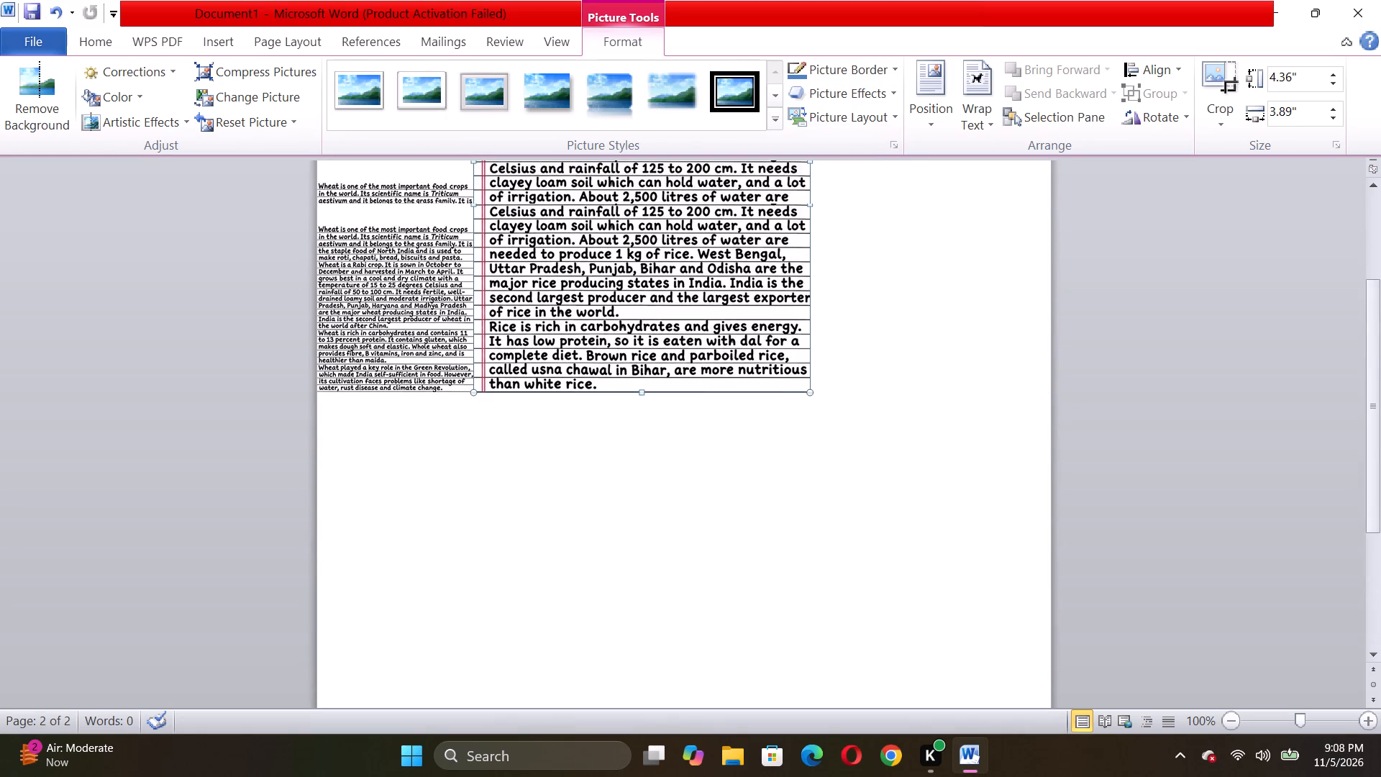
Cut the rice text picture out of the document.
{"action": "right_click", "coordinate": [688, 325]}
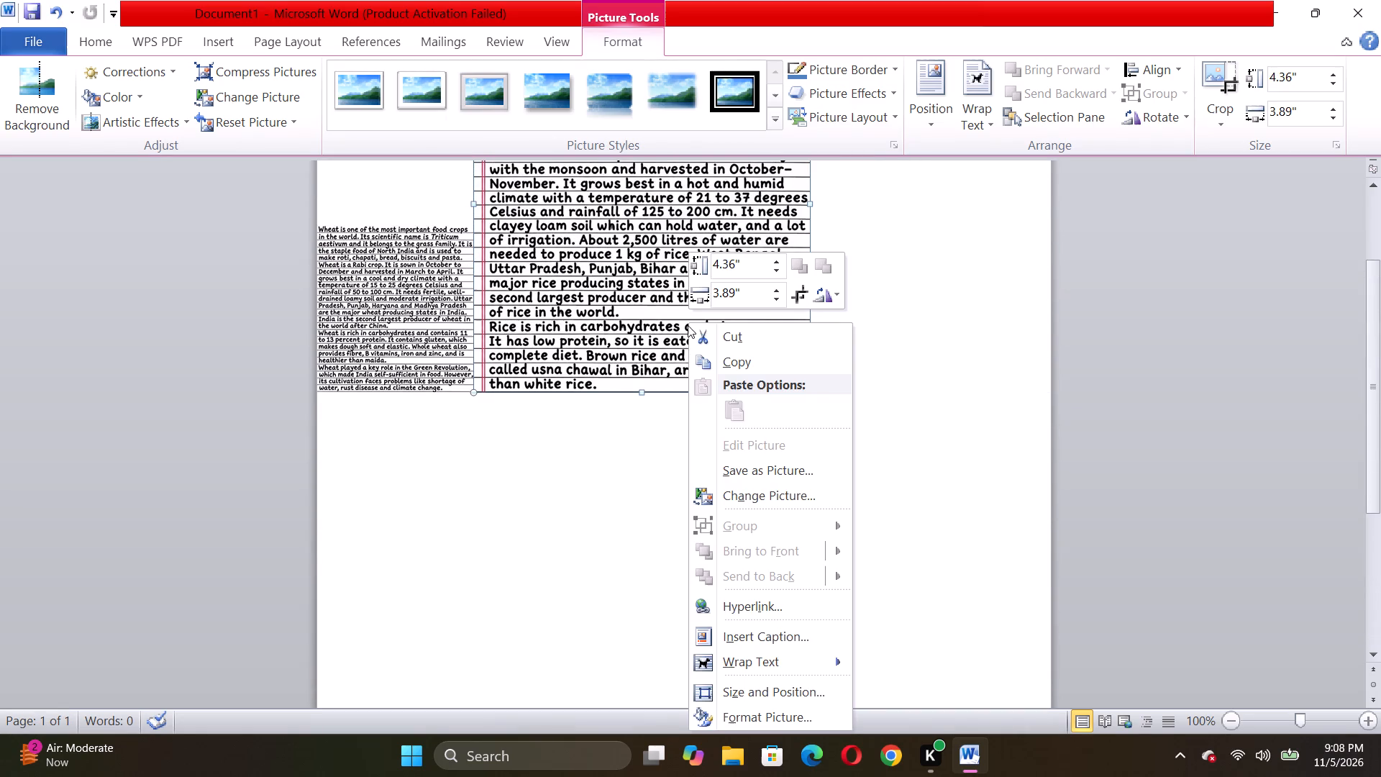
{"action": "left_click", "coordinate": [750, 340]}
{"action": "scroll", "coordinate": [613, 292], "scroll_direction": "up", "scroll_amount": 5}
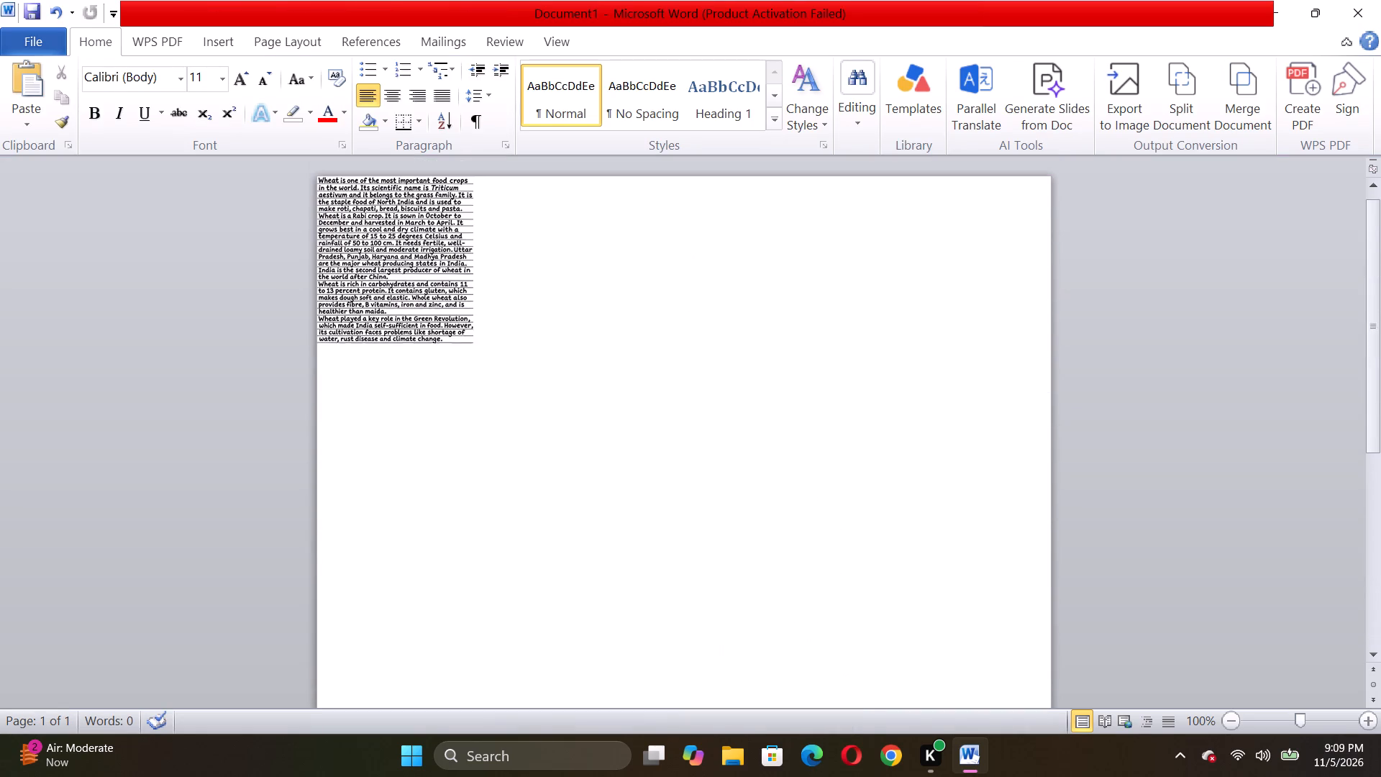
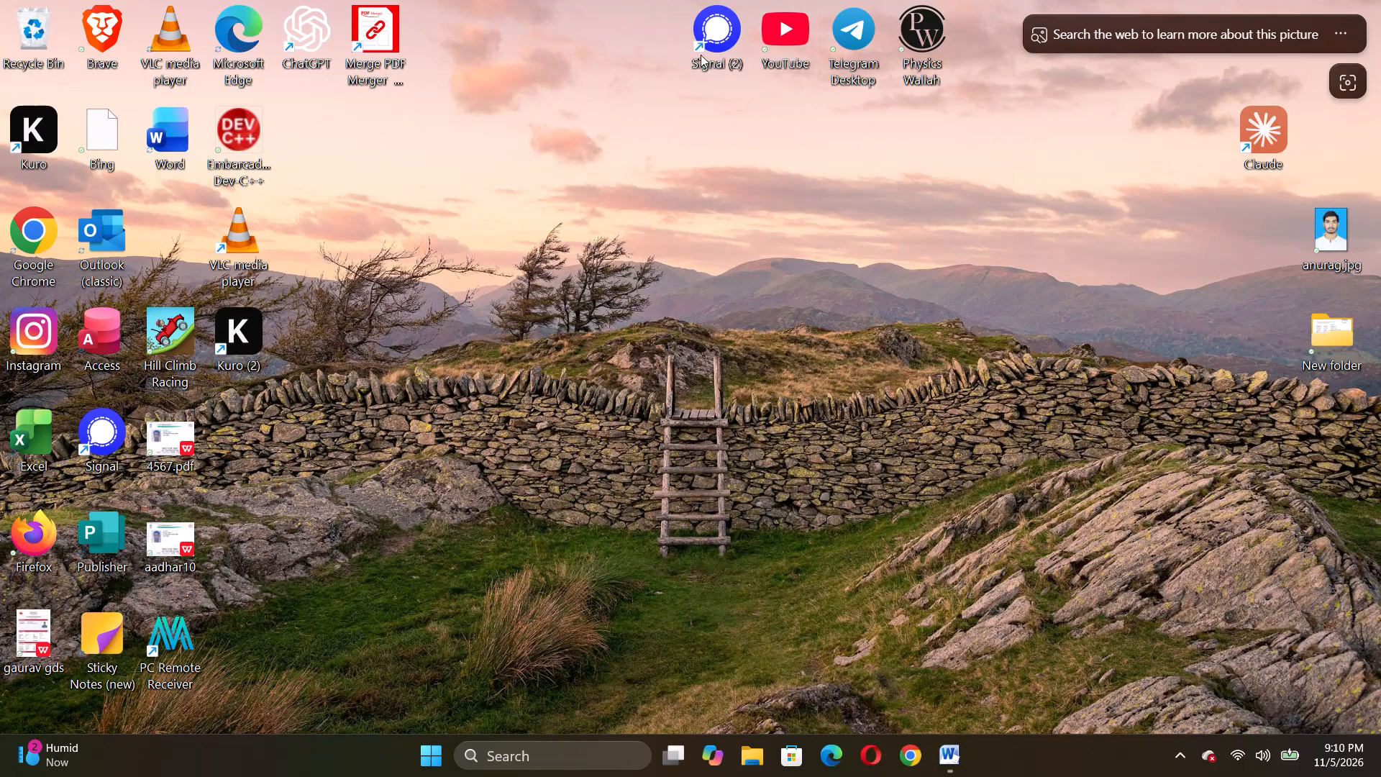
Launch Kuro from the Kuro (2) shortcut on the Windows desktop.
{"action": "double_click", "coordinate": [224, 338]}
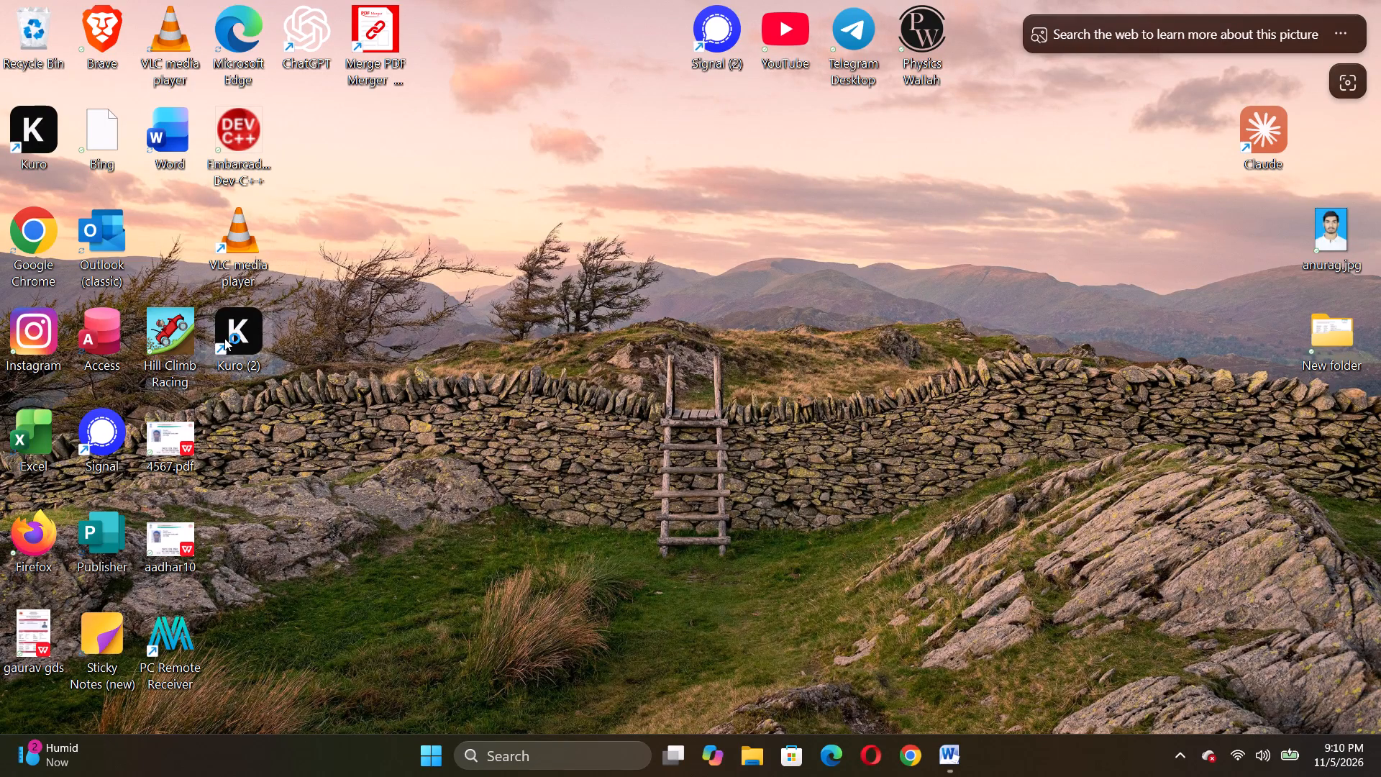
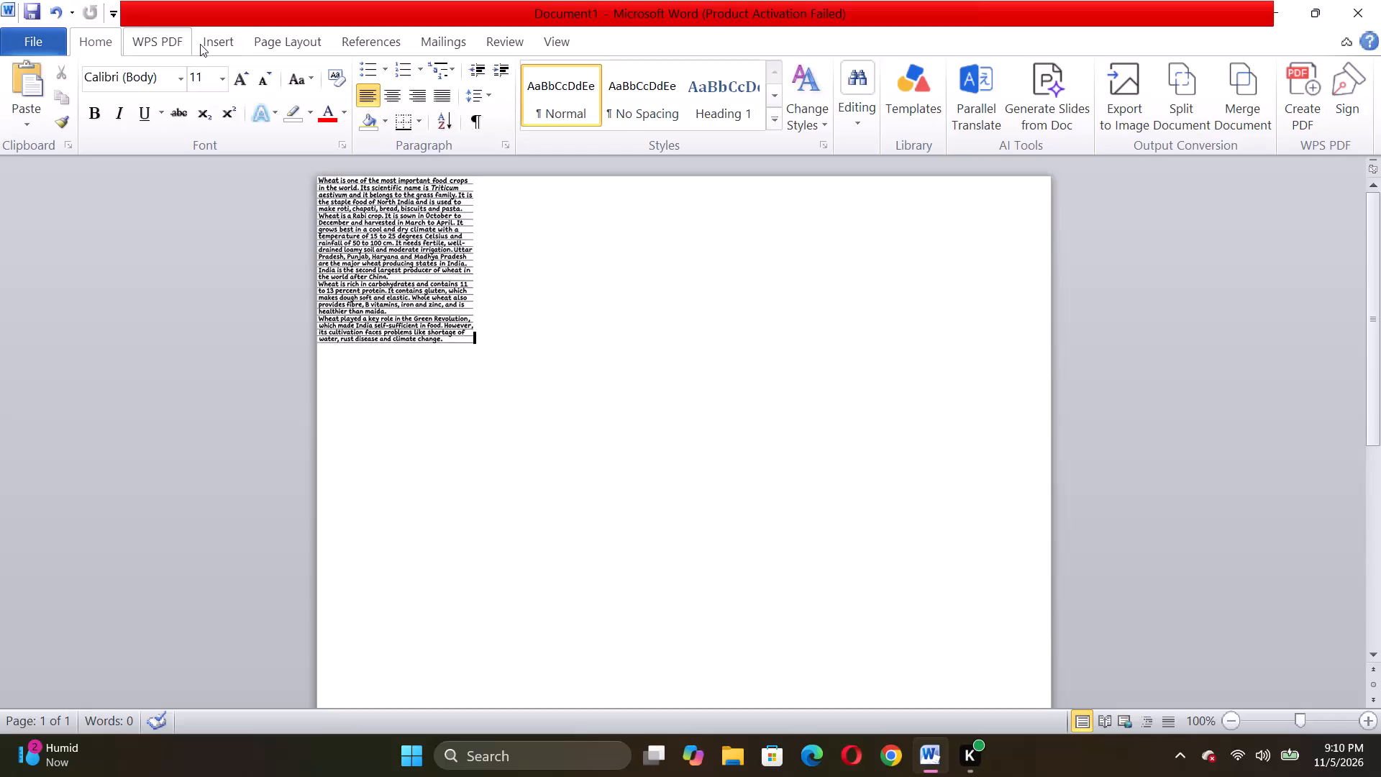
Start inserting another picture after the wheat text picture, browsing the numbered JPEG files in the Downloads folder.
{"action": "left_click", "coordinate": [209, 40]}
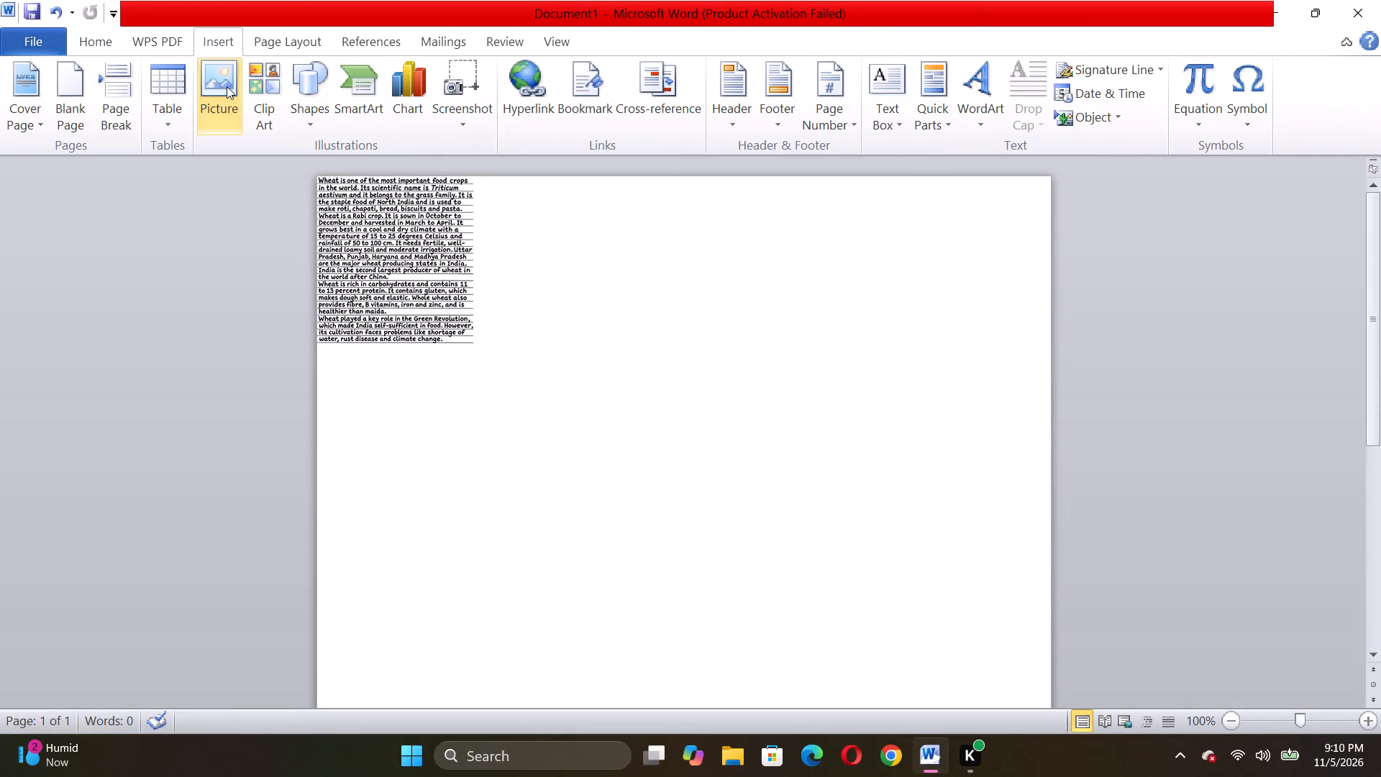
{"action": "left_click", "coordinate": [227, 86]}
{"action": "scroll", "coordinate": [350, 288], "scroll_direction": "down", "scroll_amount": 5}
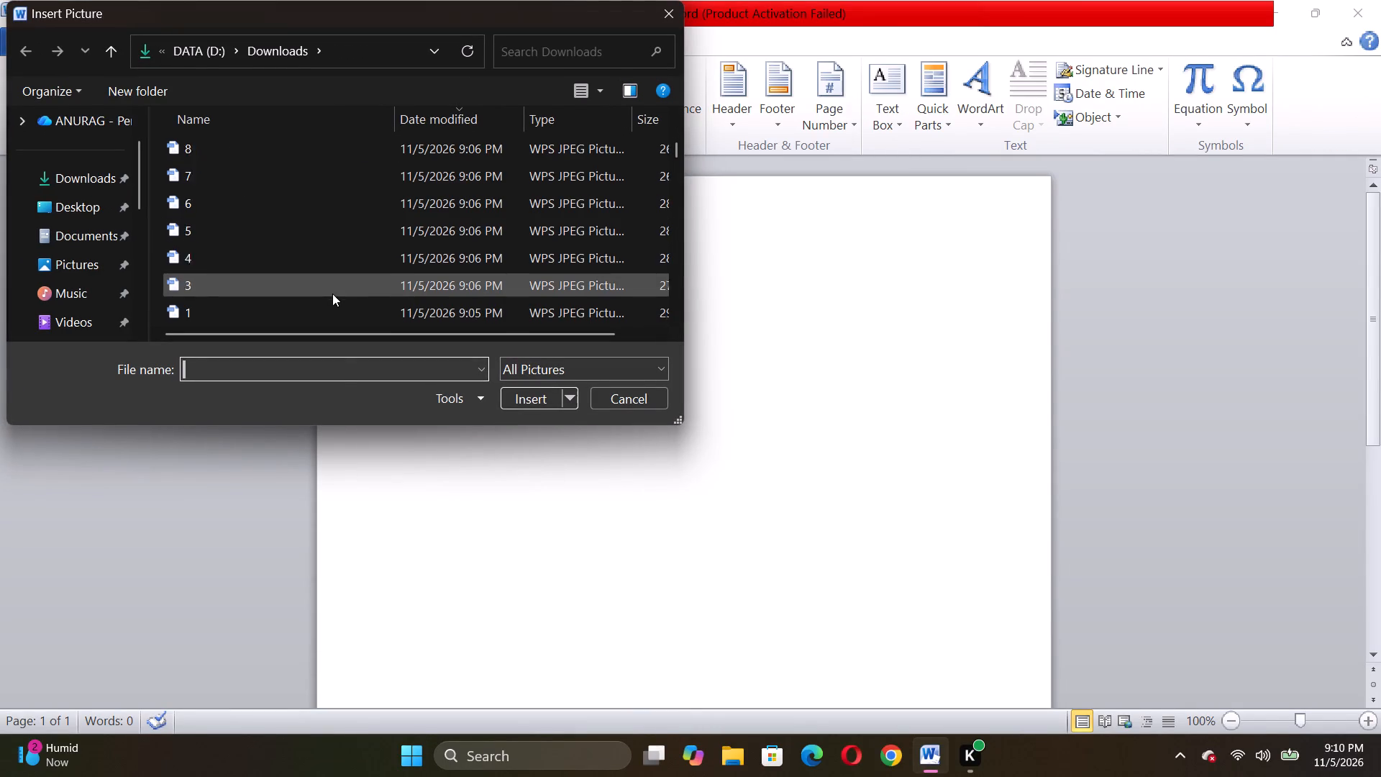
Insert picture 2 from the Downloads folder after the wheat text picture.
{"action": "scroll", "coordinate": [332, 294], "scroll_direction": "down", "scroll_amount": 1}
{"action": "scroll", "coordinate": [316, 163], "scroll_direction": "up", "scroll_amount": 1}
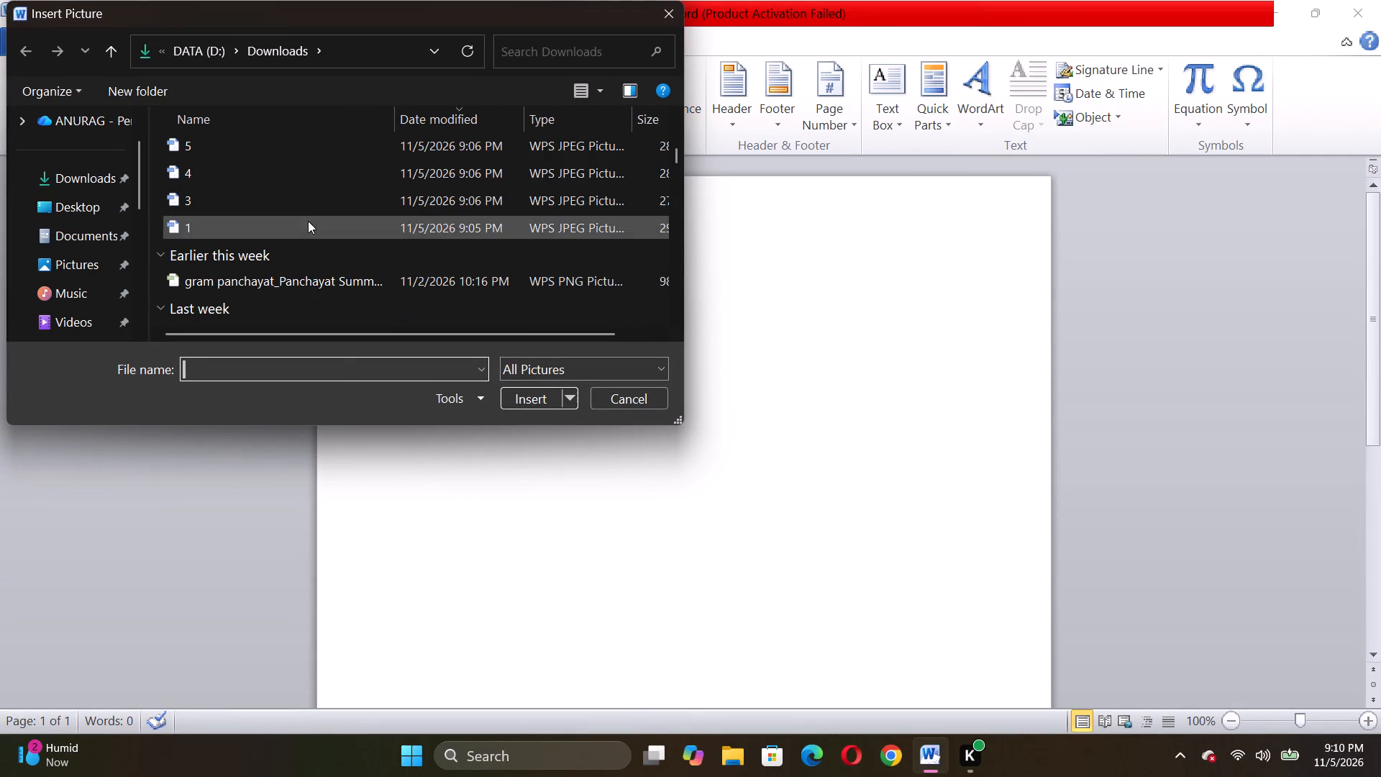
{"action": "scroll", "coordinate": [313, 203], "scroll_direction": "up", "scroll_amount": 7}
{"action": "left_click", "coordinate": [332, 178]}
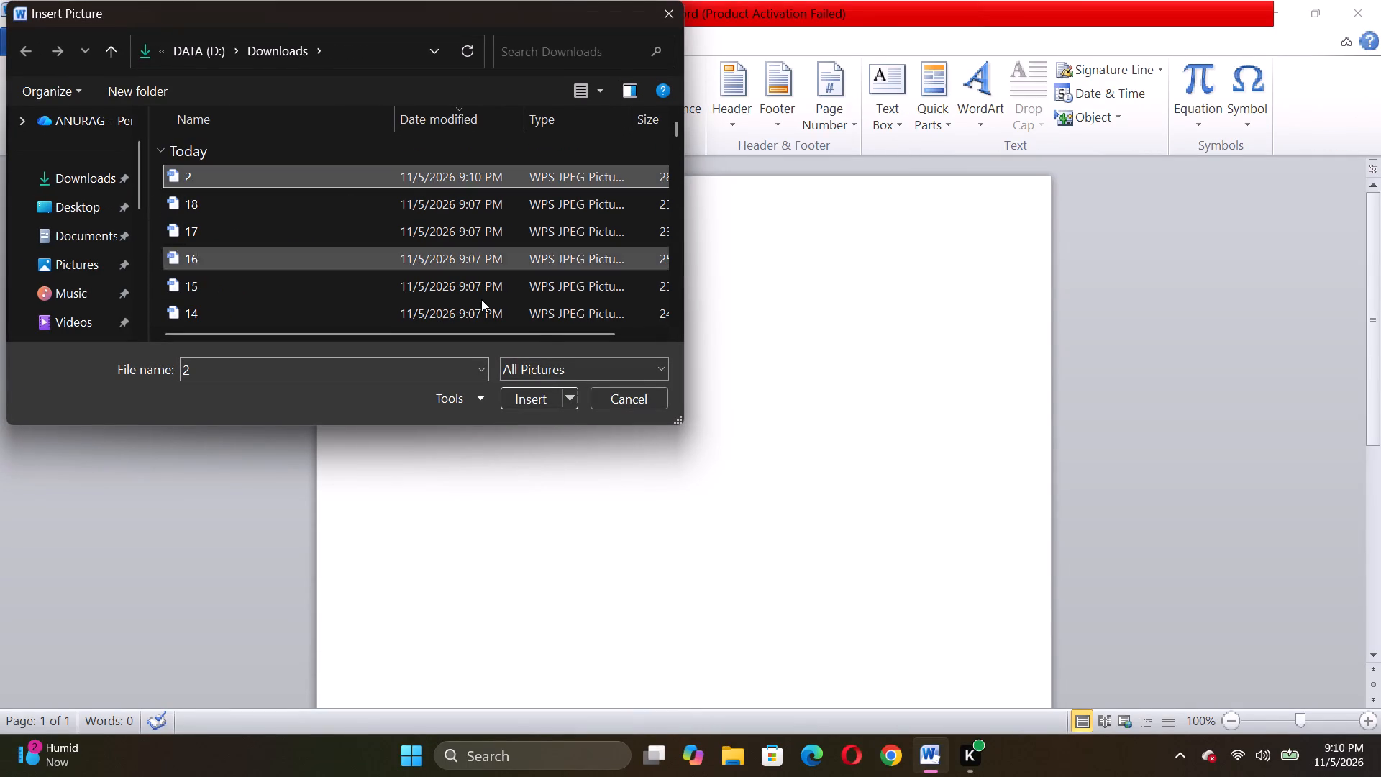
{"action": "left_click", "coordinate": [542, 401]}
Shrink the rice text picture proportionally to about 2.43" high by 2.18" wide and deselect it.
{"action": "scroll", "coordinate": [661, 423], "scroll_direction": "down", "scroll_amount": 13}
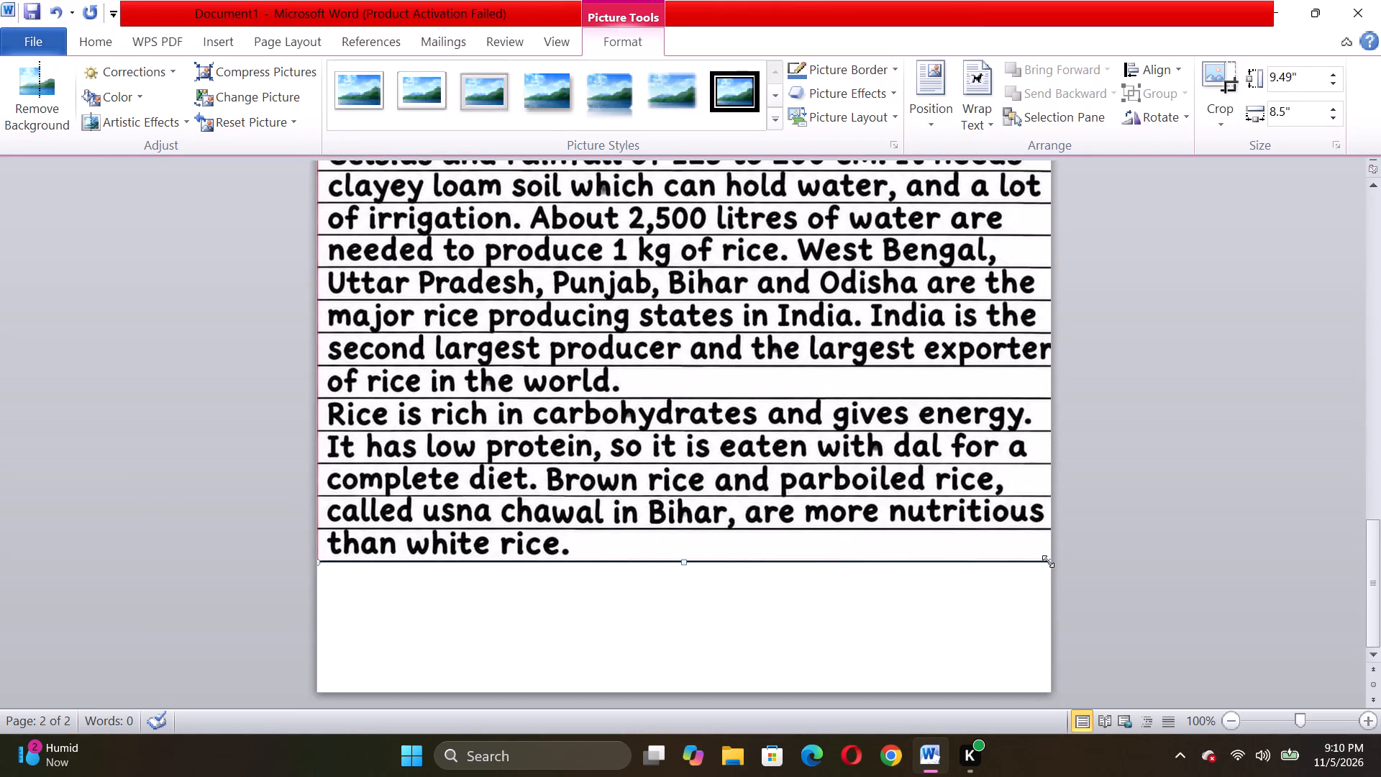
{"action": "left_click_drag", "start_coordinate": [1048, 561], "coordinate": [614, 203]}
{"action": "scroll", "coordinate": [660, 291], "scroll_direction": "up", "scroll_amount": 6}
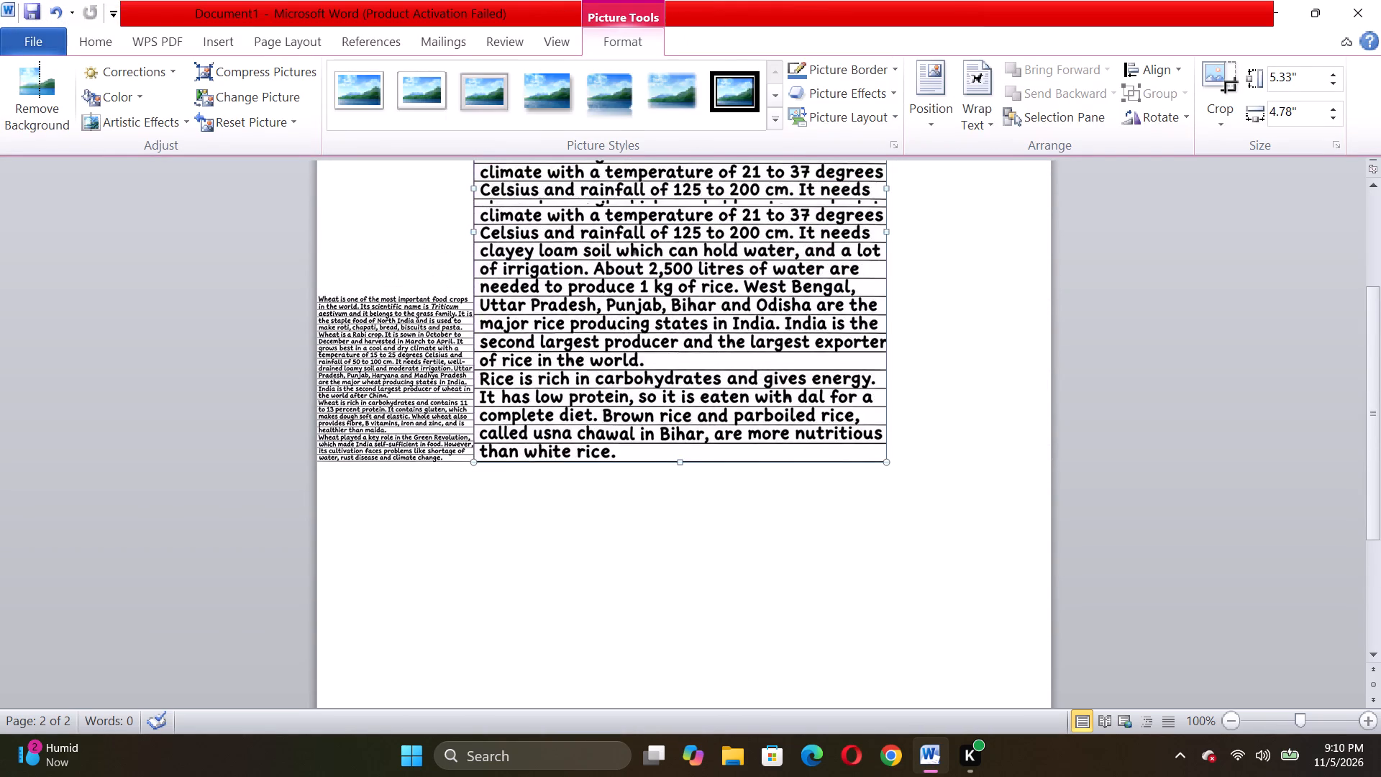
{"action": "left_click_drag", "start_coordinate": [888, 461], "coordinate": [624, 222]}
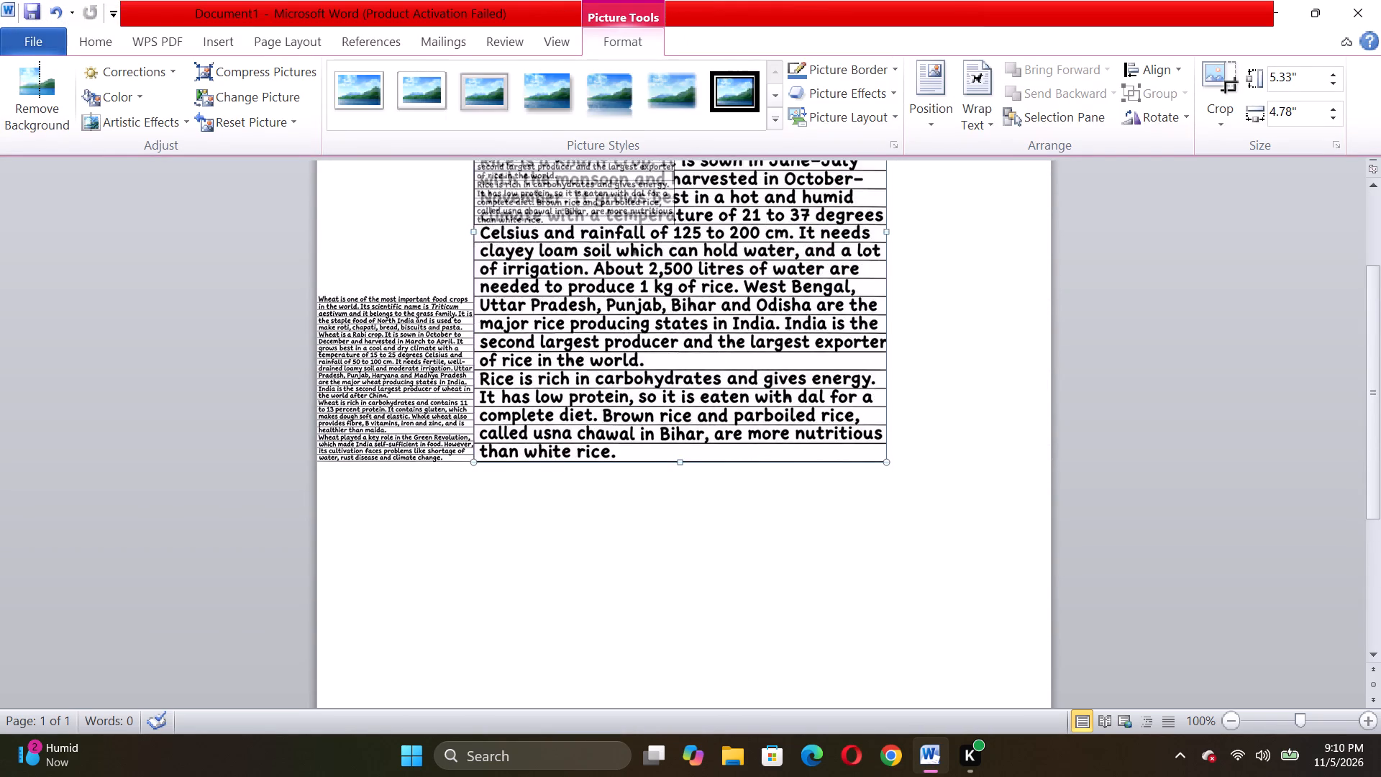
{"action": "left_click_drag", "start_coordinate": [624, 222], "coordinate": [618, 212]}
{"action": "scroll", "coordinate": [829, 332], "scroll_direction": "up", "scroll_amount": 4}
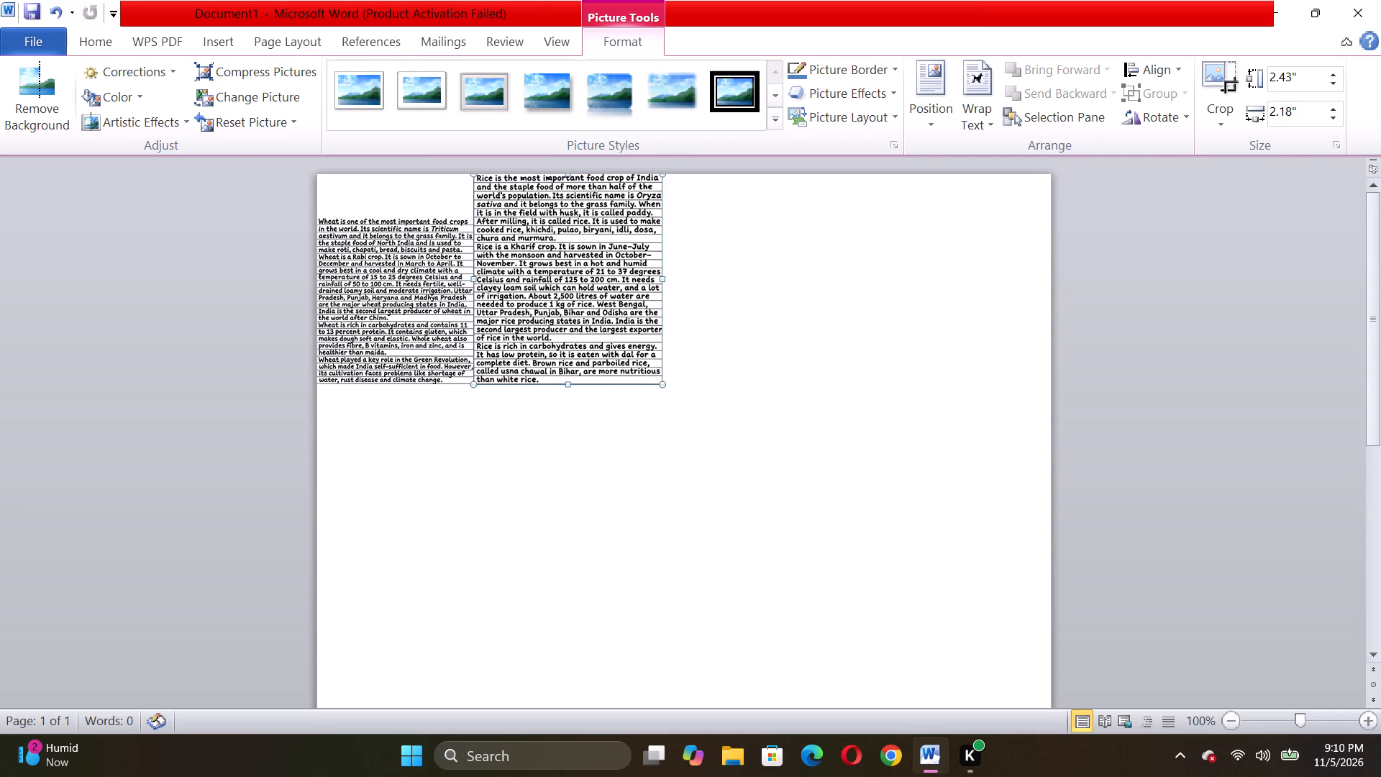
{"action": "left_click", "coordinate": [720, 360]}
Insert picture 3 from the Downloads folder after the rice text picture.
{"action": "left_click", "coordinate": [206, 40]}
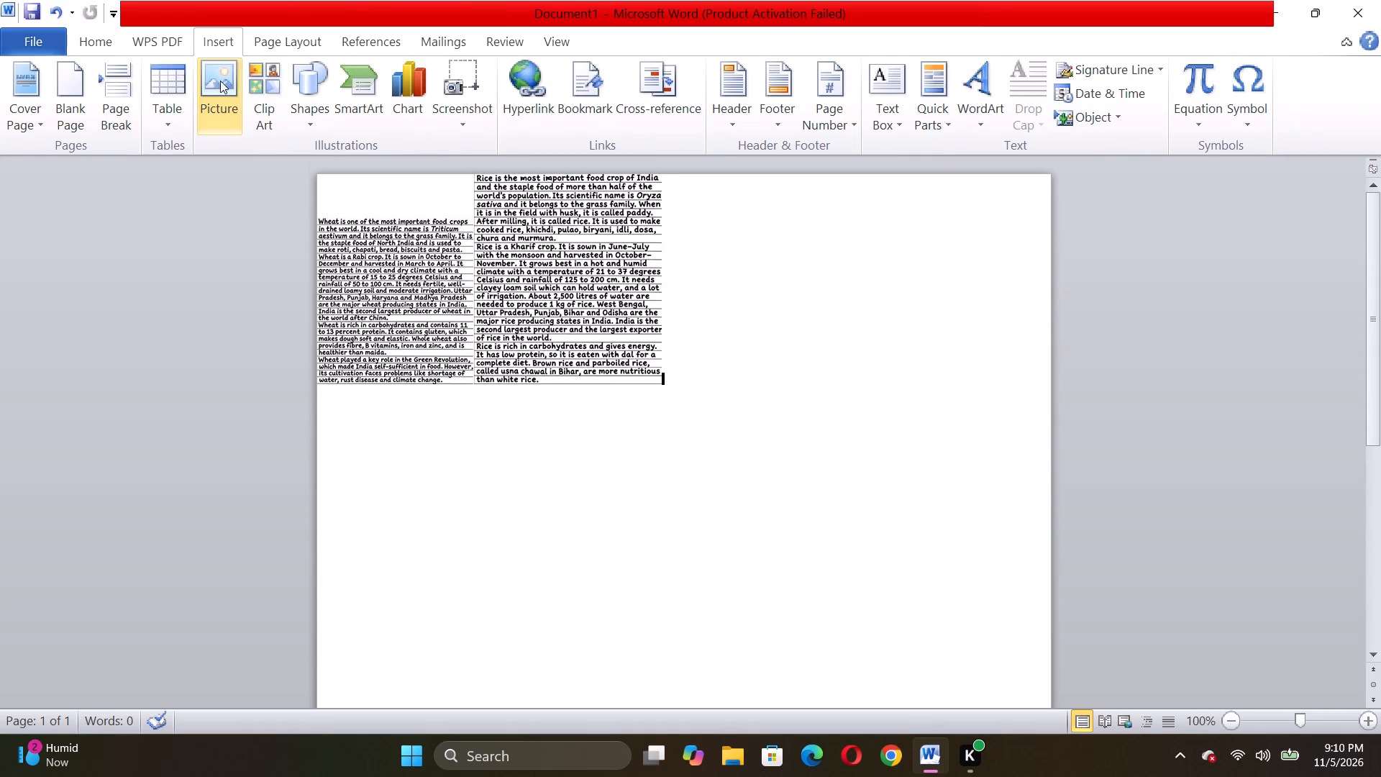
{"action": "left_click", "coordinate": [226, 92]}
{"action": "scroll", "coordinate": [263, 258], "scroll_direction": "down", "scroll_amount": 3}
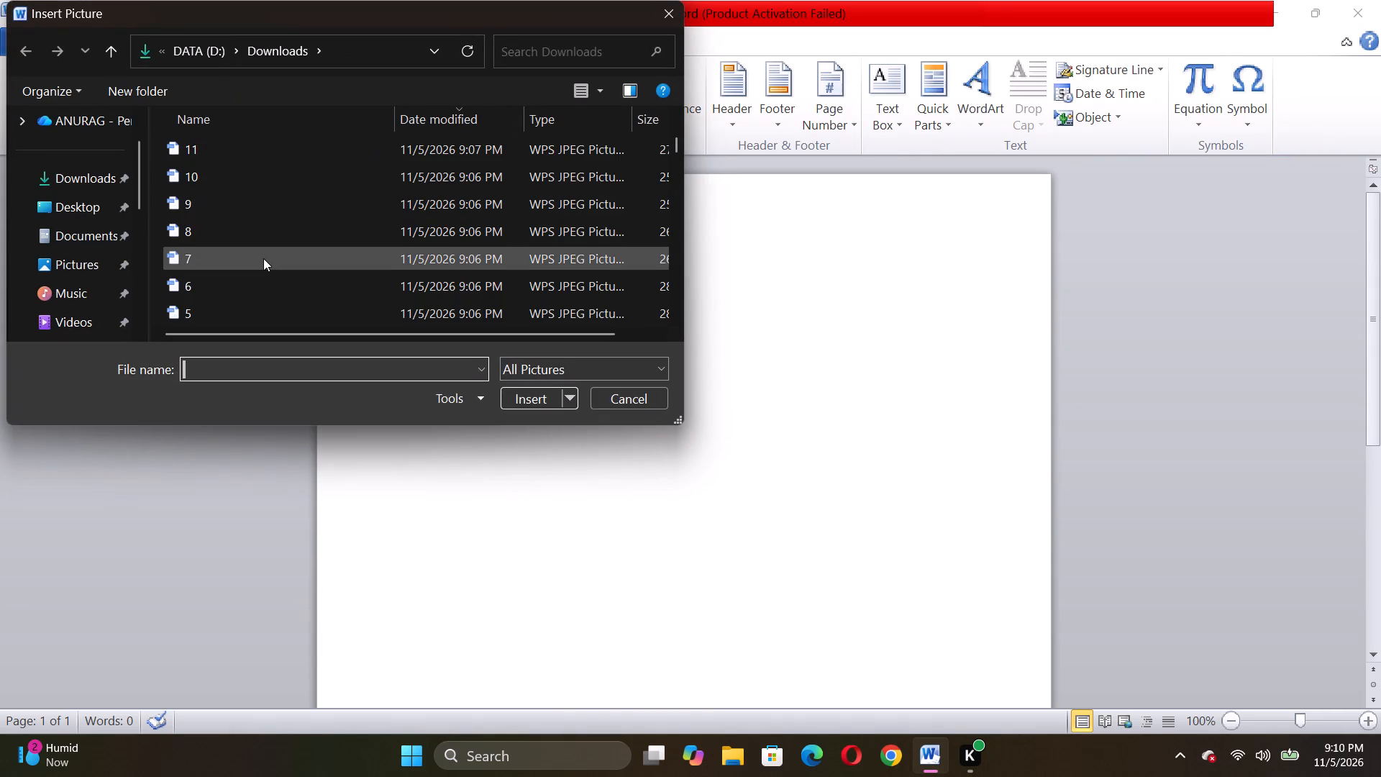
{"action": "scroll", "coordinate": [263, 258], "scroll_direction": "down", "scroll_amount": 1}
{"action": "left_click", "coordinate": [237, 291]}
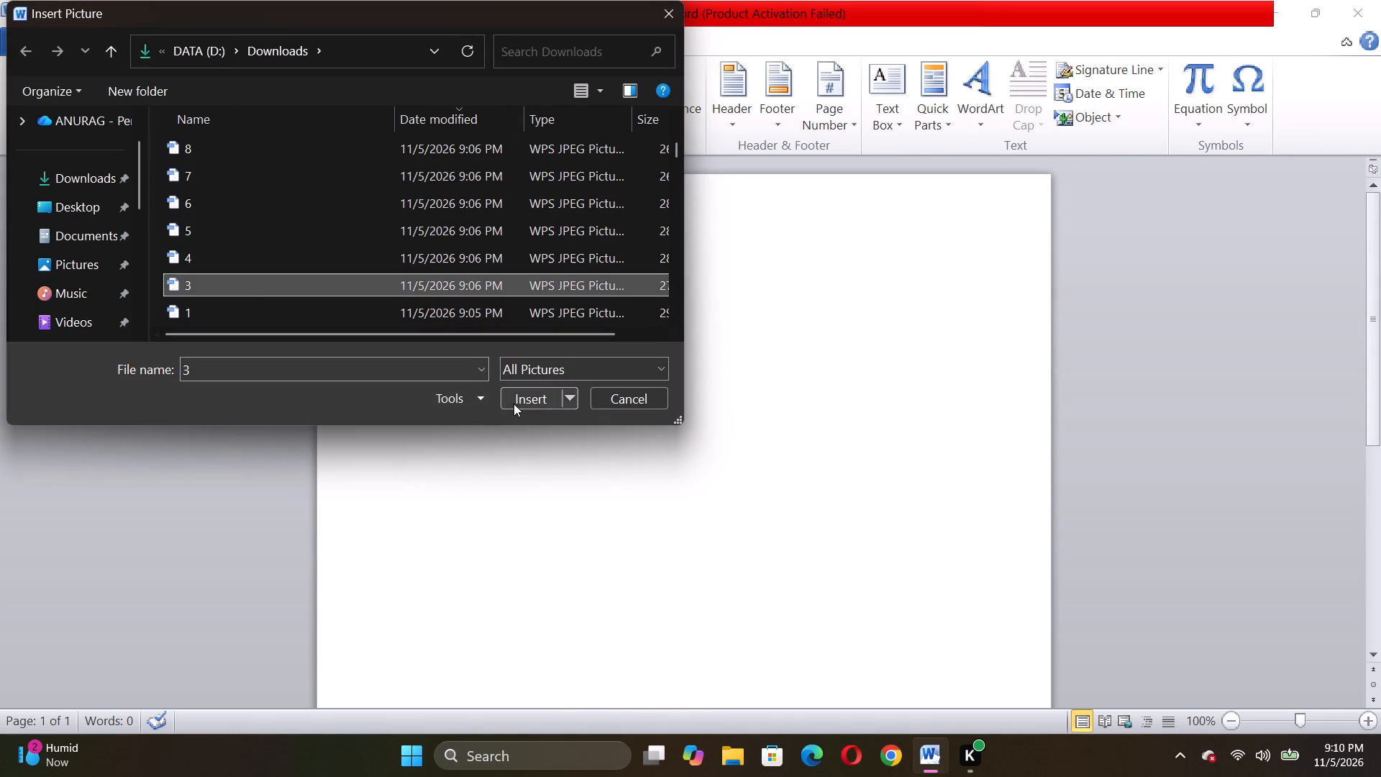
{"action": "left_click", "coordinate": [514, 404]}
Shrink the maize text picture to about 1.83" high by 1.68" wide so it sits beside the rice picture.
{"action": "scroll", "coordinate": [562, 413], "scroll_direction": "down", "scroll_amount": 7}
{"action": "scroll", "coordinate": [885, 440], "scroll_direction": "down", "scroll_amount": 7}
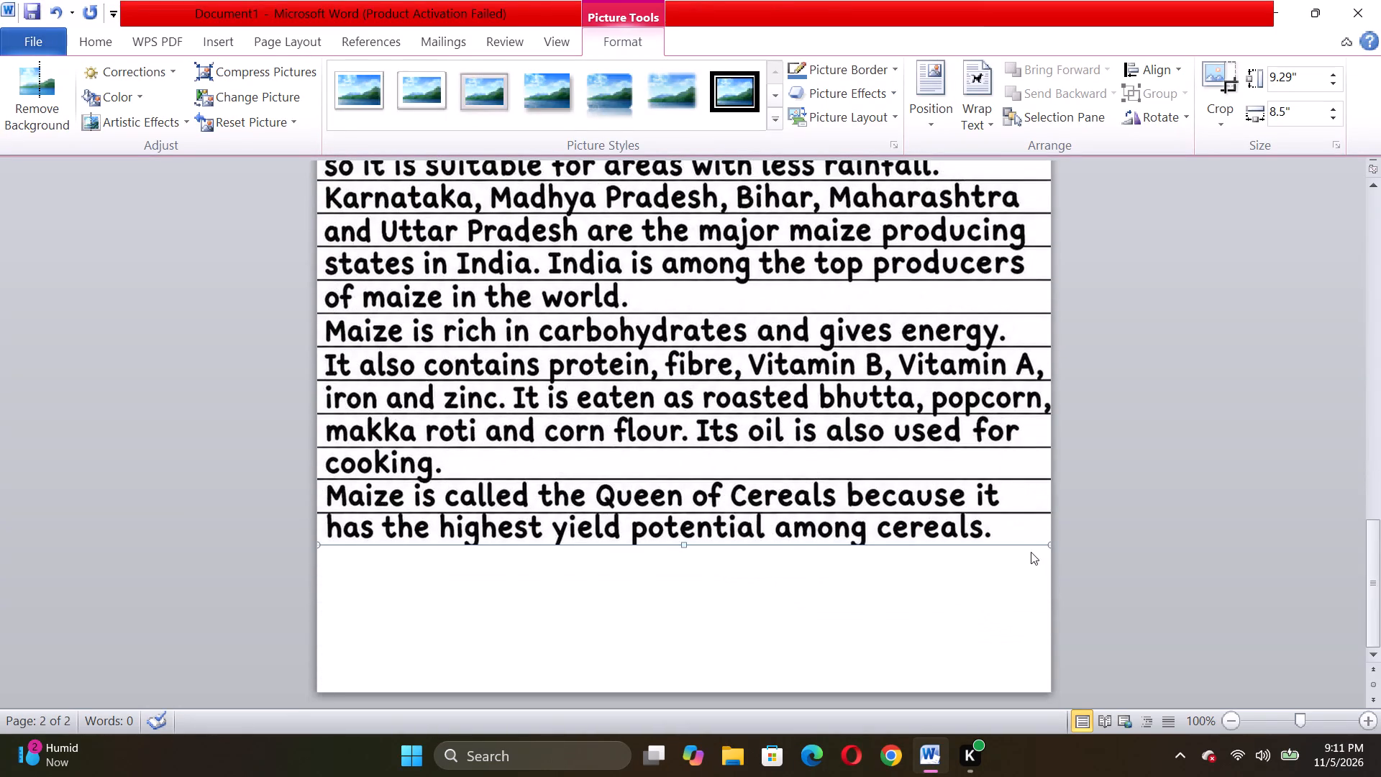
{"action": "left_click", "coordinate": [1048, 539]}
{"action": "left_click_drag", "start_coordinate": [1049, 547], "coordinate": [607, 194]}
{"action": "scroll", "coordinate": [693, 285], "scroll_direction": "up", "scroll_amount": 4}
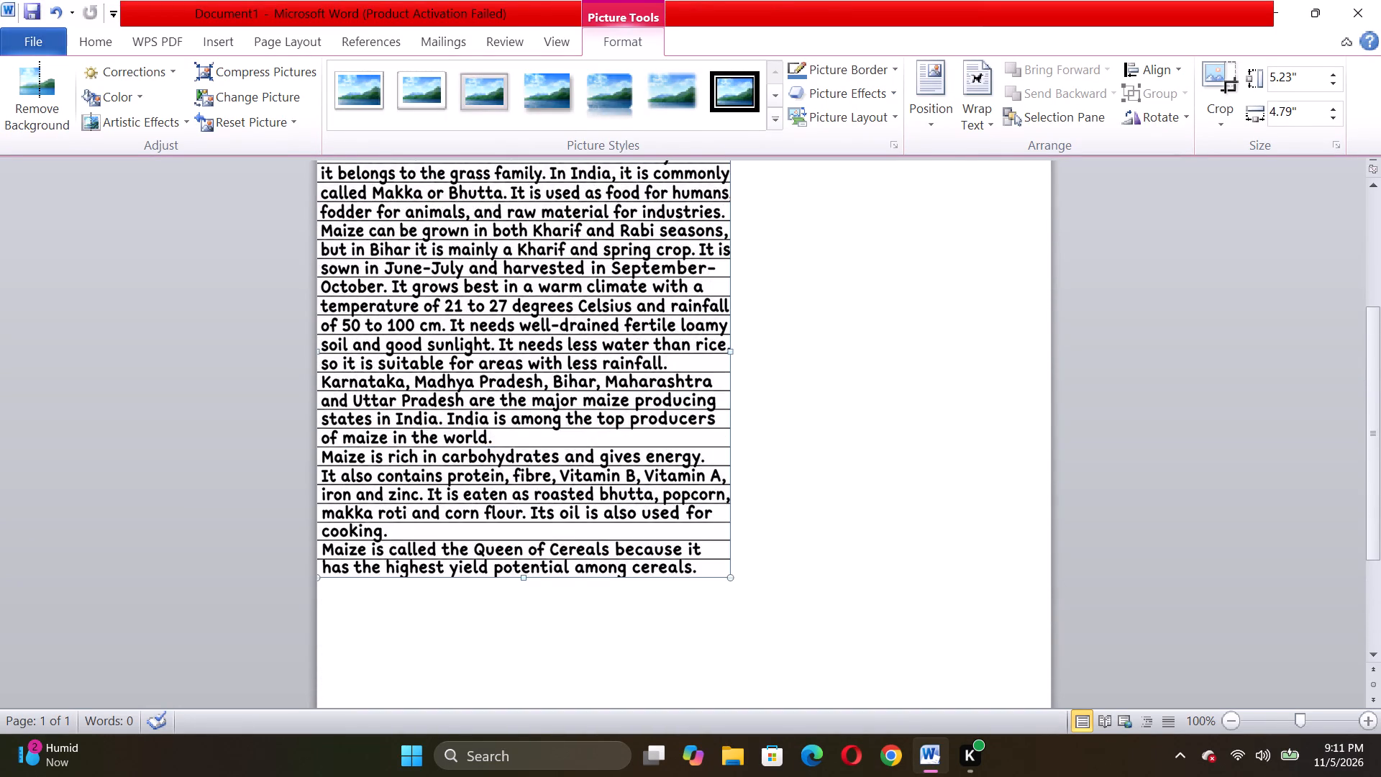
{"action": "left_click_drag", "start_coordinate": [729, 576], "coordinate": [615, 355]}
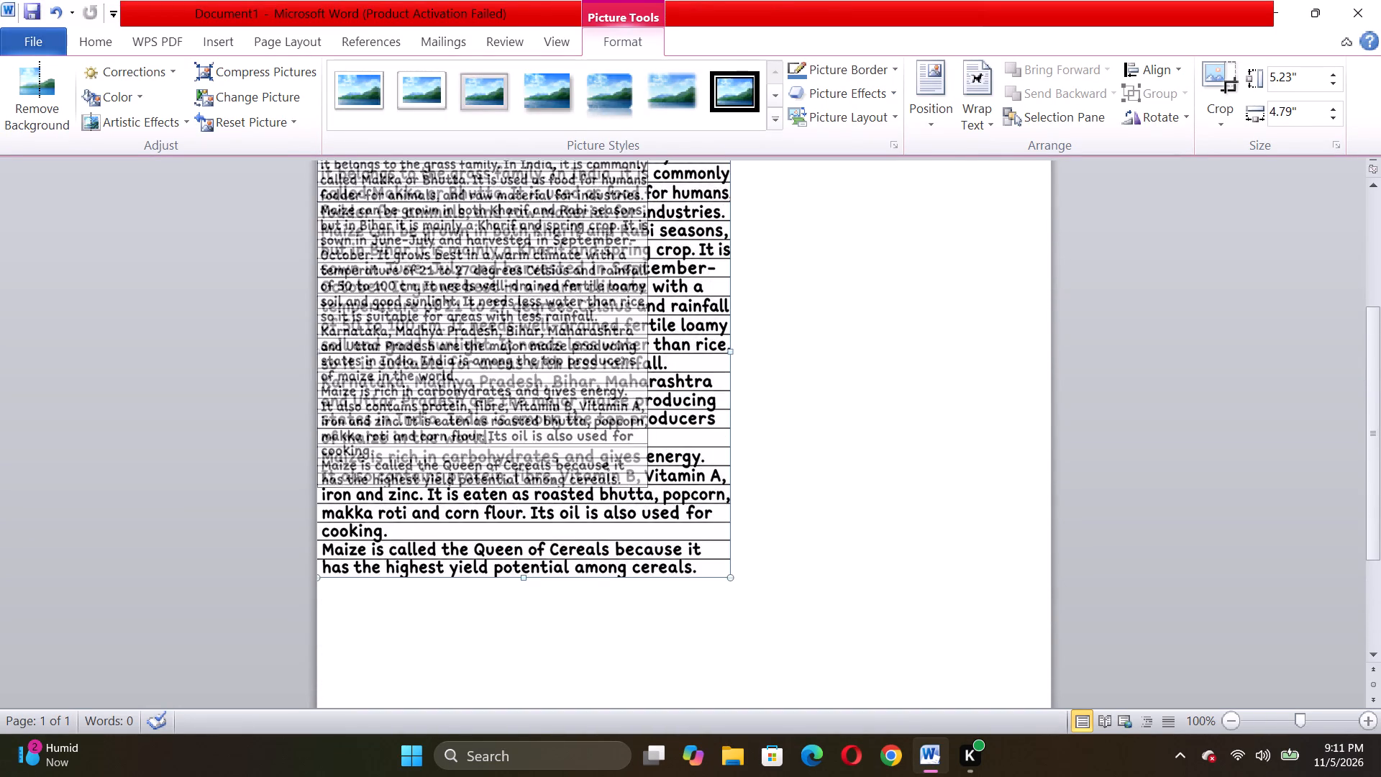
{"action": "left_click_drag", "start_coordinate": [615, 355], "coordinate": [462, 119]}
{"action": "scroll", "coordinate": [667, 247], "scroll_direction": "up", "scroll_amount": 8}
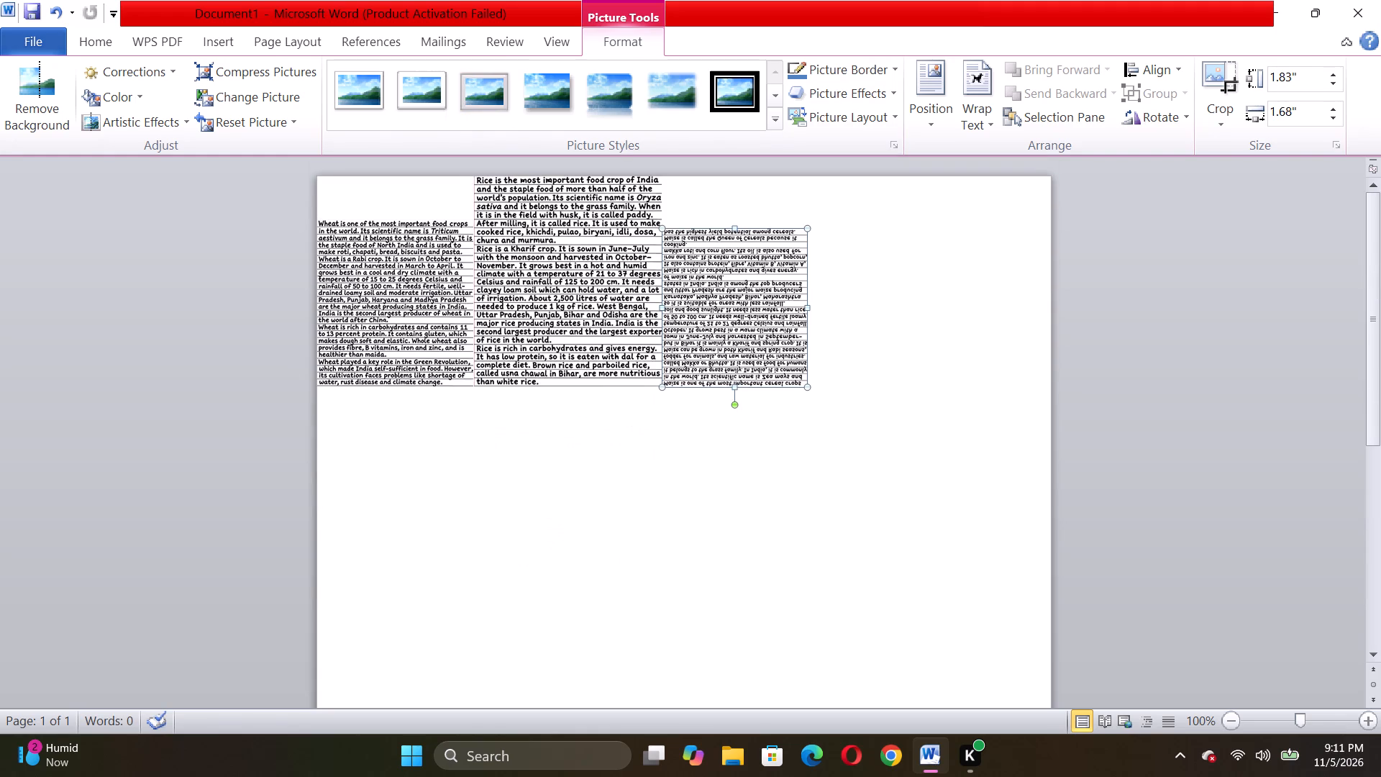
Shrink the rice text picture proportionally to about 1.71" high by 1.53" wide.
{"action": "left_click", "coordinate": [573, 250]}
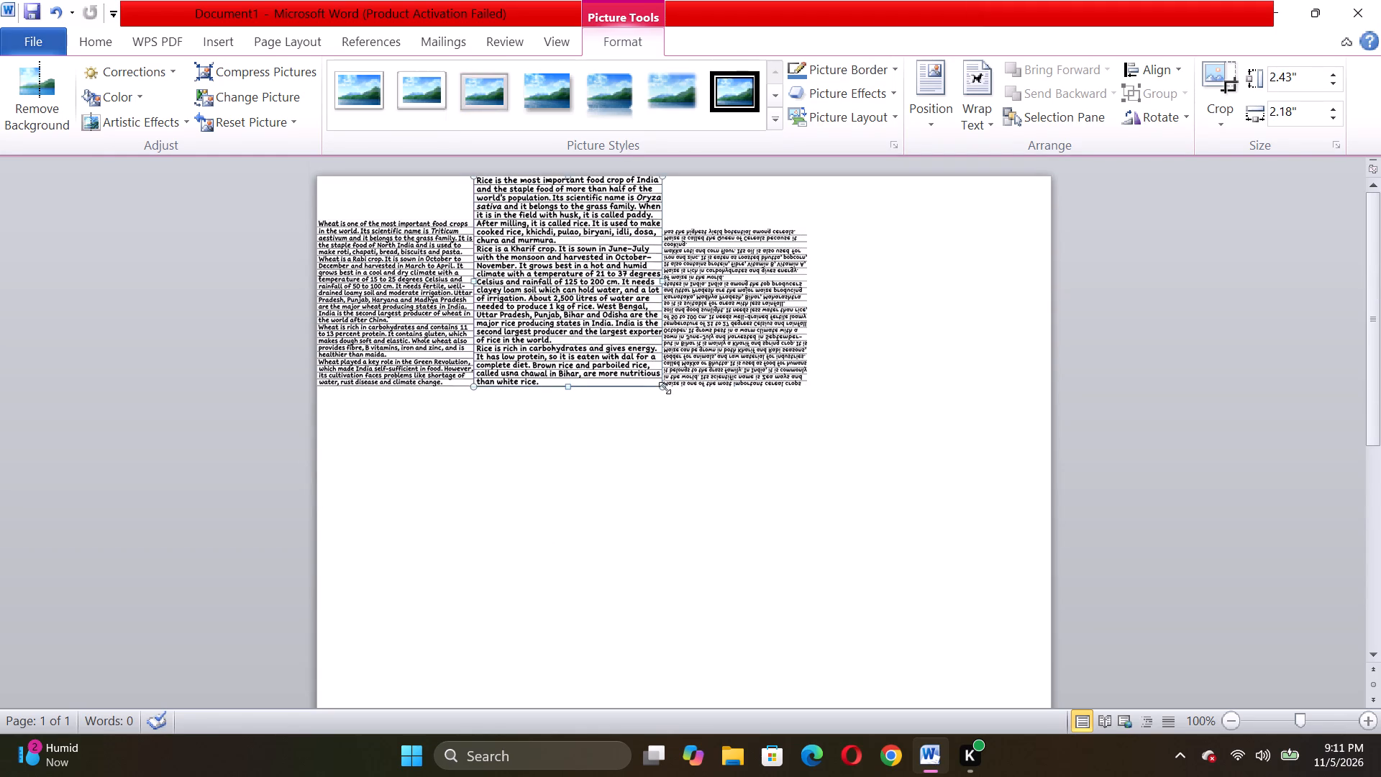
{"action": "left_click_drag", "start_coordinate": [665, 388], "coordinate": [588, 324]}
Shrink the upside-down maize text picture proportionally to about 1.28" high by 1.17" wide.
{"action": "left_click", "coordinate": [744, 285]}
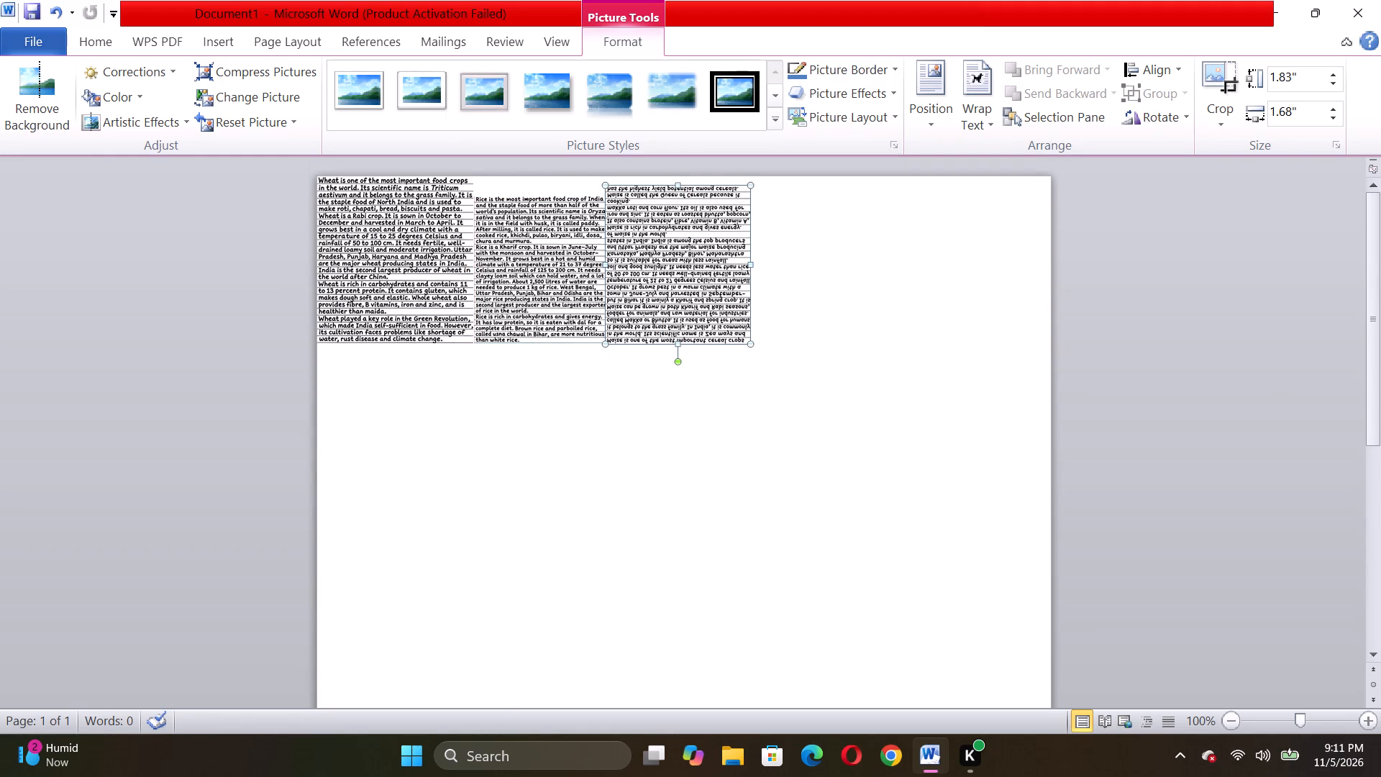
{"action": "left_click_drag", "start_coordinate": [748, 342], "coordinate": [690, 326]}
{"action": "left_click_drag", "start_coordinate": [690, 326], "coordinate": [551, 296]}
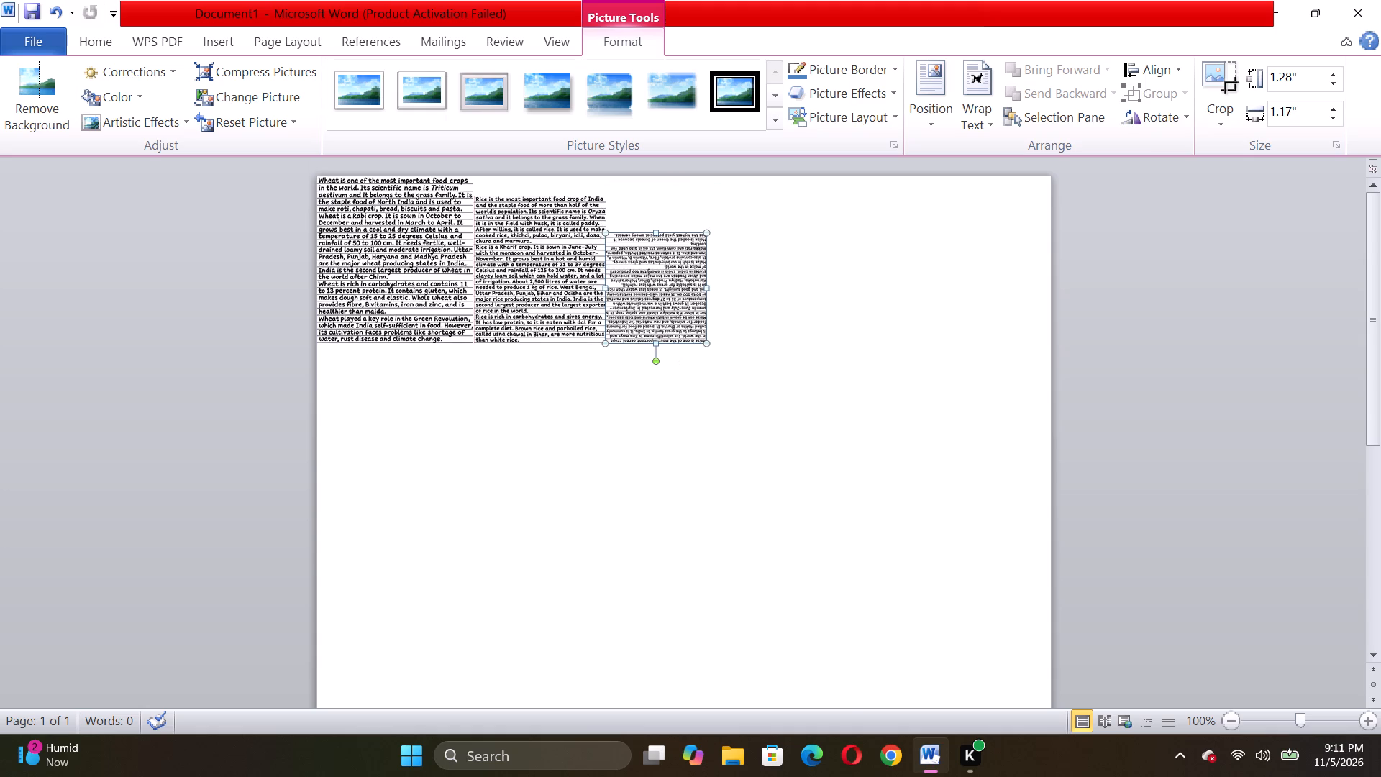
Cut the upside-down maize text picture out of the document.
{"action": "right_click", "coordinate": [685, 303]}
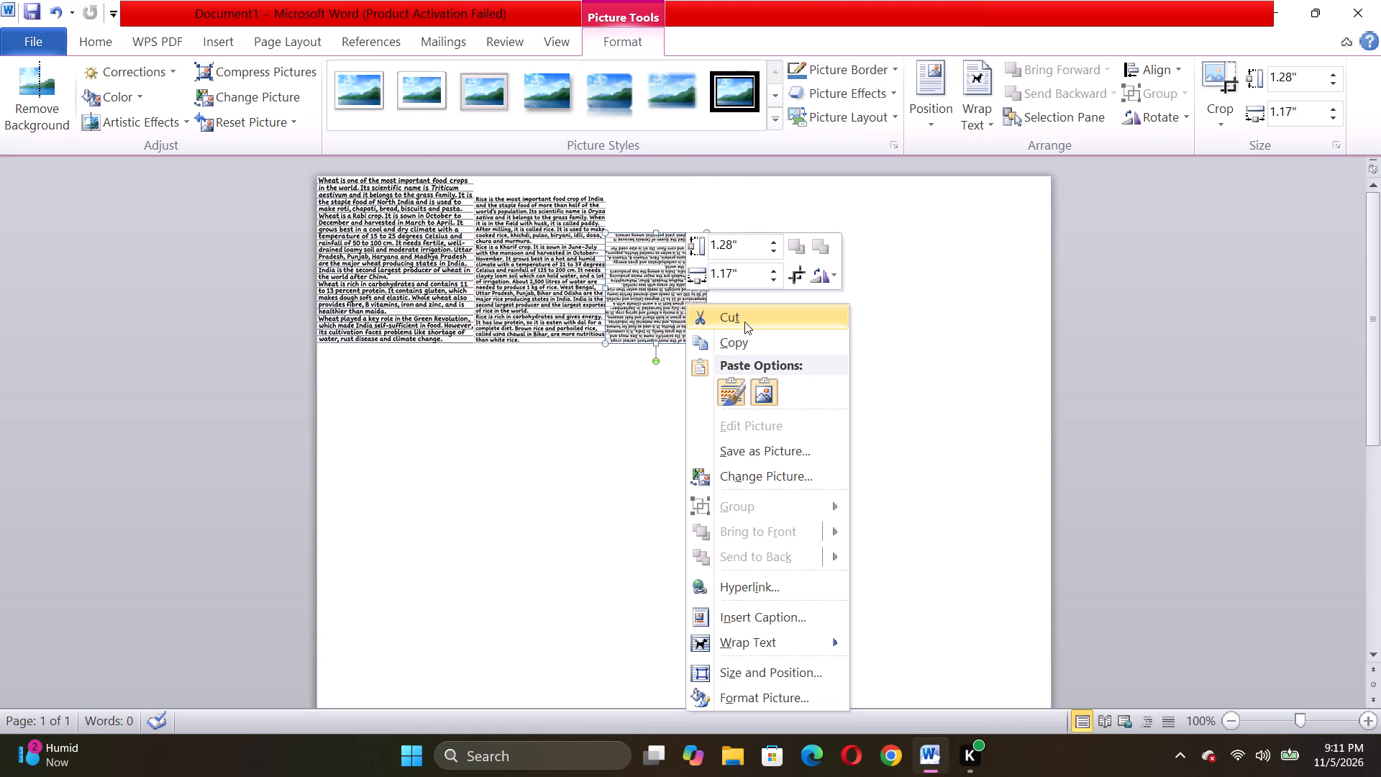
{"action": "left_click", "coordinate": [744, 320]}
Enlarge the rice text picture proportionally to about the height of the wheat picture and deselect it.
{"action": "left_click", "coordinate": [495, 236]}
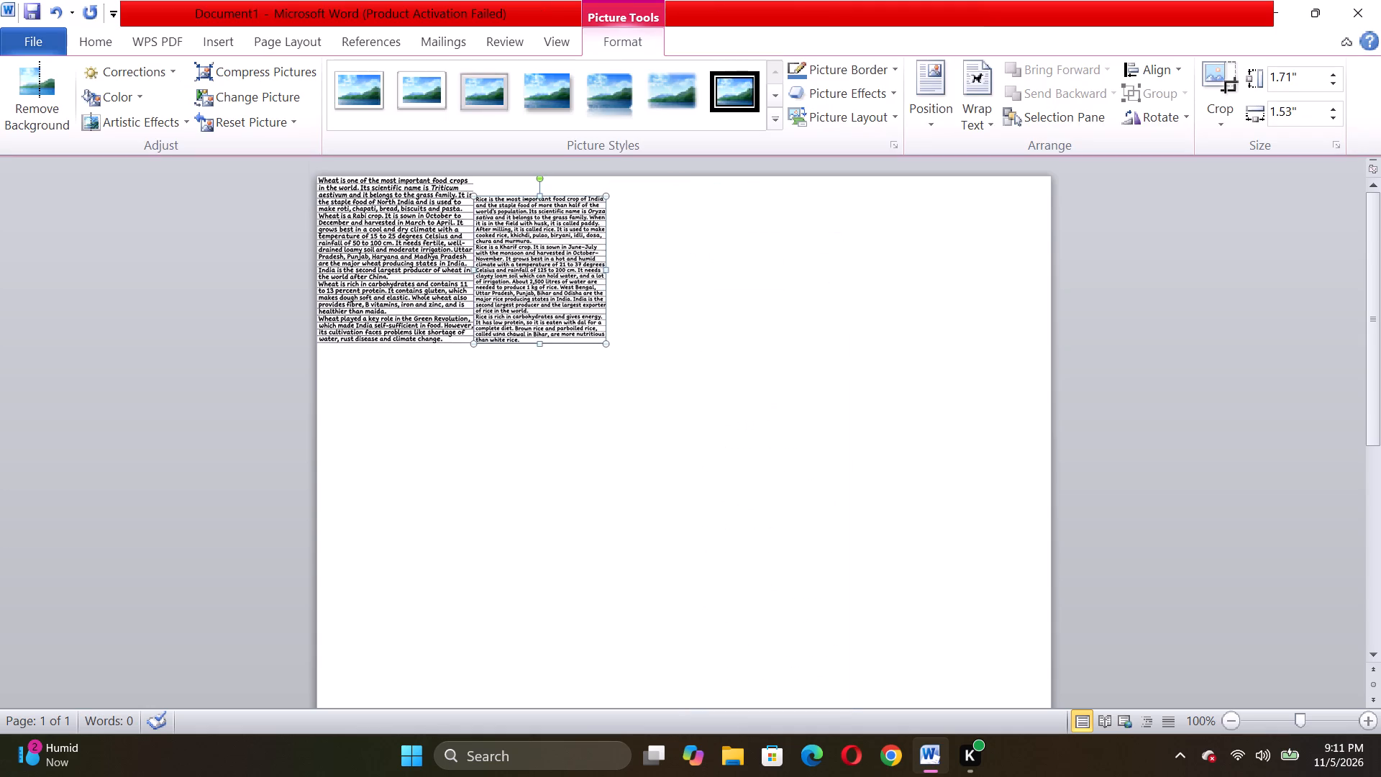
{"action": "left_click_drag", "start_coordinate": [607, 198], "coordinate": [614, 188]}
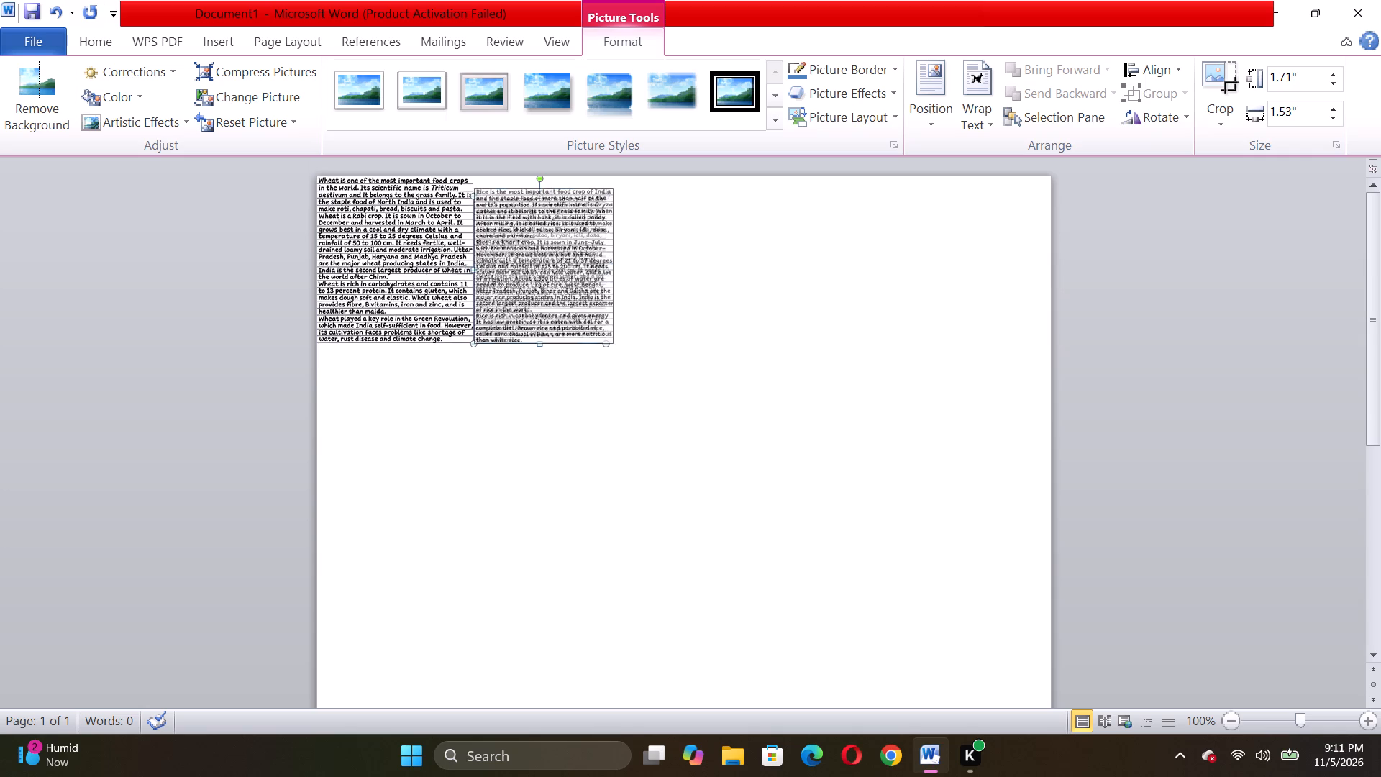
{"action": "left_click_drag", "start_coordinate": [614, 188], "coordinate": [621, 181]}
{"action": "left_click", "coordinate": [668, 273]}
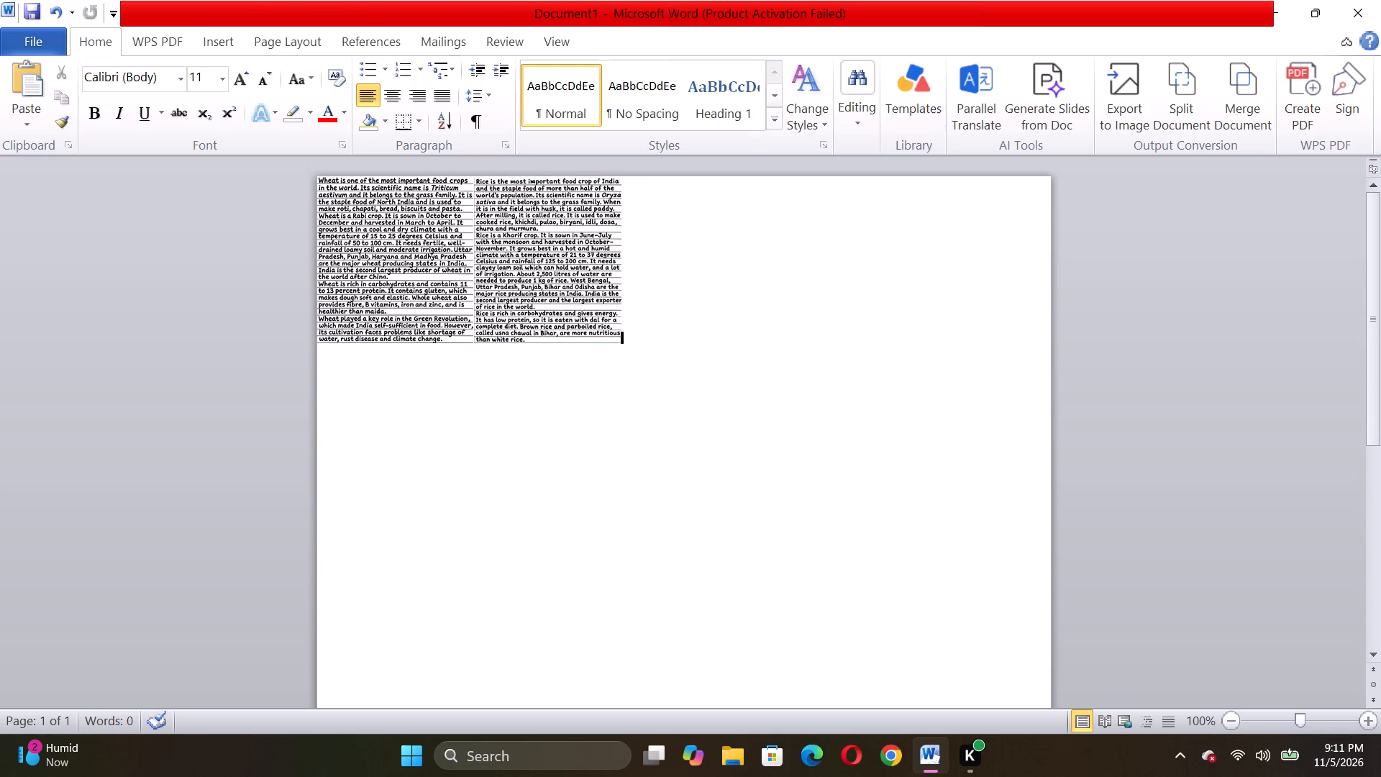
Insert picture 3 from the Downloads folder again after the rice text picture.
{"action": "left_click", "coordinate": [193, 47]}
{"action": "left_click", "coordinate": [227, 105]}
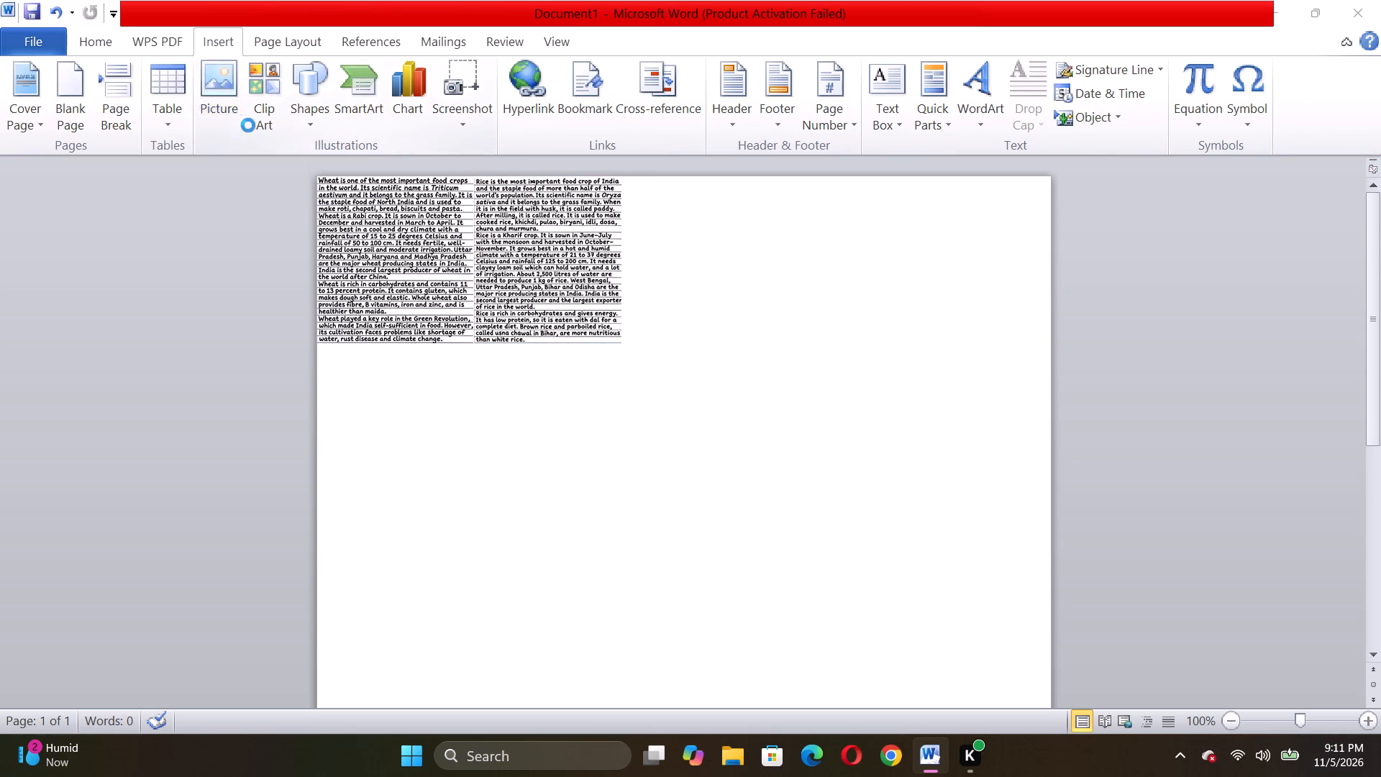
{"action": "scroll", "coordinate": [459, 283], "scroll_direction": "down", "scroll_amount": 4}
{"action": "left_click", "coordinate": [349, 276]}
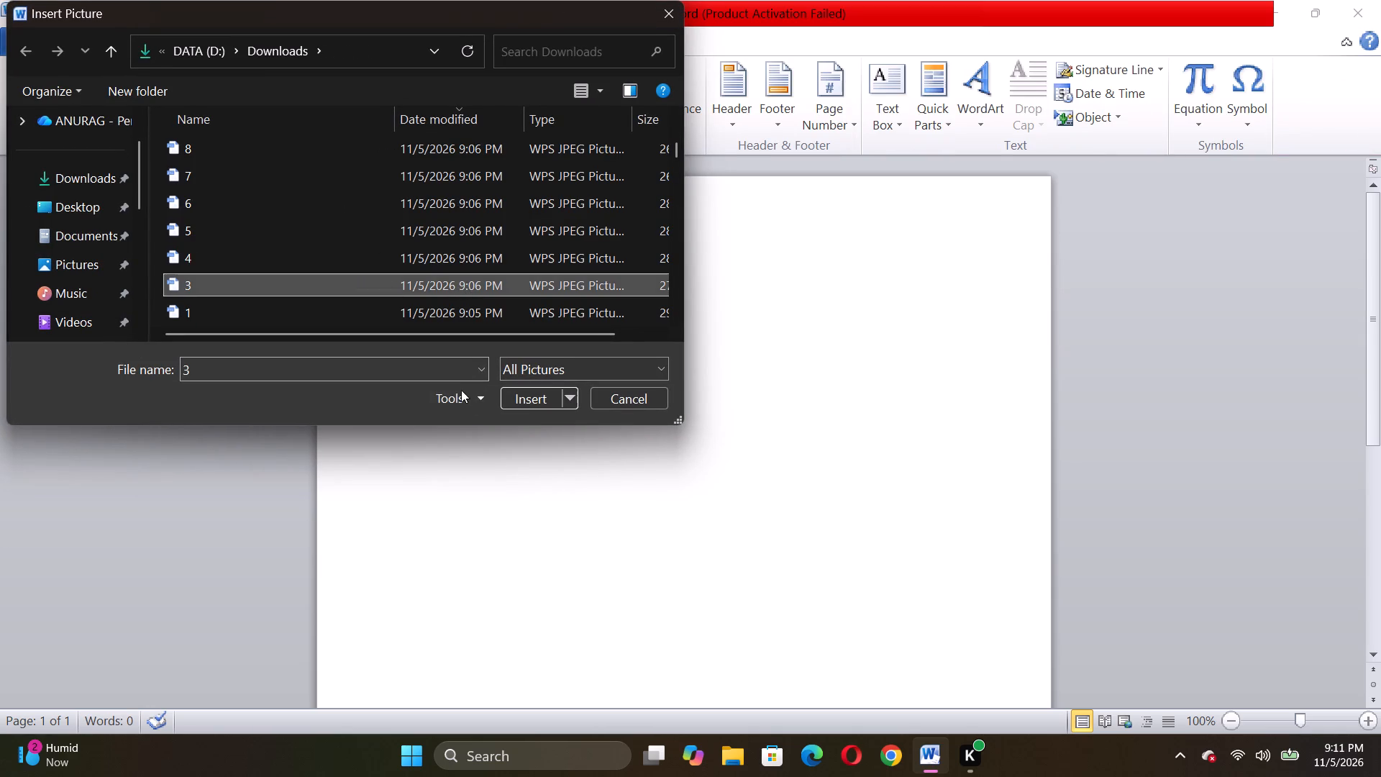
{"action": "left_click", "coordinate": [540, 408]}
Shrink the maize text picture proportionally to about 1.79" high by 1.64" wide, keeping it upright, and deselect it.
{"action": "scroll", "coordinate": [787, 442], "scroll_direction": "down", "scroll_amount": 6}
{"action": "scroll", "coordinate": [993, 467], "scroll_direction": "down", "scroll_amount": 5}
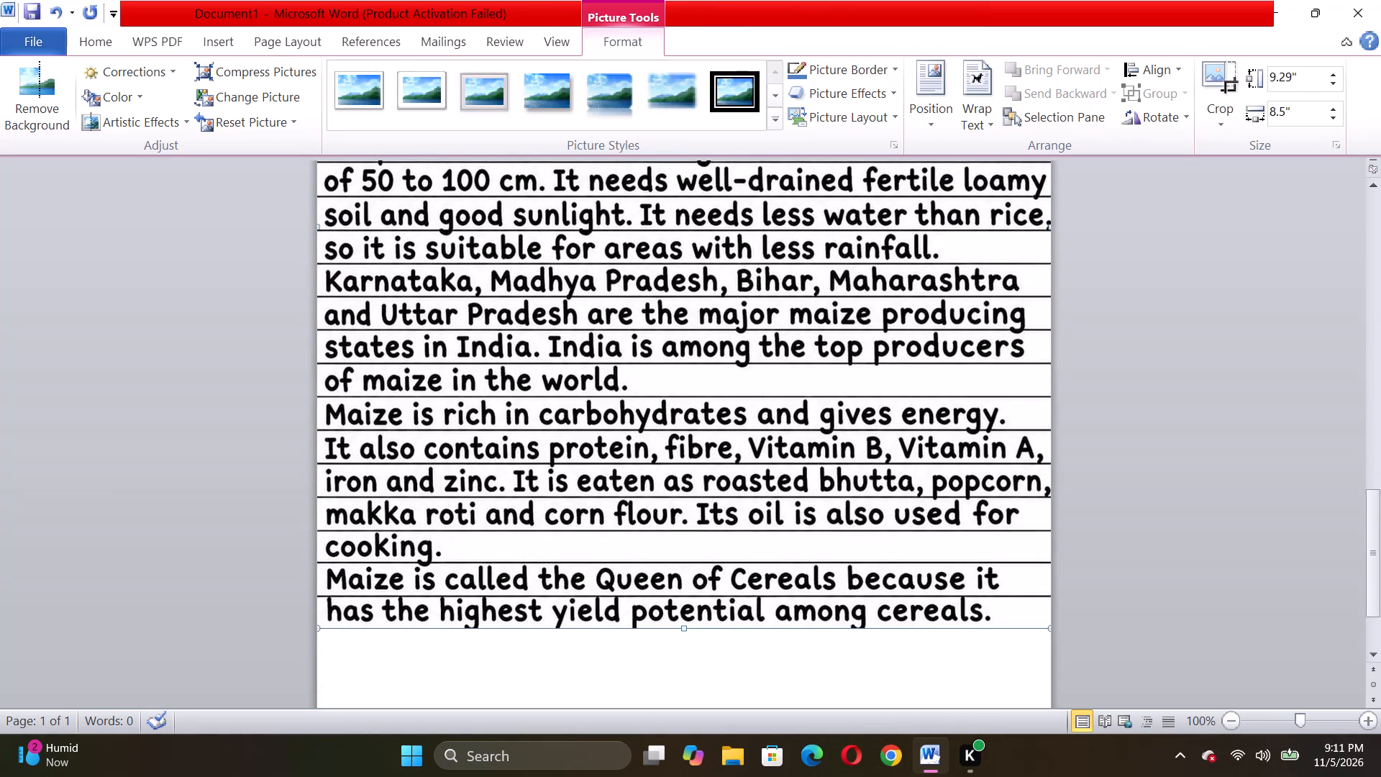
{"action": "left_click", "coordinate": [1045, 630]}
{"action": "left_click_drag", "start_coordinate": [1049, 627], "coordinate": [642, 178]}
{"action": "scroll", "coordinate": [768, 296], "scroll_direction": "up", "scroll_amount": 7}
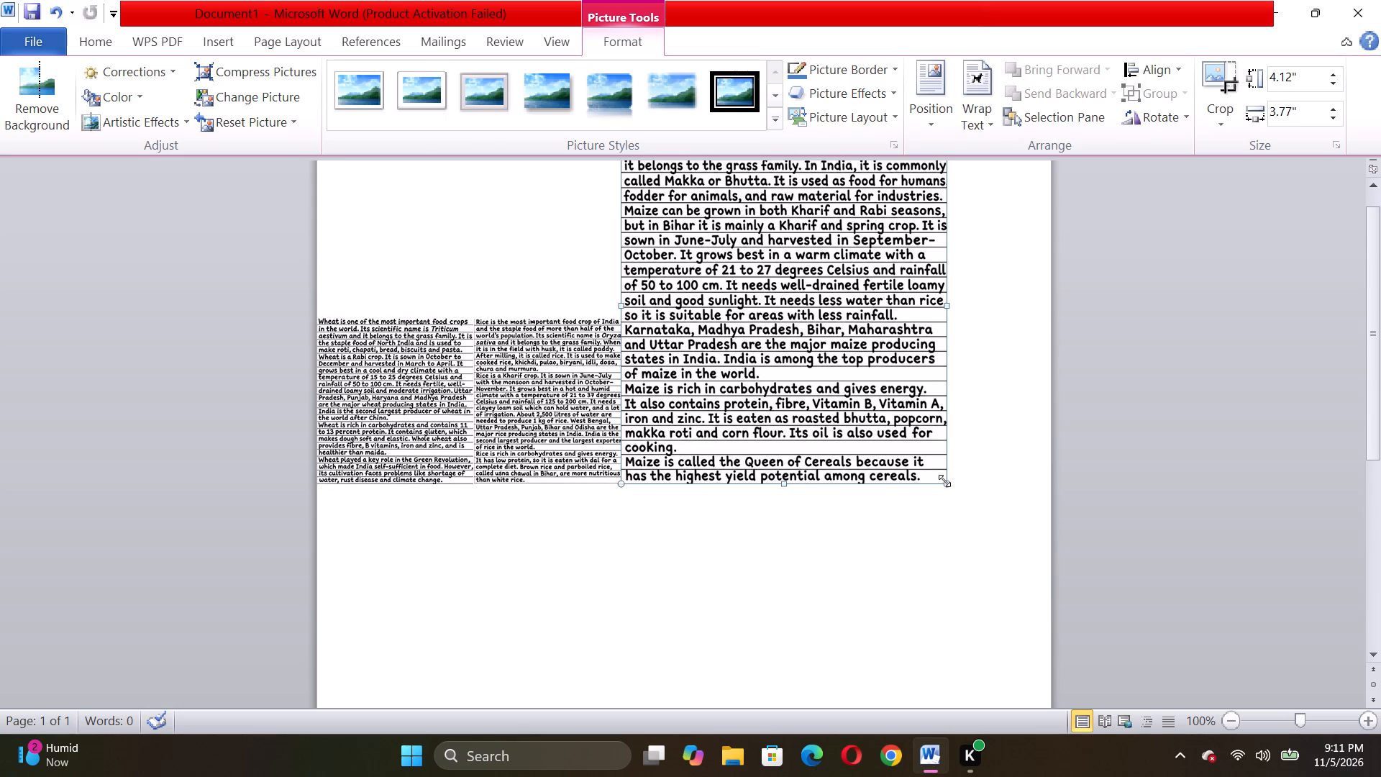
{"action": "left_click_drag", "start_coordinate": [944, 481], "coordinate": [730, 283]}
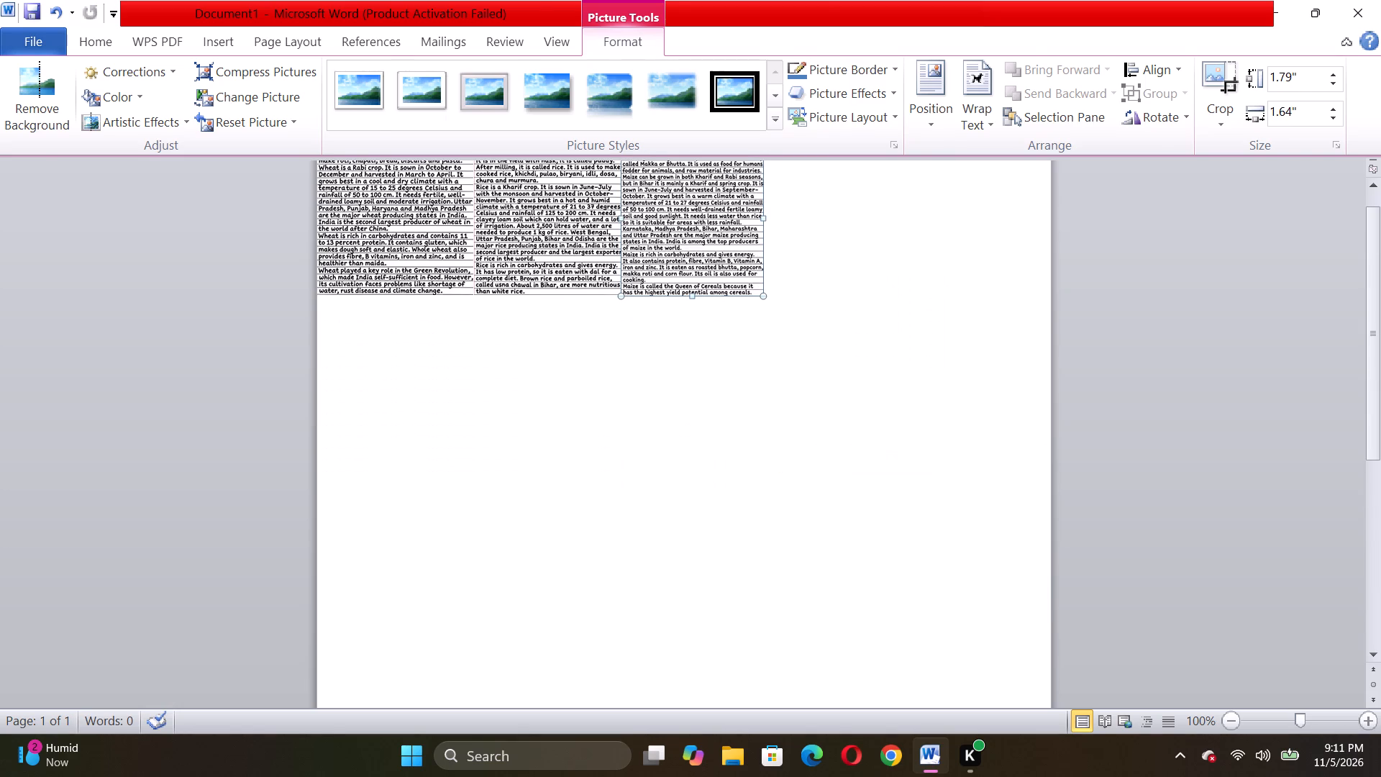
{"action": "left_click", "coordinate": [821, 261]}
Insert picture 4 from the Downloads folder after the maize text picture.
{"action": "scroll", "coordinate": [821, 260], "scroll_direction": "up", "scroll_amount": 4}
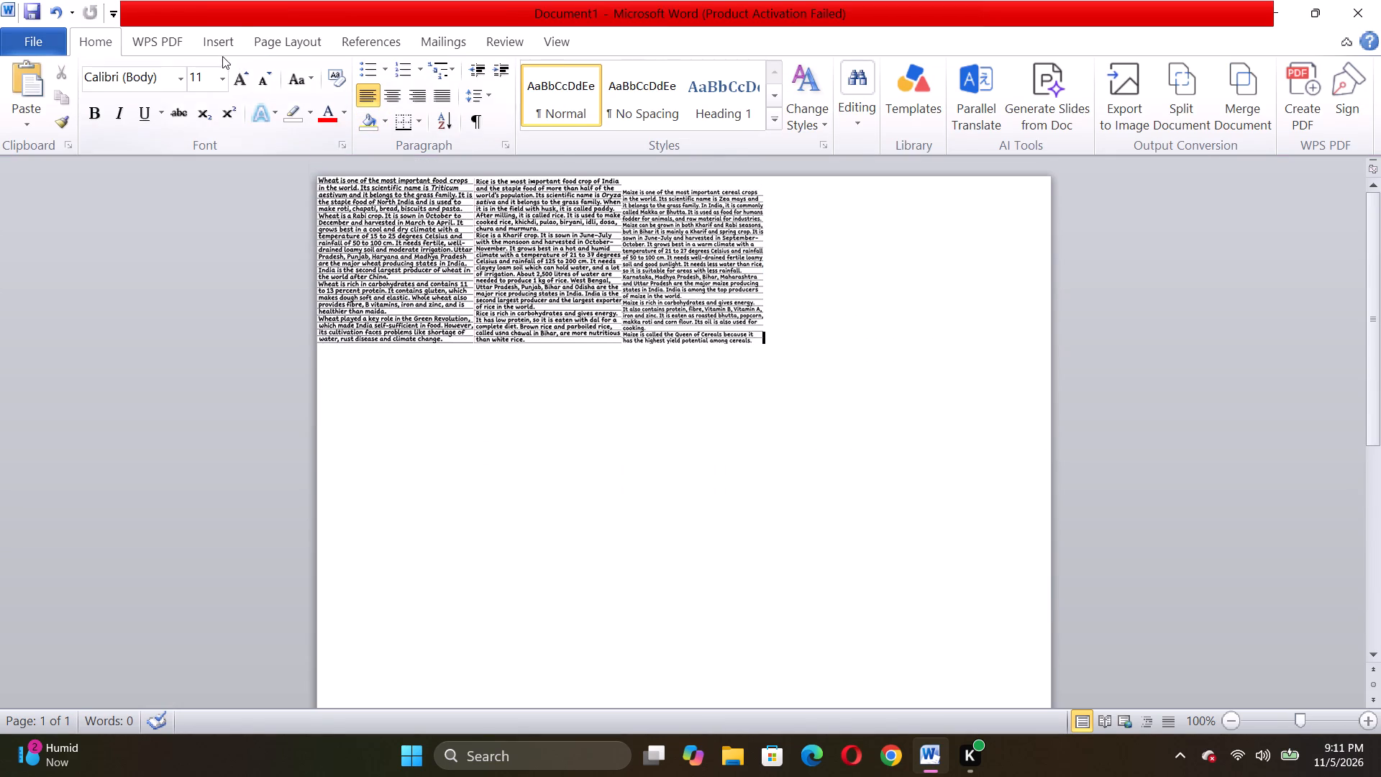
{"action": "left_click", "coordinate": [218, 49]}
{"action": "left_click", "coordinate": [229, 104]}
{"action": "scroll", "coordinate": [264, 140], "scroll_direction": "down", "scroll_amount": 6}
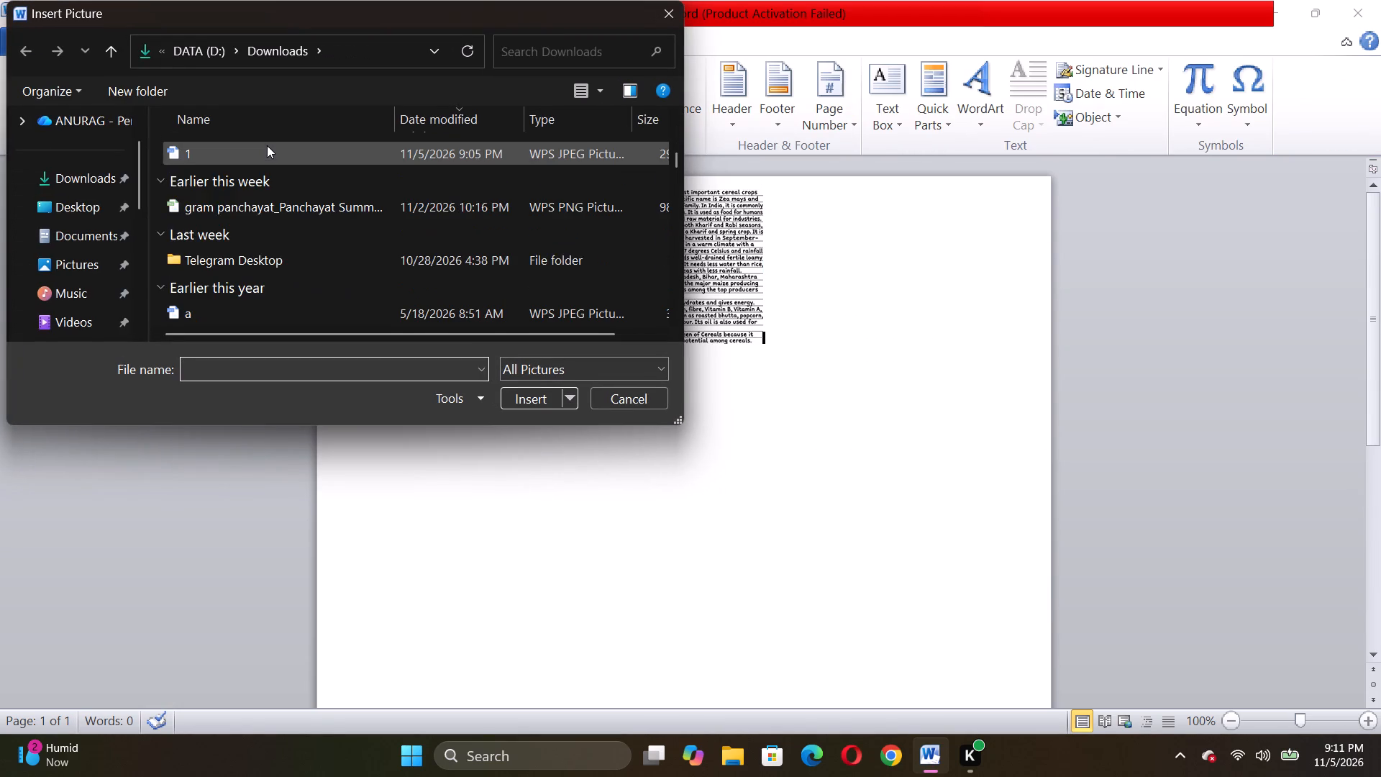
{"action": "scroll", "coordinate": [259, 186], "scroll_direction": "up", "scroll_amount": 3}
{"action": "scroll", "coordinate": [242, 296], "scroll_direction": "down", "scroll_amount": 1}
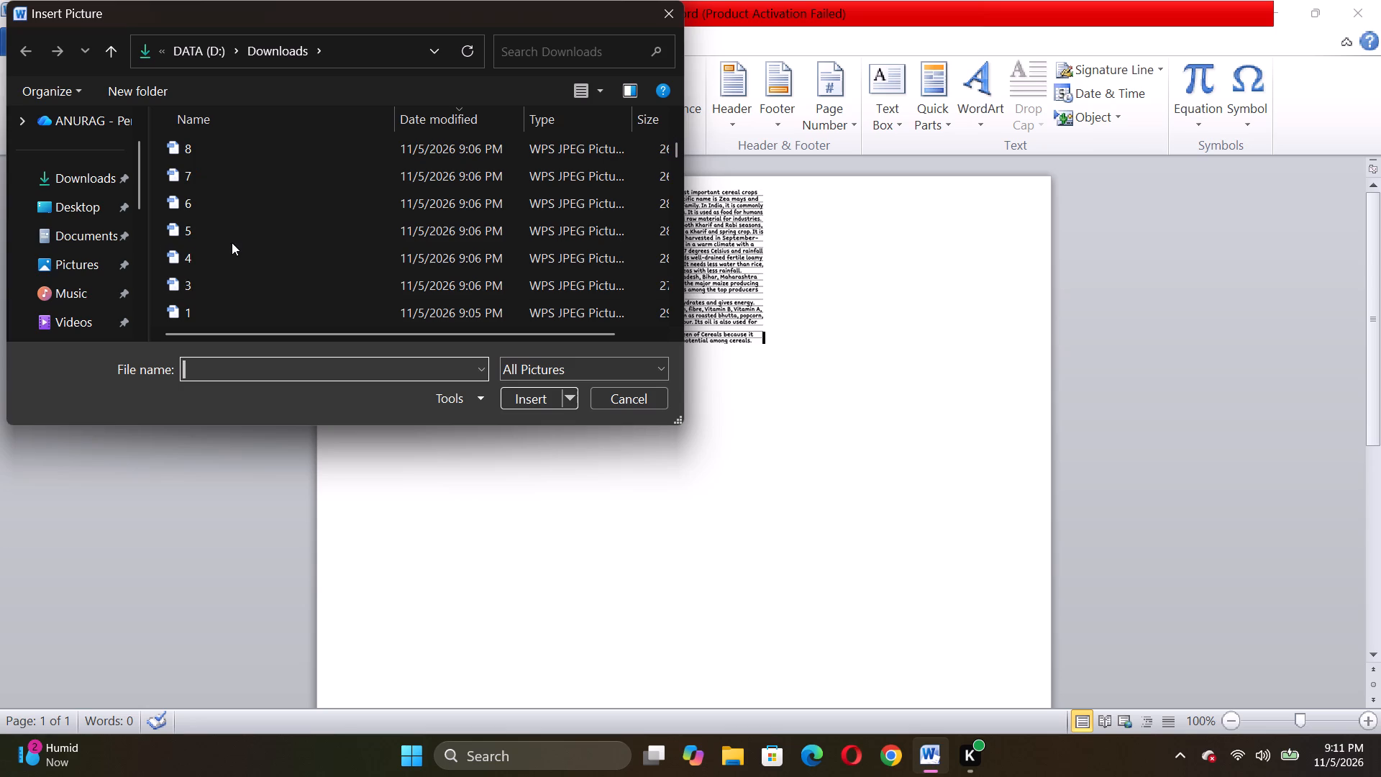
{"action": "left_click", "coordinate": [230, 248]}
{"action": "left_click", "coordinate": [507, 398]}
Shrink the grain text picture proportionally to about 2.24" high by 2.06" wide so it sits beside the maize picture.
{"action": "scroll", "coordinate": [751, 424], "scroll_direction": "down", "scroll_amount": 2}
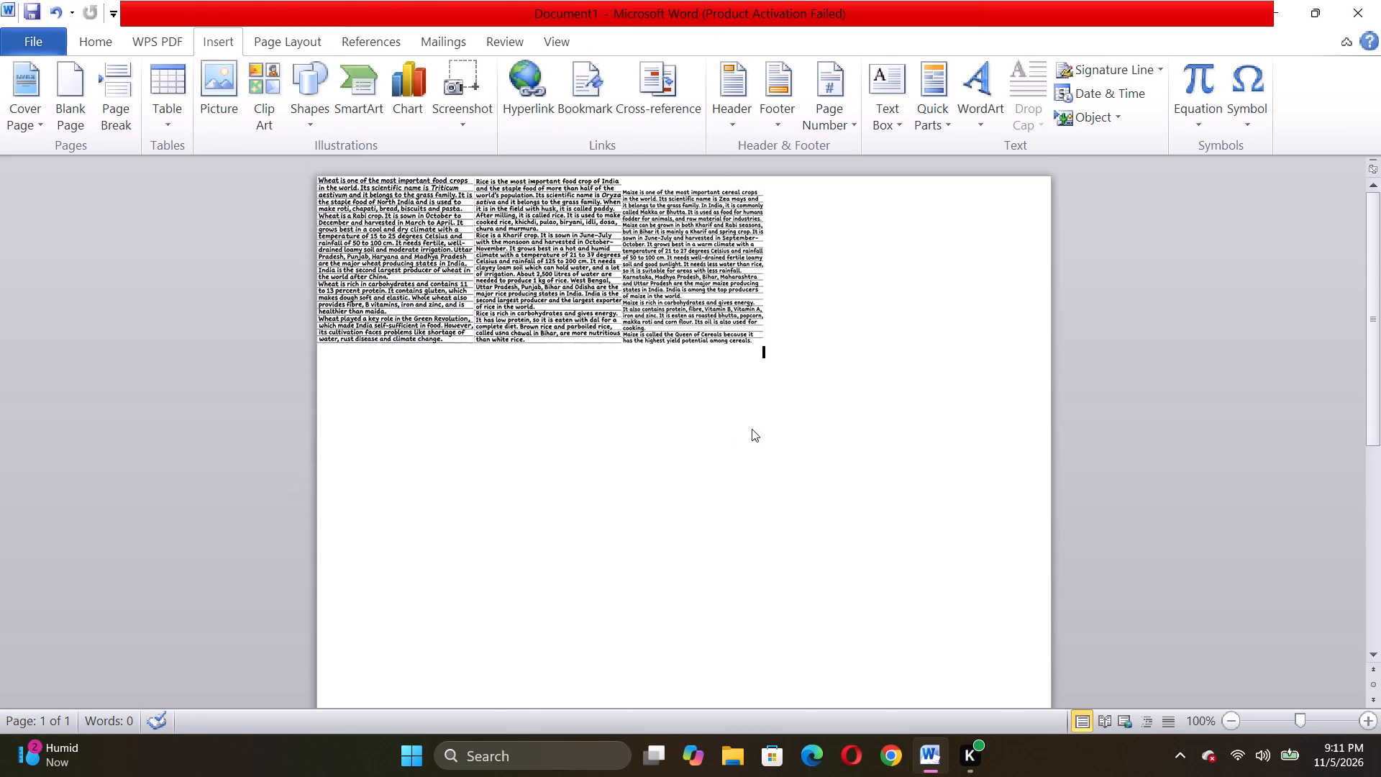
{"action": "scroll", "coordinate": [752, 429], "scroll_direction": "down", "scroll_amount": 11}
{"action": "scroll", "coordinate": [865, 454], "scroll_direction": "down", "scroll_amount": 5}
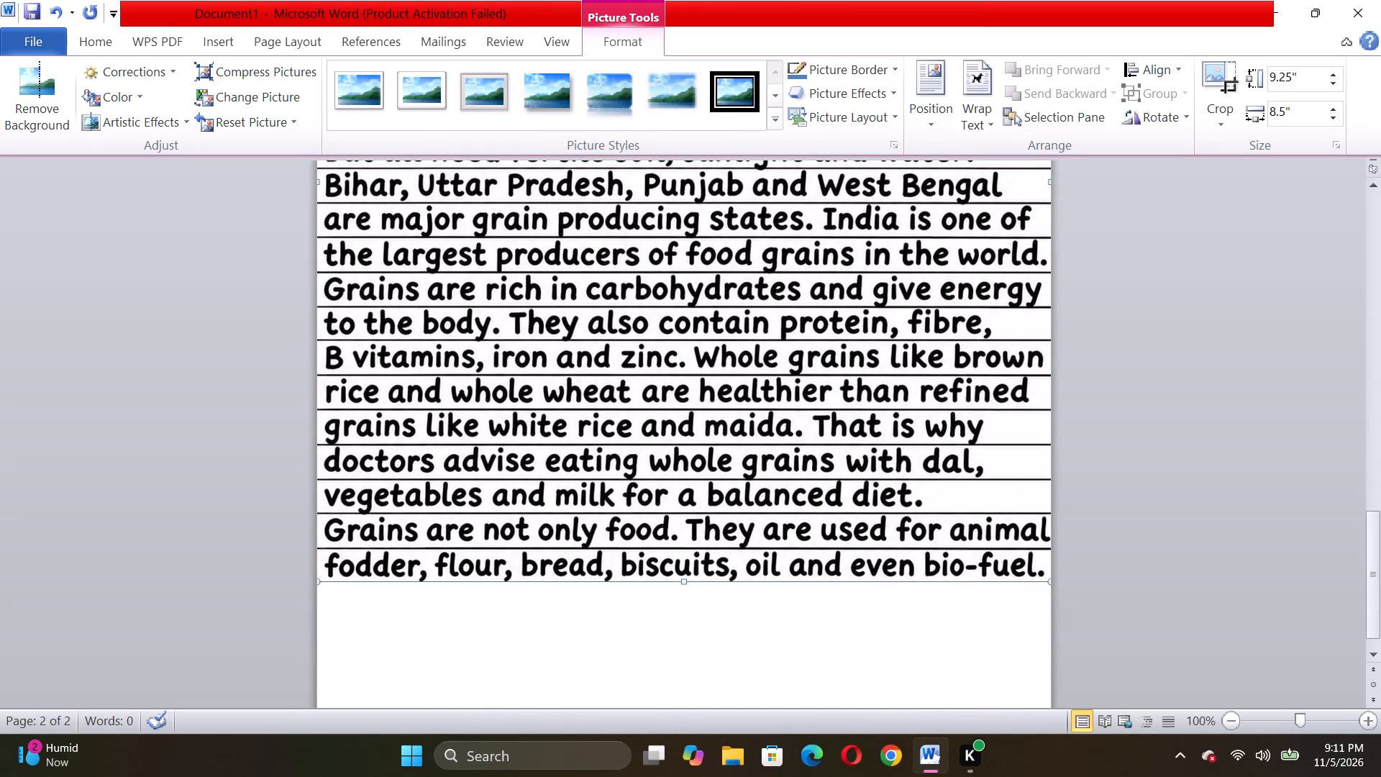
{"action": "left_click_drag", "start_coordinate": [1047, 583], "coordinate": [514, 278]}
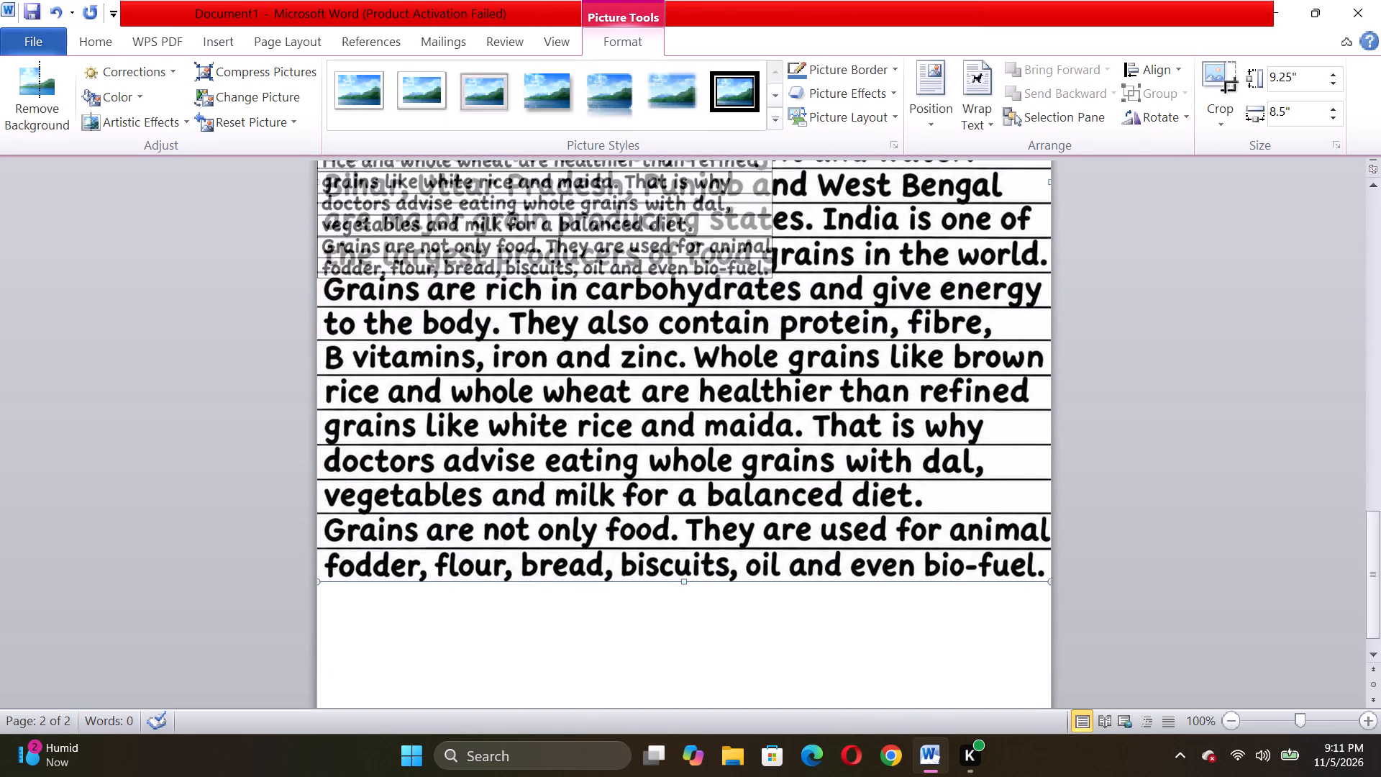
{"action": "left_click_drag", "start_coordinate": [514, 278], "coordinate": [475, 260]}
{"action": "scroll", "coordinate": [557, 289], "scroll_direction": "up", "scroll_amount": 3}
{"action": "scroll", "coordinate": [642, 383], "scroll_direction": "down", "scroll_amount": 2}
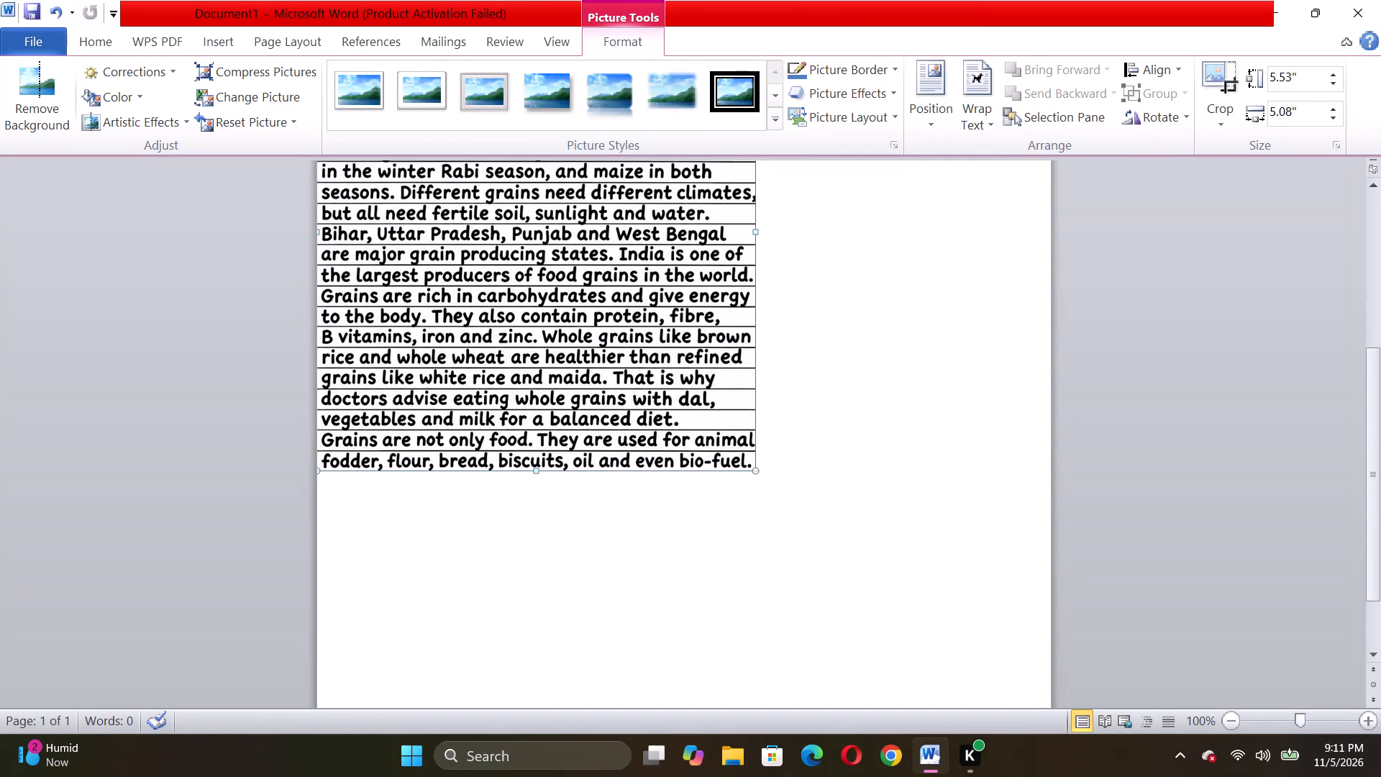
{"action": "left_click_drag", "start_coordinate": [757, 470], "coordinate": [506, 247]}
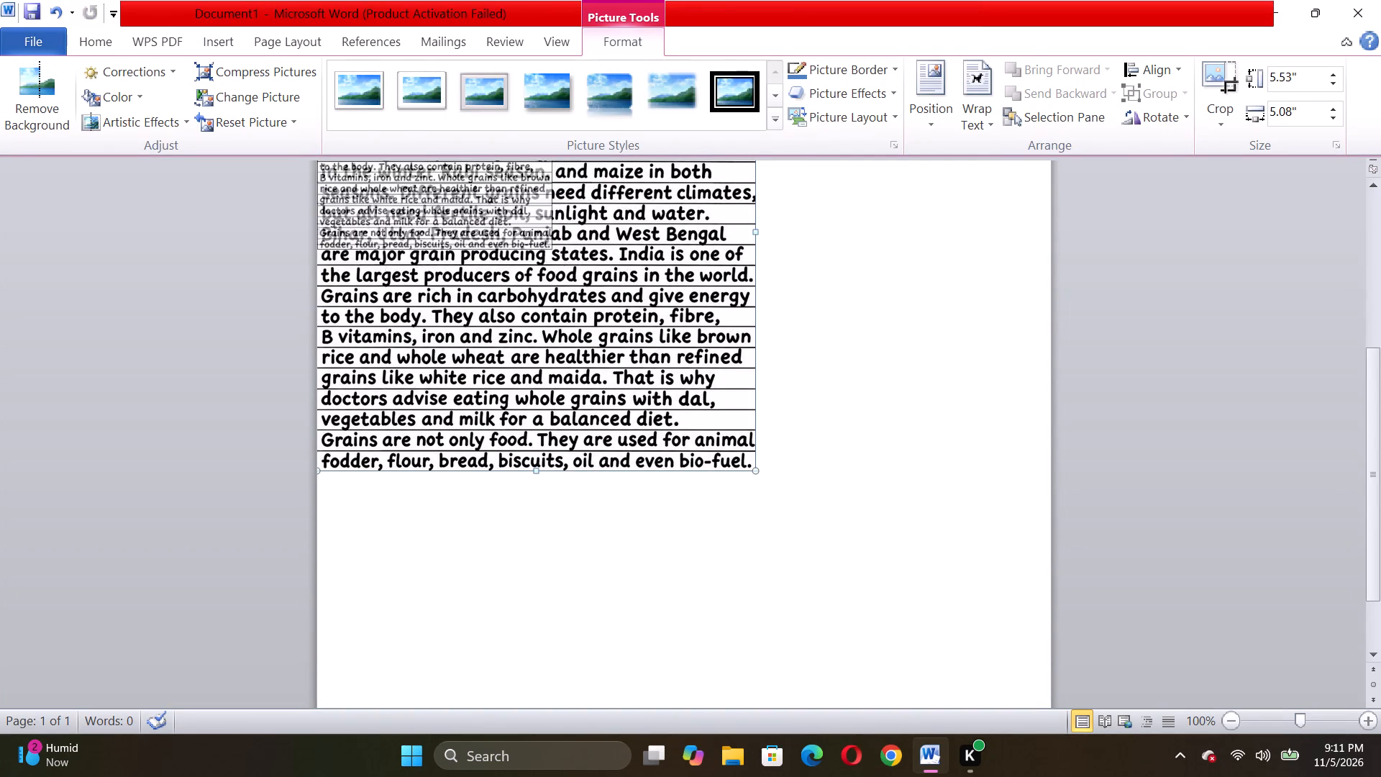
{"action": "left_click_drag", "start_coordinate": [506, 247], "coordinate": [503, 243]}
{"action": "scroll", "coordinate": [939, 347], "scroll_direction": "up", "scroll_amount": 7}
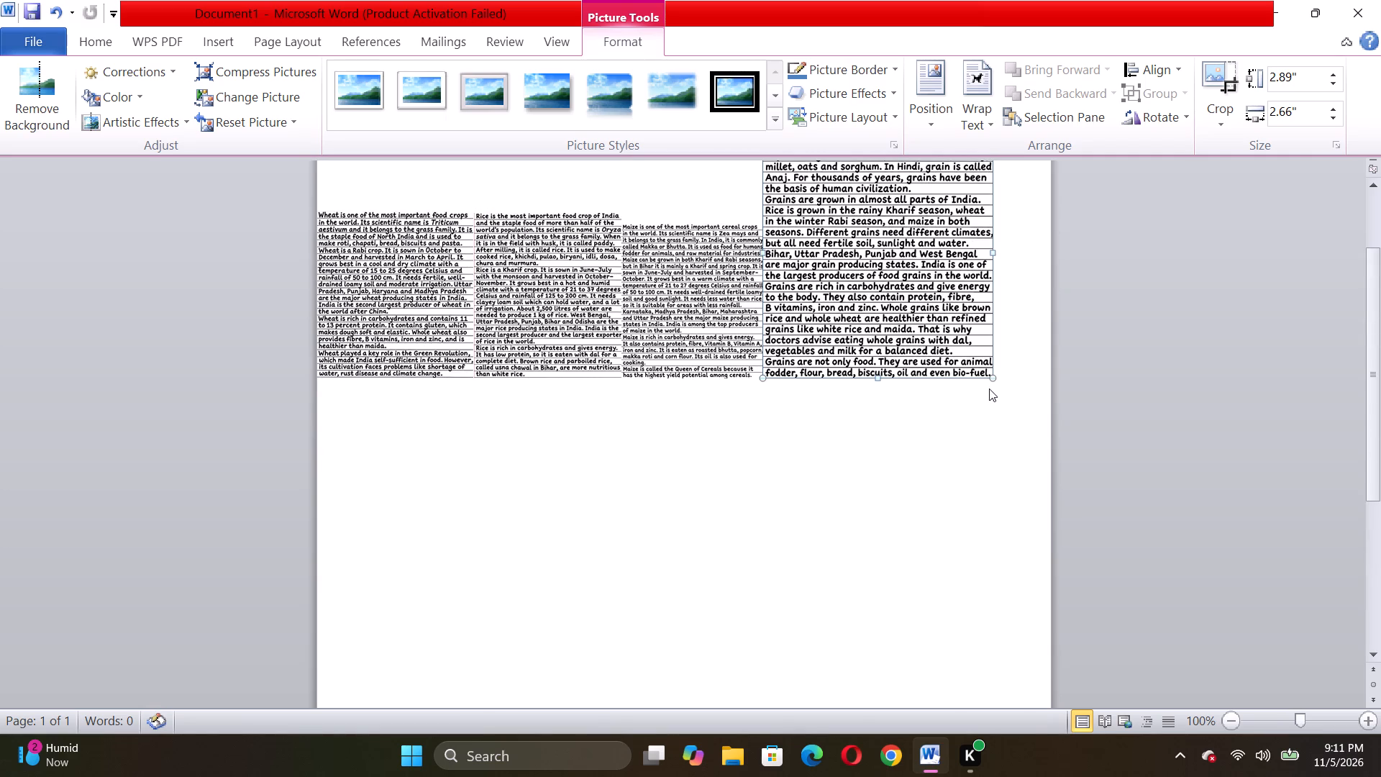
{"action": "left_click_drag", "start_coordinate": [992, 377], "coordinate": [938, 322]}
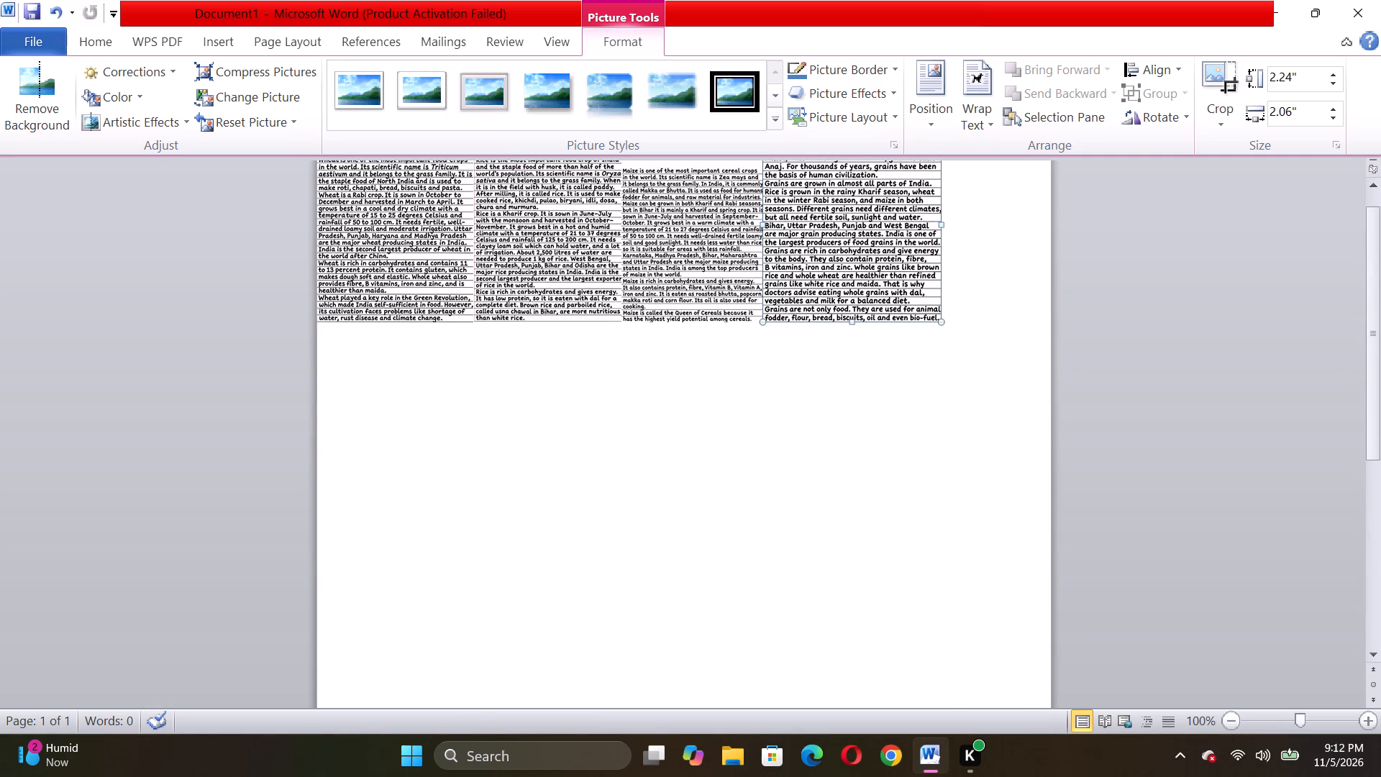
Enlarge the maize text picture proportionally to about 2.03" high by 1.86" wide.
{"action": "left_click", "coordinate": [651, 235]}
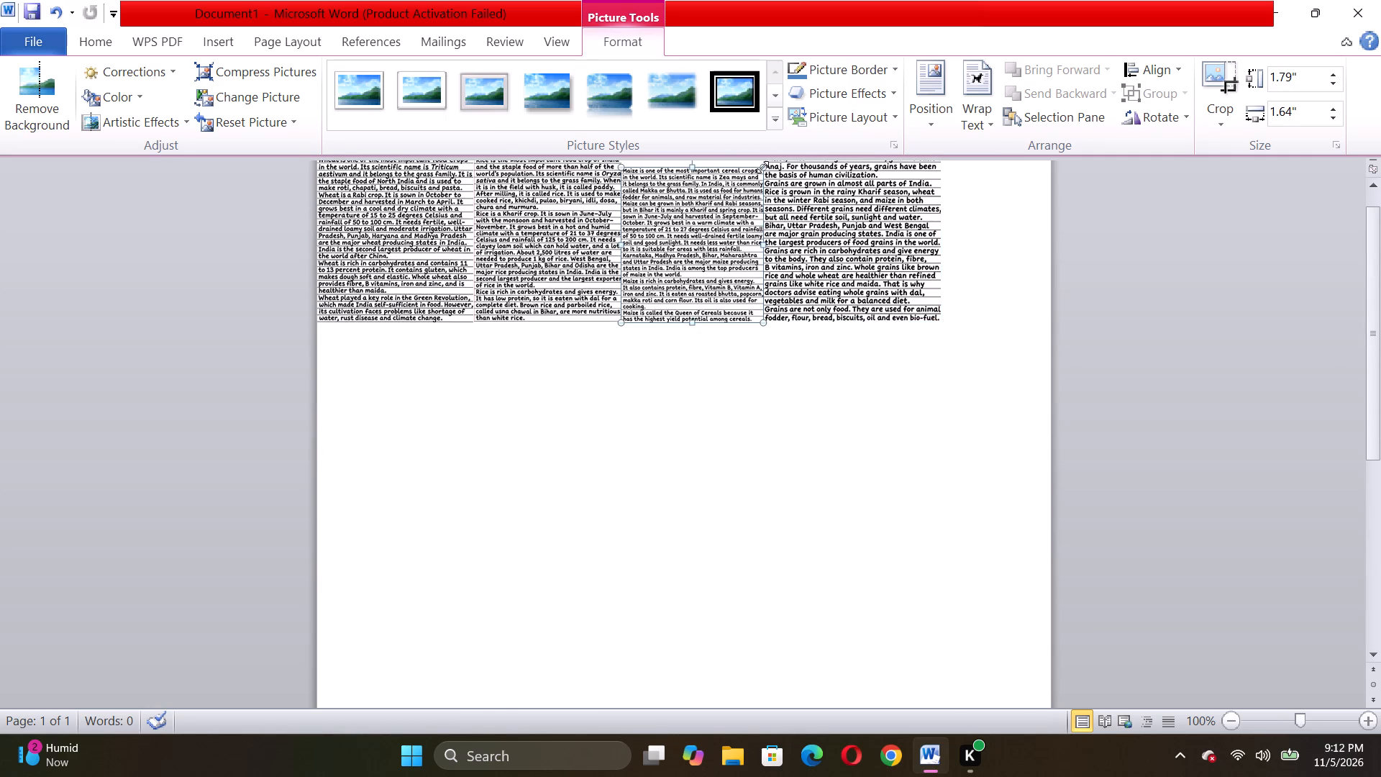
{"action": "left_click_drag", "start_coordinate": [762, 167], "coordinate": [782, 171]}
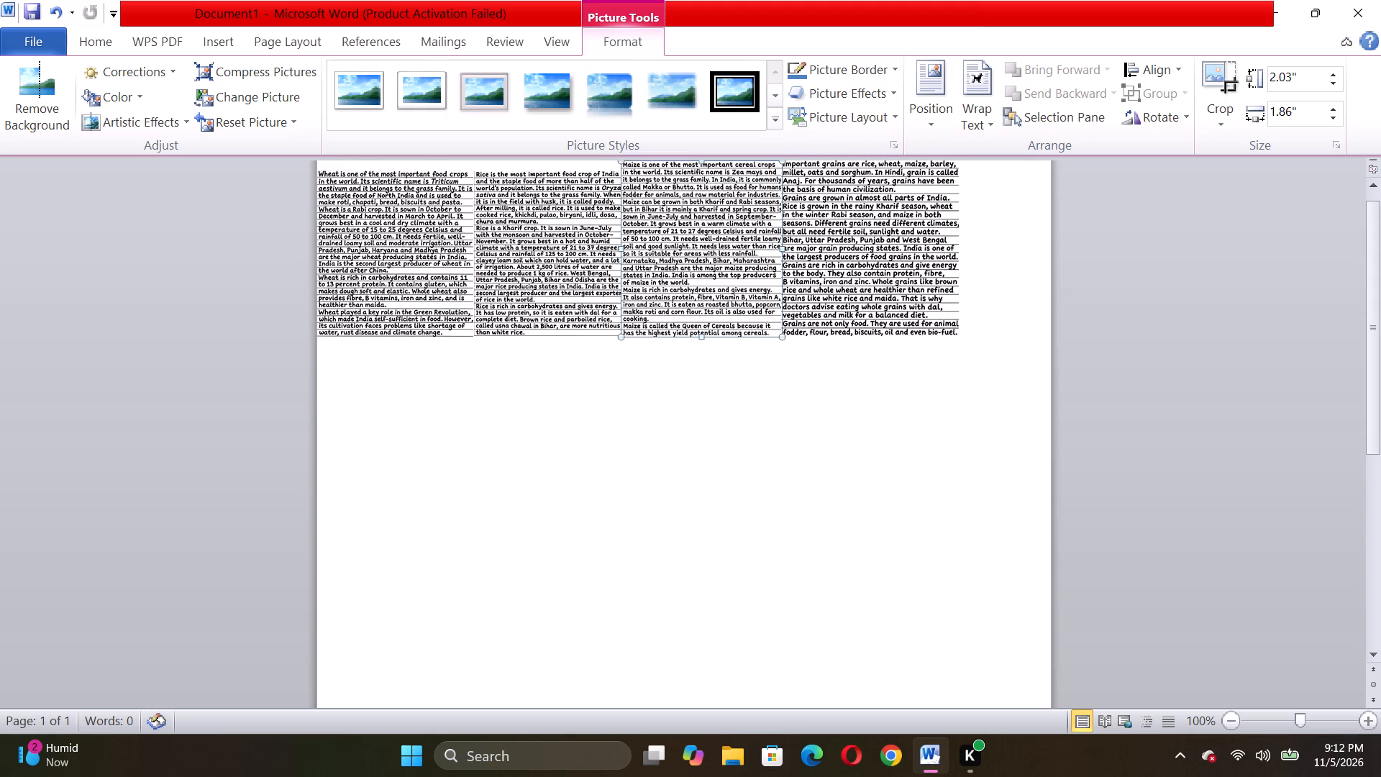
Shrink the grain text picture proportionally to about 1.84" high by 1.69" wide and deselect it.
{"action": "left_click", "coordinate": [852, 224]}
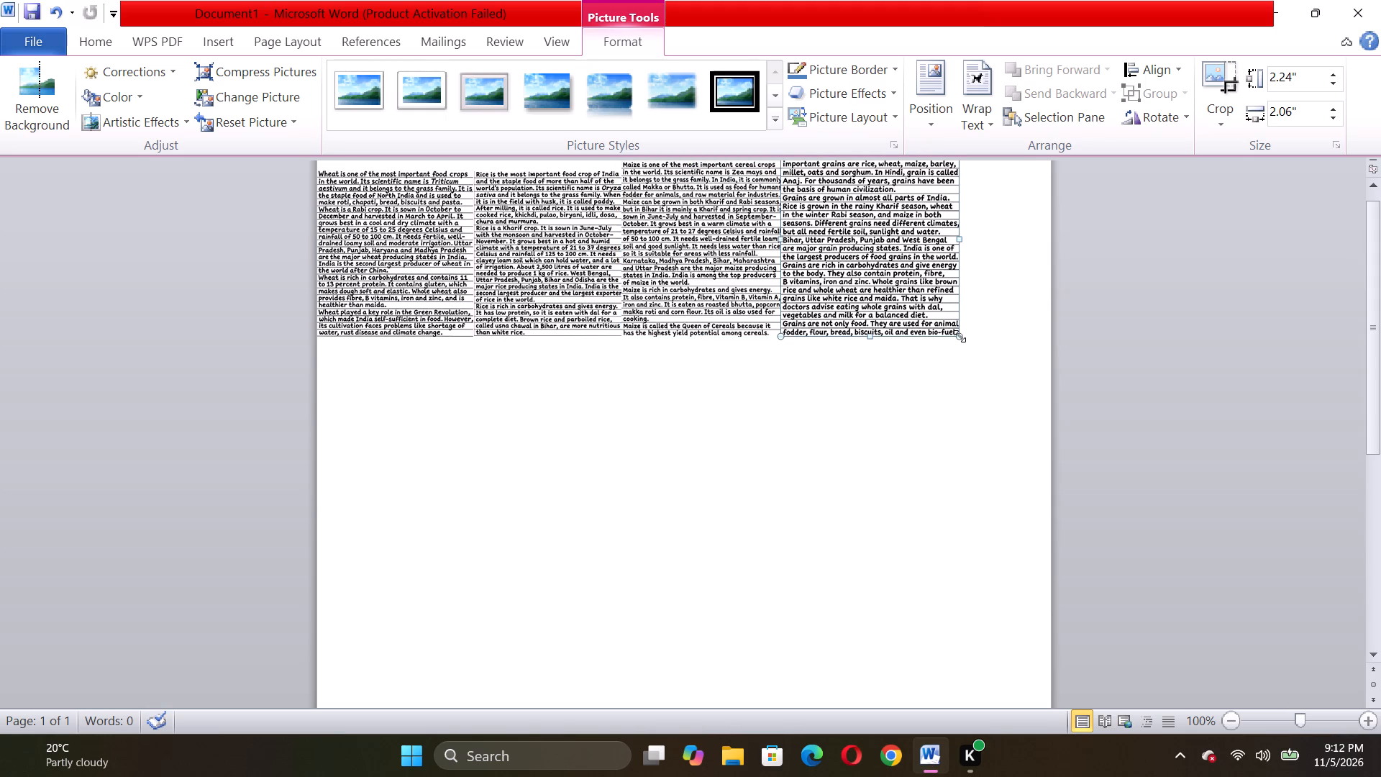
{"action": "left_click_drag", "start_coordinate": [960, 336], "coordinate": [900, 301]}
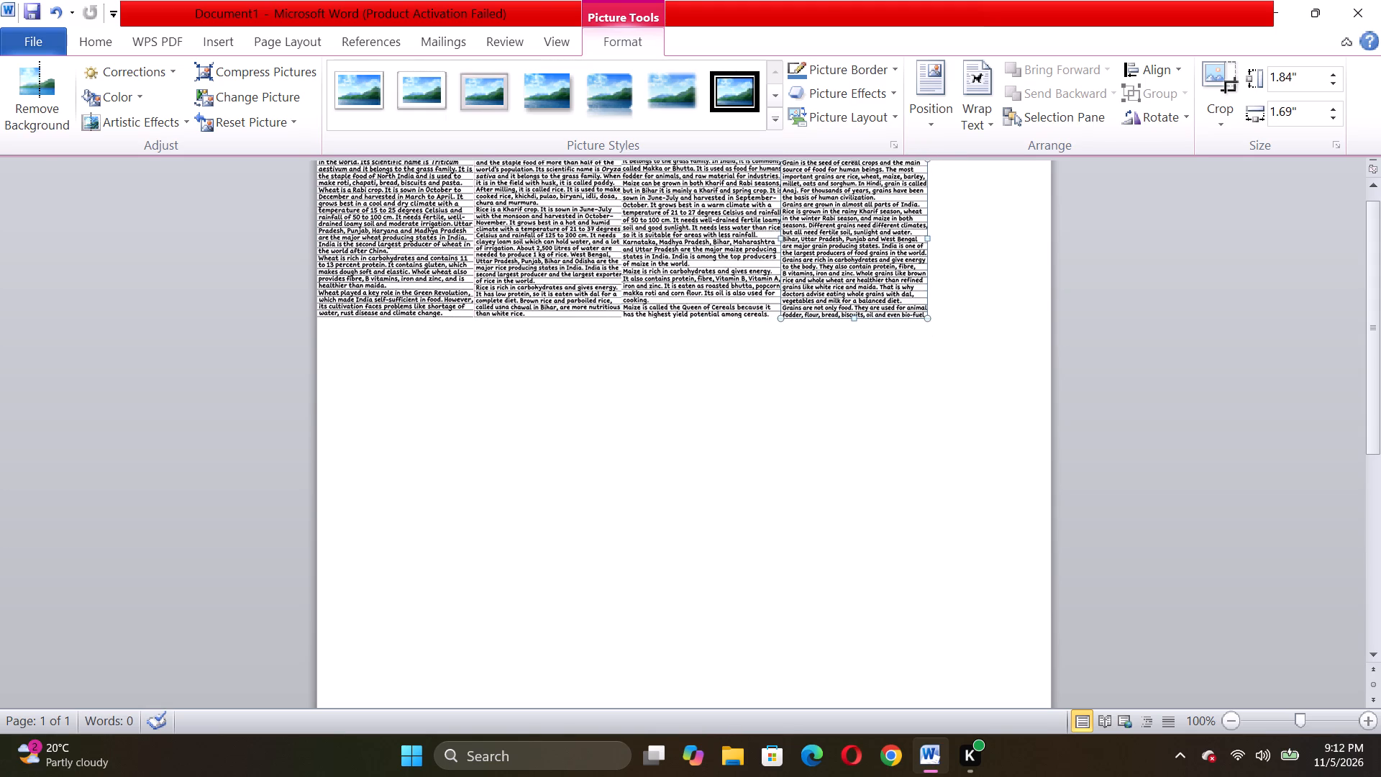
{"action": "left_click", "coordinate": [970, 272]}
Insert picture 5 from the Downloads folder after the grain text picture.
{"action": "scroll", "coordinate": [901, 259], "scroll_direction": "up", "scroll_amount": 3}
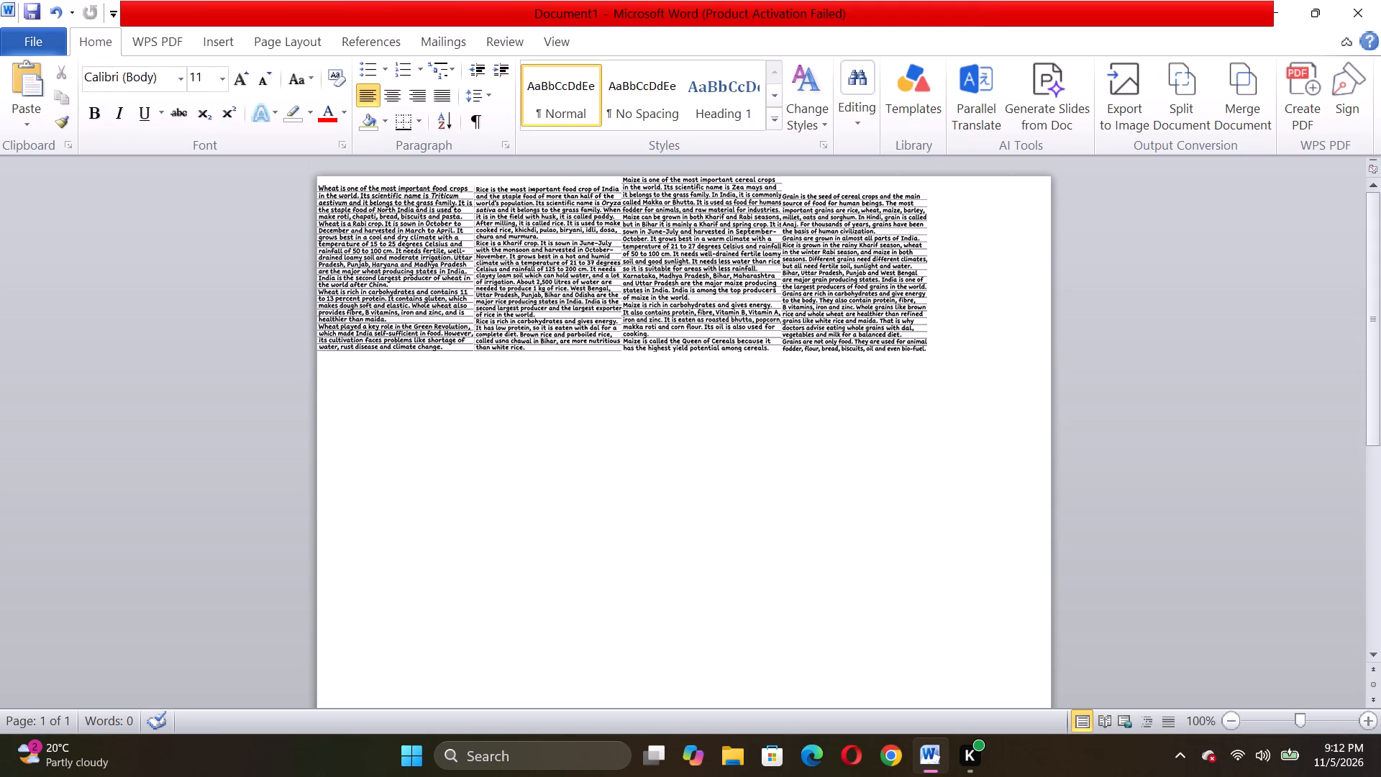
{"action": "left_click", "coordinate": [214, 38]}
{"action": "left_click", "coordinate": [230, 112]}
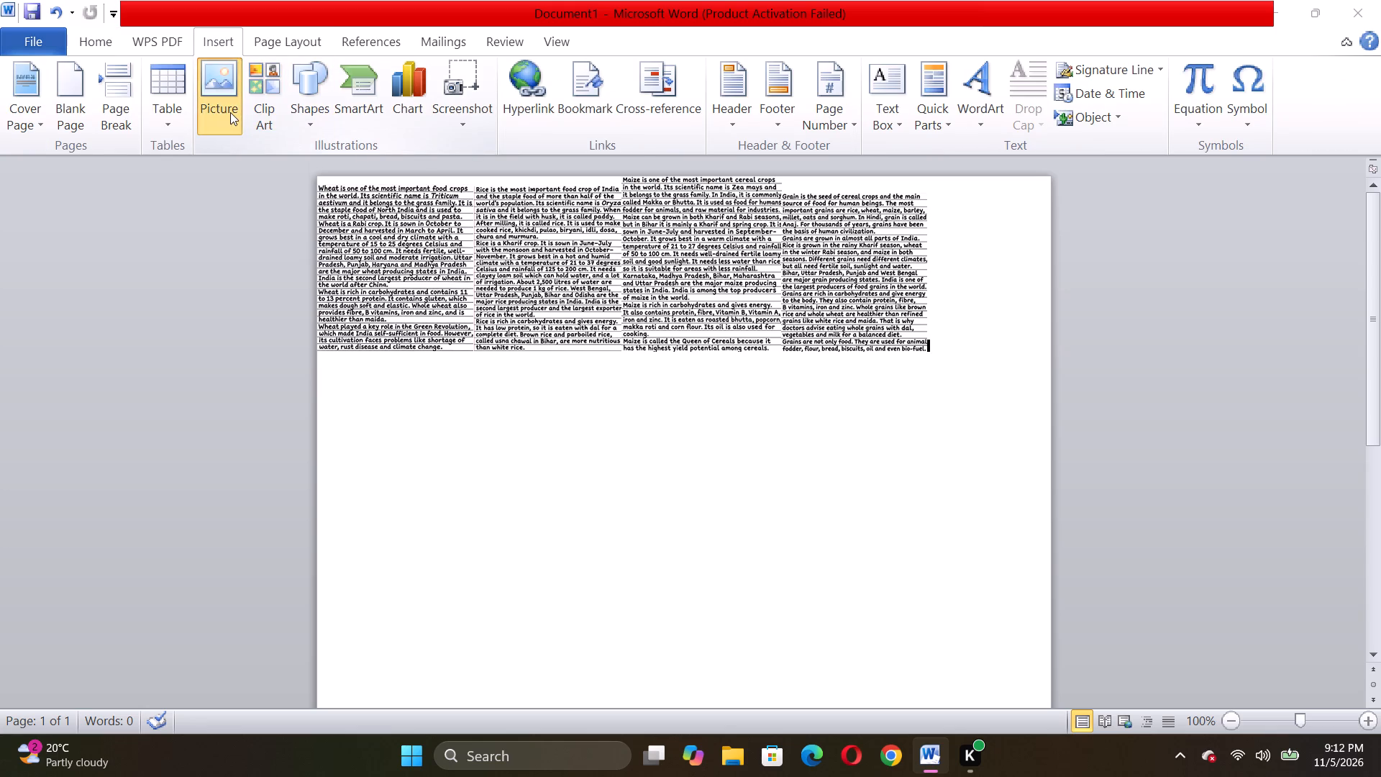
{"action": "scroll", "coordinate": [232, 121], "scroll_direction": "down", "scroll_amount": 5}
{"action": "scroll", "coordinate": [264, 224], "scroll_direction": "down", "scroll_amount": 5}
{"action": "scroll", "coordinate": [267, 219], "scroll_direction": "up", "scroll_amount": 1}
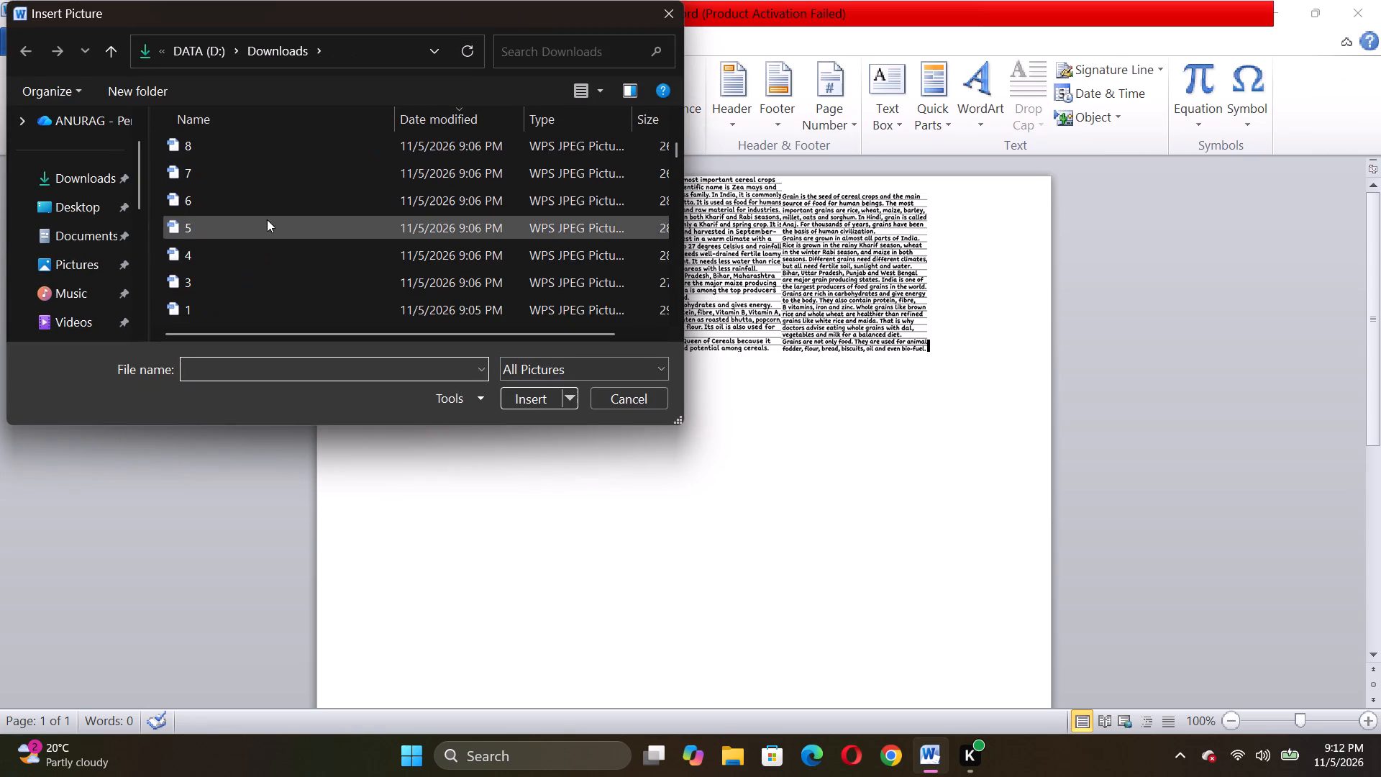
{"action": "left_click", "coordinate": [255, 224]}
{"action": "left_click", "coordinate": [514, 406]}
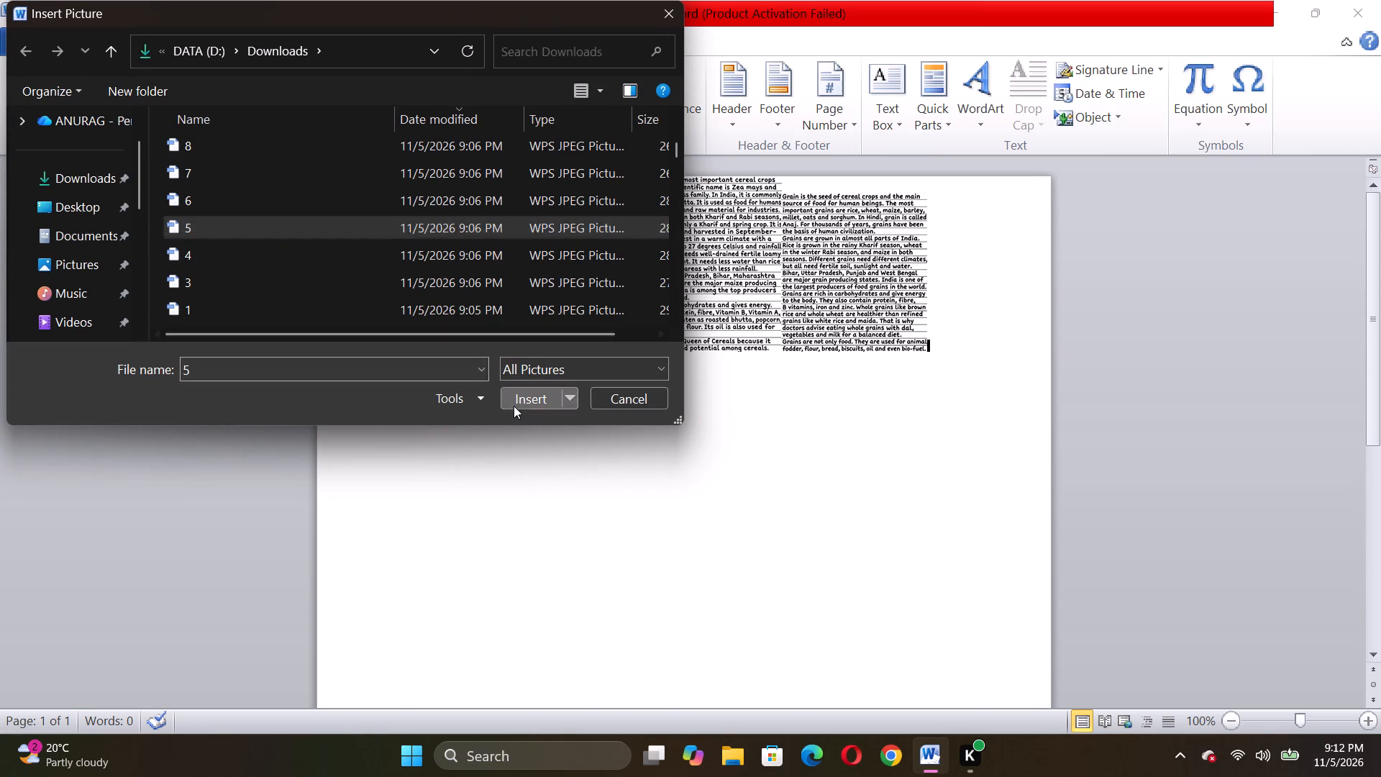
Shrink the pearl millet text picture proportionally to about the width of the wheat picture and deselect it.
{"action": "scroll", "coordinate": [791, 382], "scroll_direction": "down", "scroll_amount": 12}
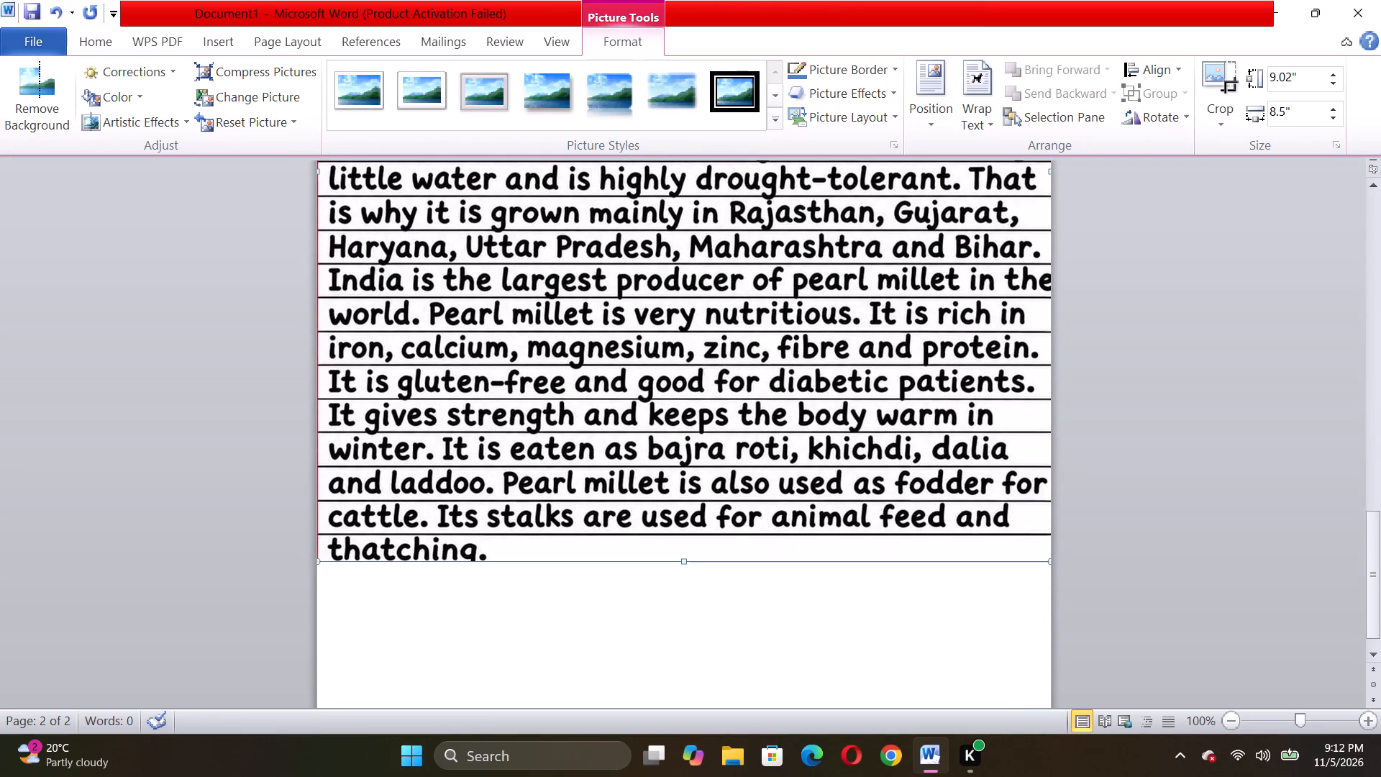
{"action": "left_click_drag", "start_coordinate": [1049, 560], "coordinate": [489, 114]}
{"action": "left_click_drag", "start_coordinate": [489, 114], "coordinate": [488, 113]}
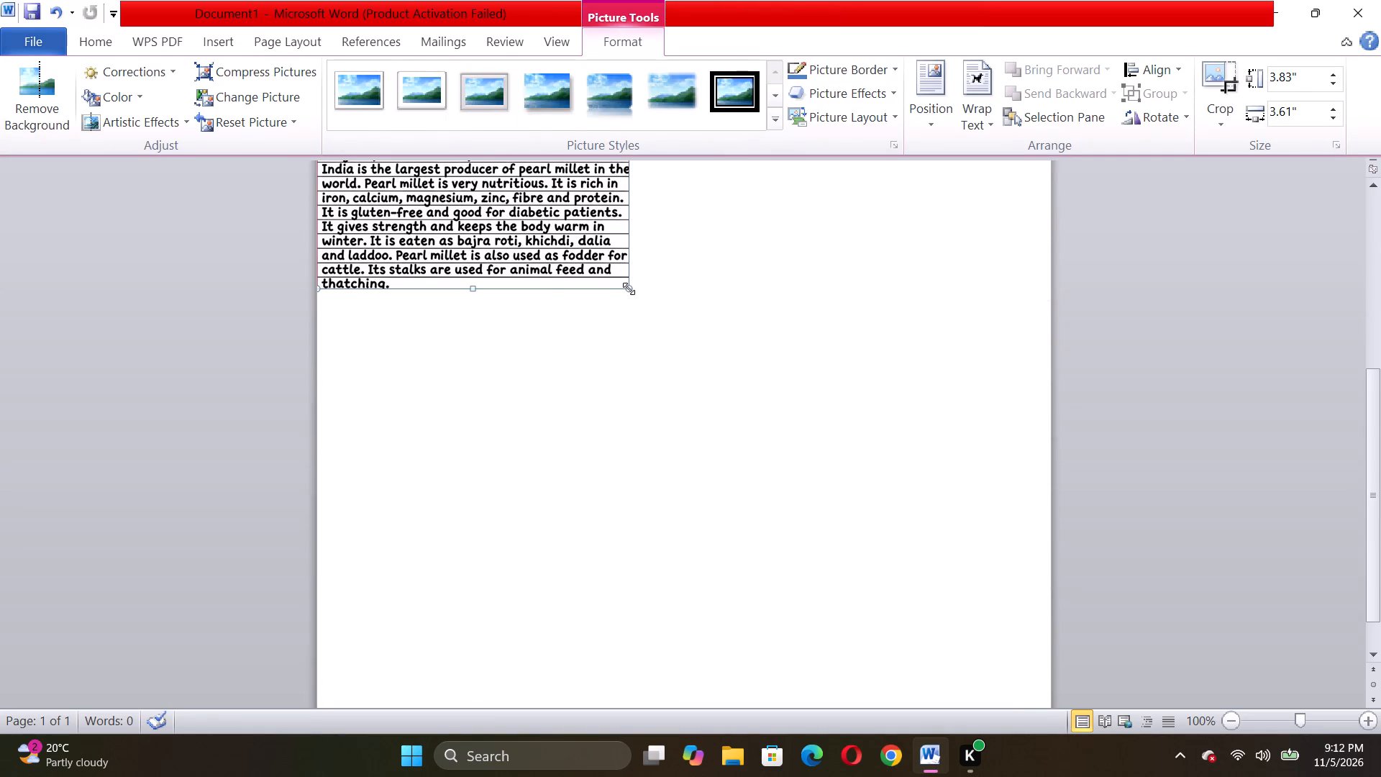
{"action": "left_click_drag", "start_coordinate": [629, 288], "coordinate": [551, 109]}
{"action": "scroll", "coordinate": [584, 173], "scroll_direction": "up", "scroll_amount": 5}
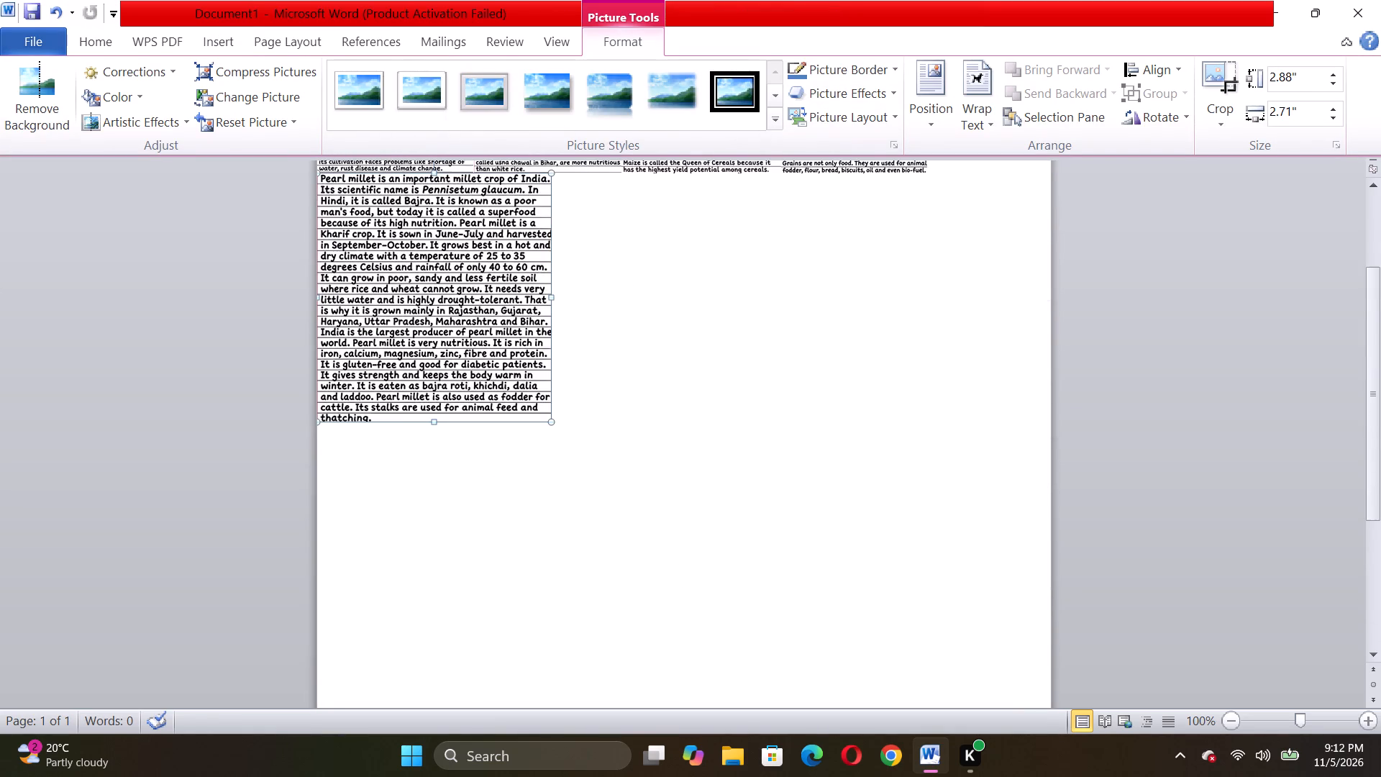
{"action": "left_click_drag", "start_coordinate": [549, 419], "coordinate": [457, 342]}
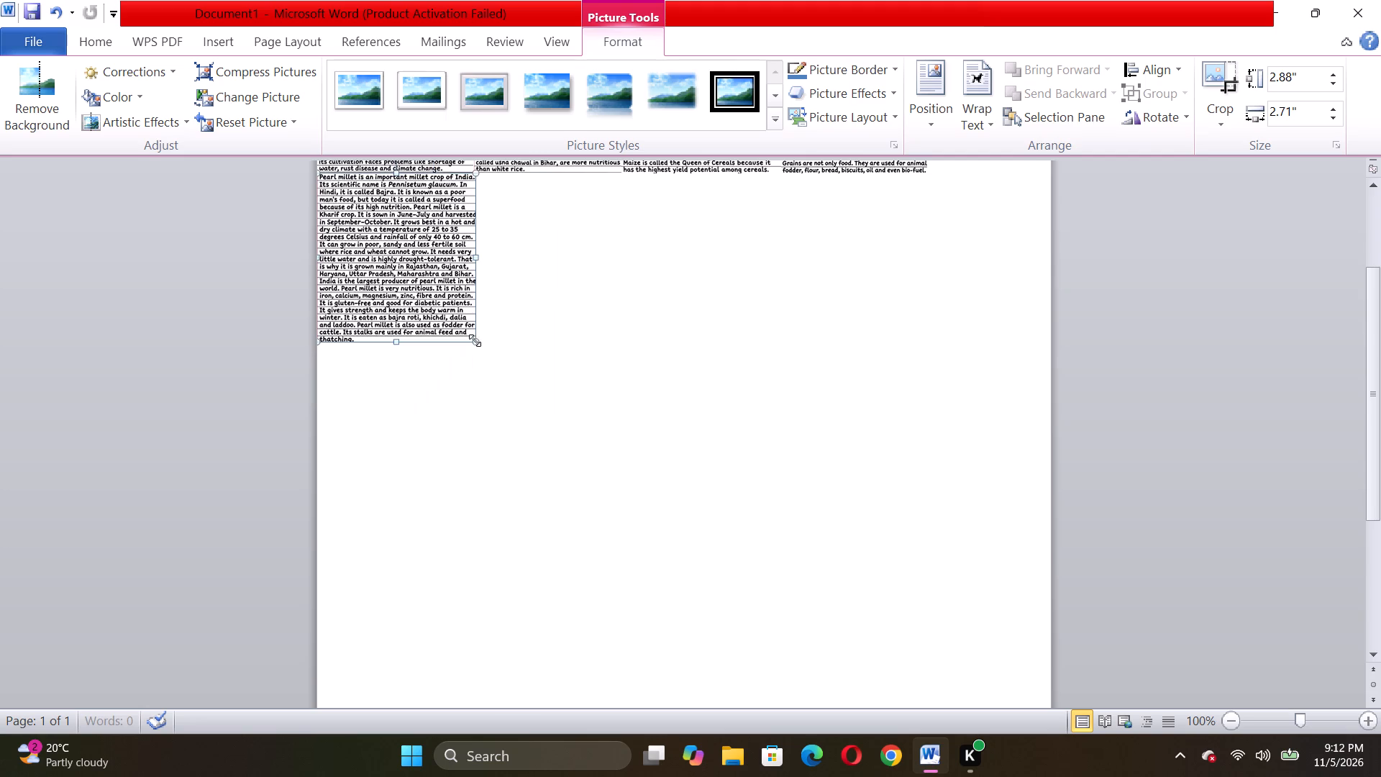
{"action": "left_click", "coordinate": [525, 301]}
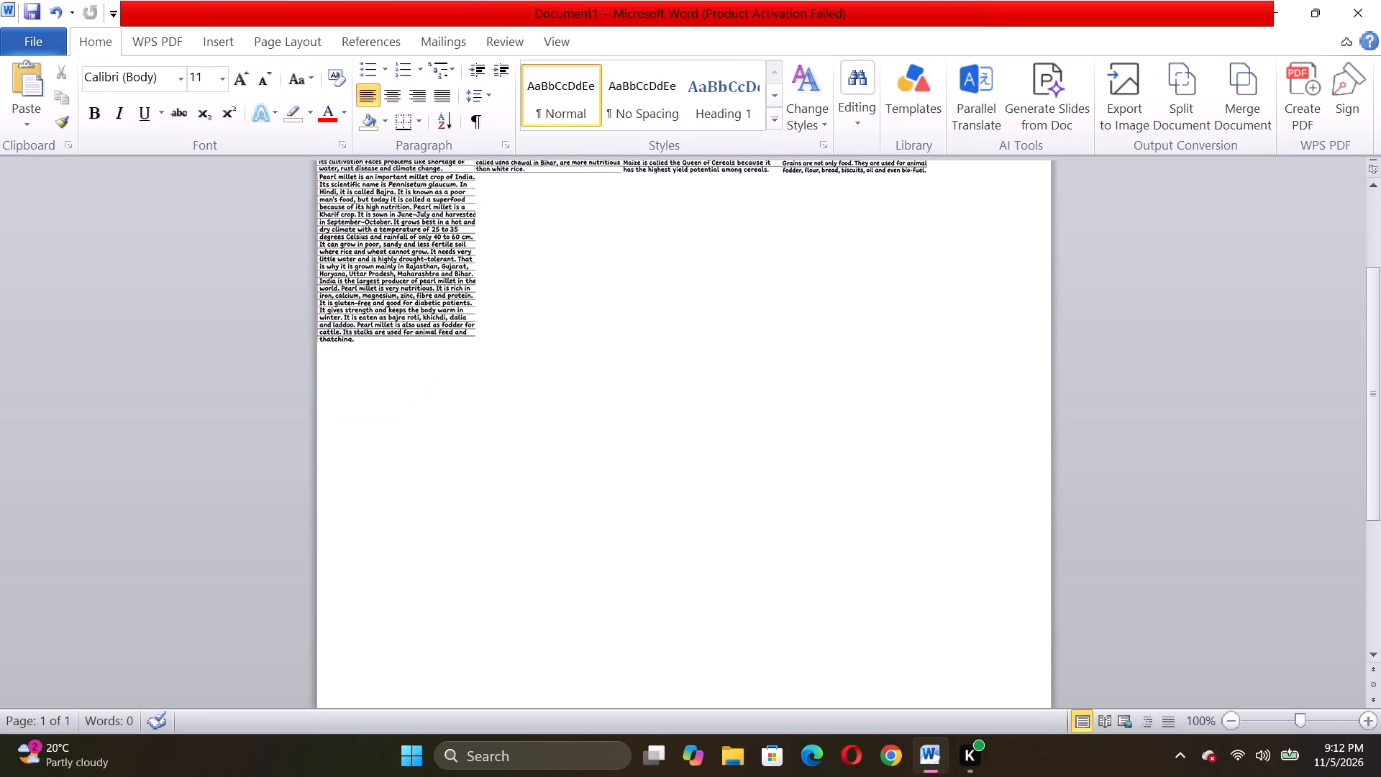
Add a line break after the grain text picture to separate the first row from the pearl millet picture.
{"action": "left_click", "coordinate": [943, 171]}
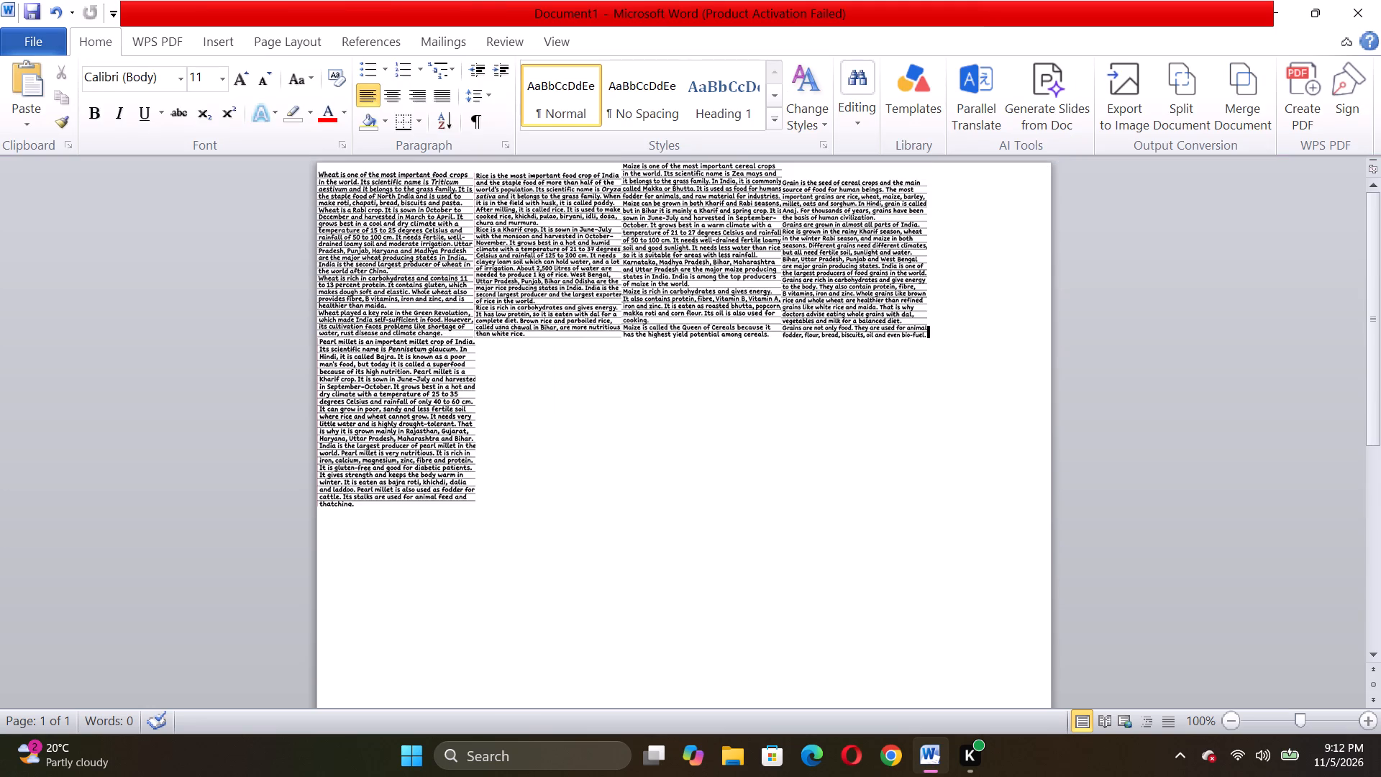
{"action": "key", "text": "Return"}
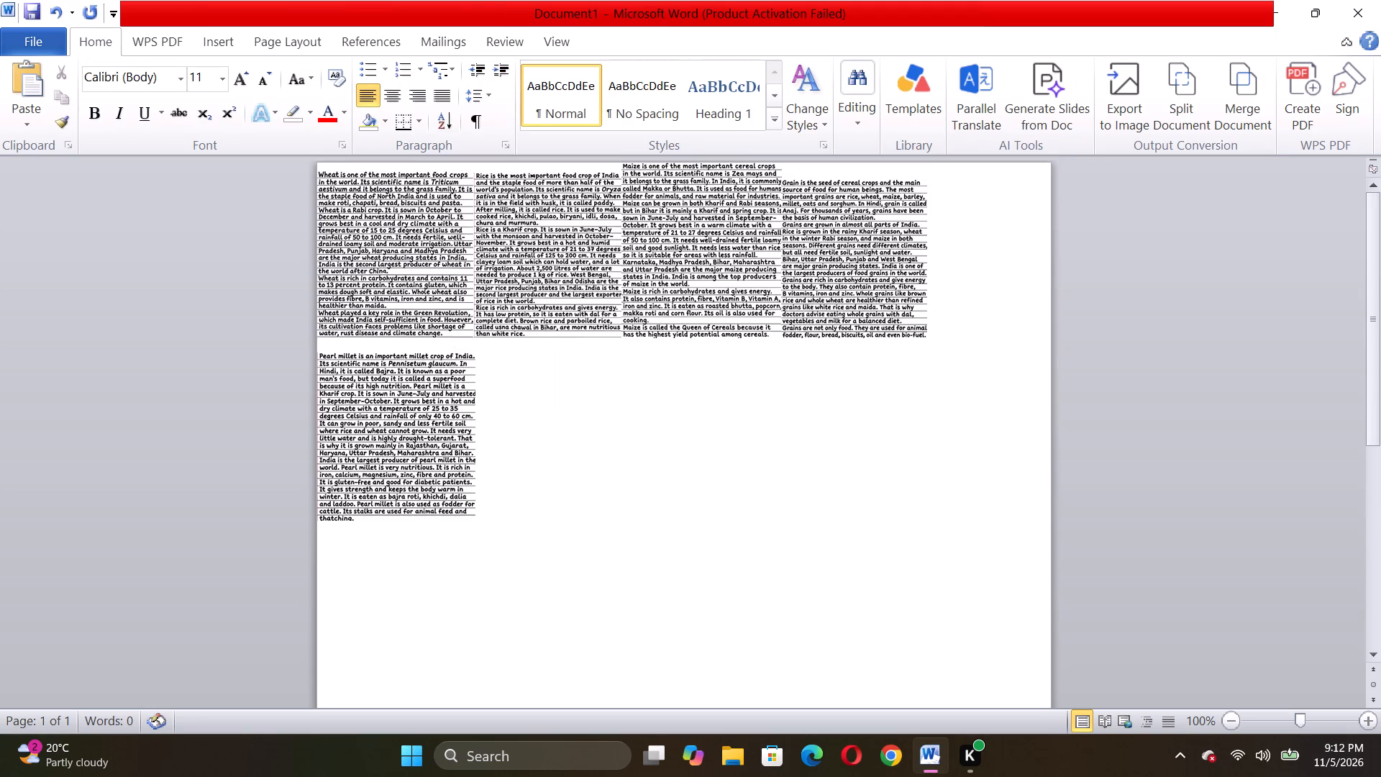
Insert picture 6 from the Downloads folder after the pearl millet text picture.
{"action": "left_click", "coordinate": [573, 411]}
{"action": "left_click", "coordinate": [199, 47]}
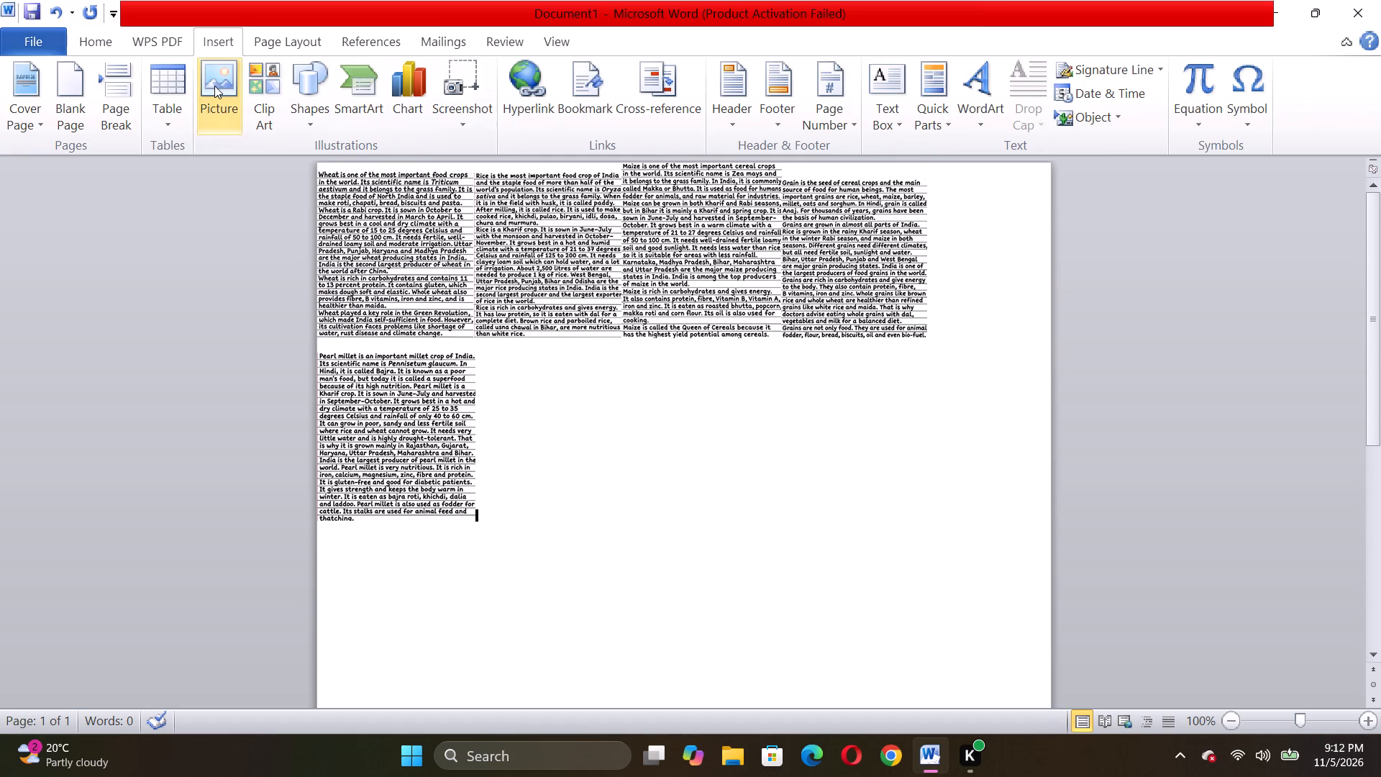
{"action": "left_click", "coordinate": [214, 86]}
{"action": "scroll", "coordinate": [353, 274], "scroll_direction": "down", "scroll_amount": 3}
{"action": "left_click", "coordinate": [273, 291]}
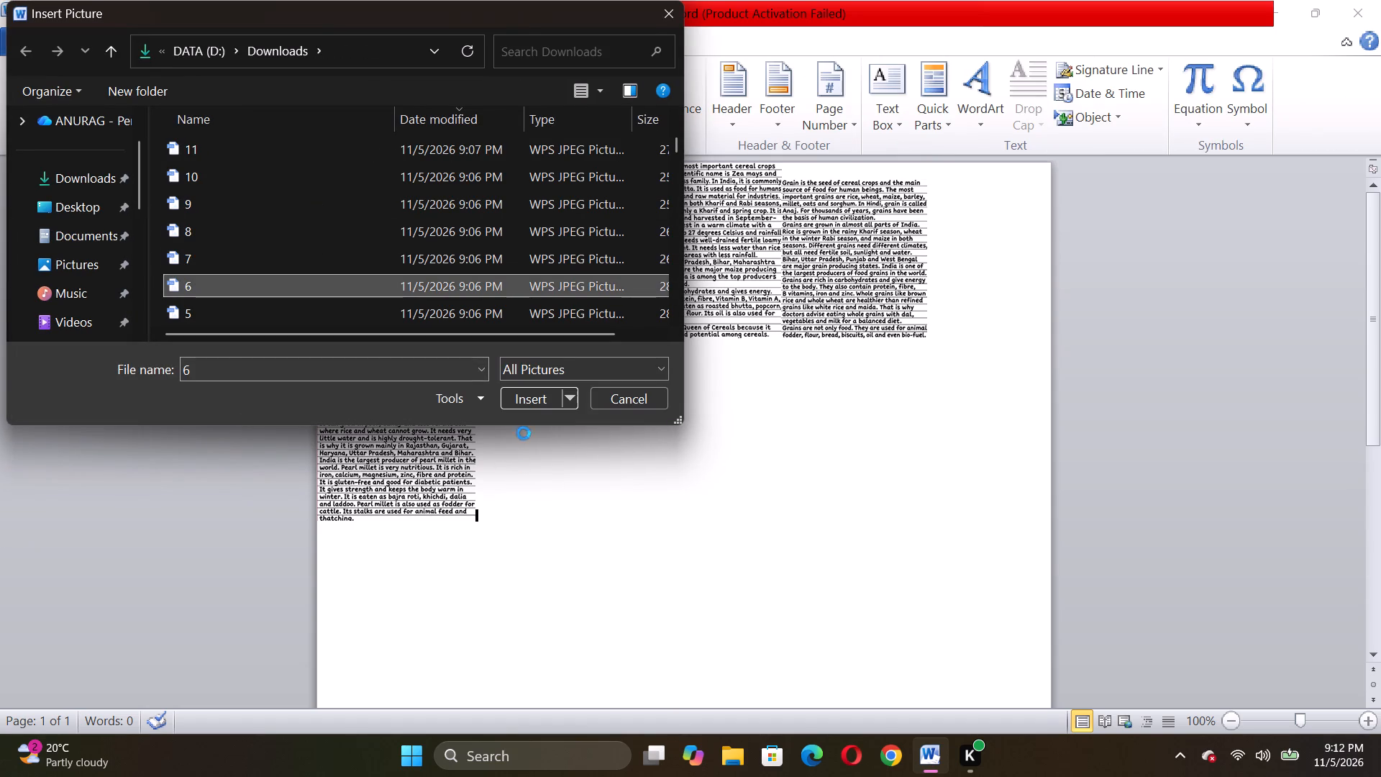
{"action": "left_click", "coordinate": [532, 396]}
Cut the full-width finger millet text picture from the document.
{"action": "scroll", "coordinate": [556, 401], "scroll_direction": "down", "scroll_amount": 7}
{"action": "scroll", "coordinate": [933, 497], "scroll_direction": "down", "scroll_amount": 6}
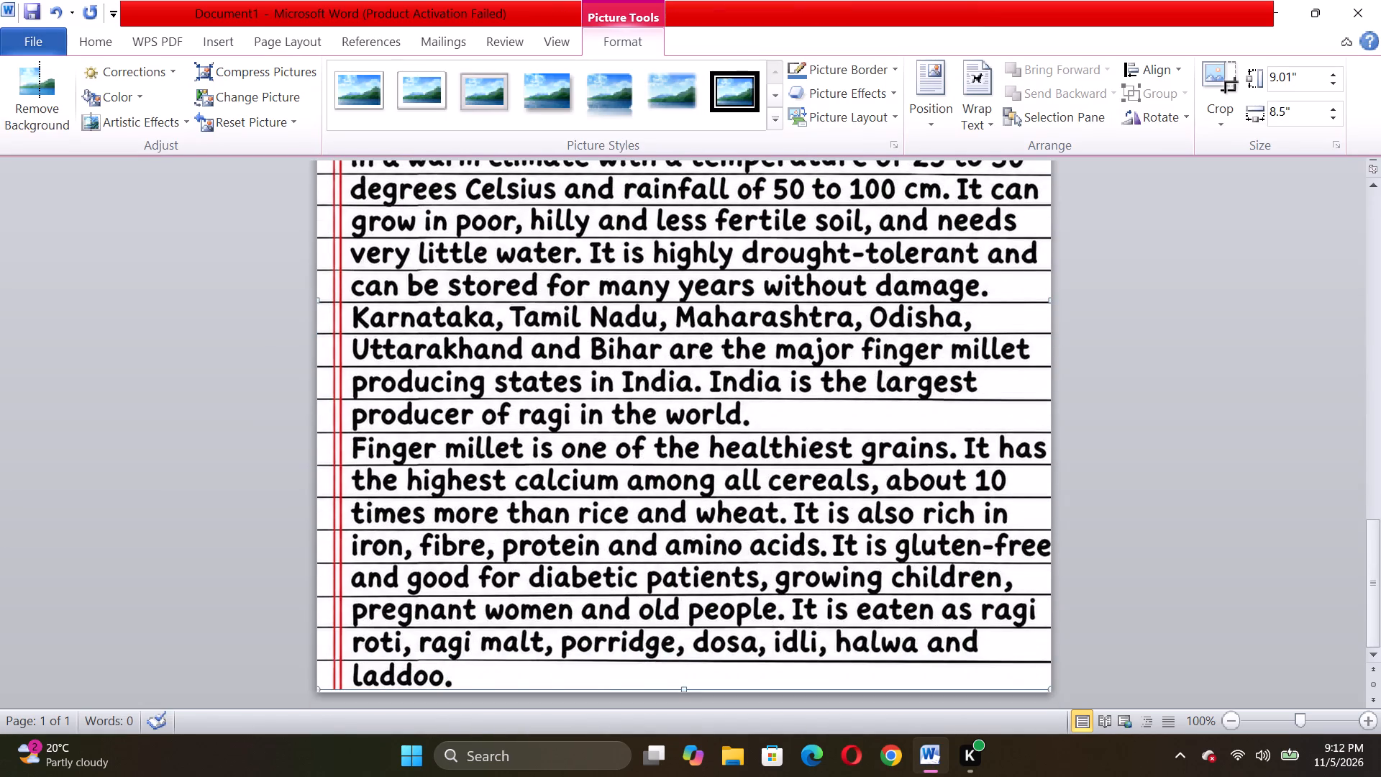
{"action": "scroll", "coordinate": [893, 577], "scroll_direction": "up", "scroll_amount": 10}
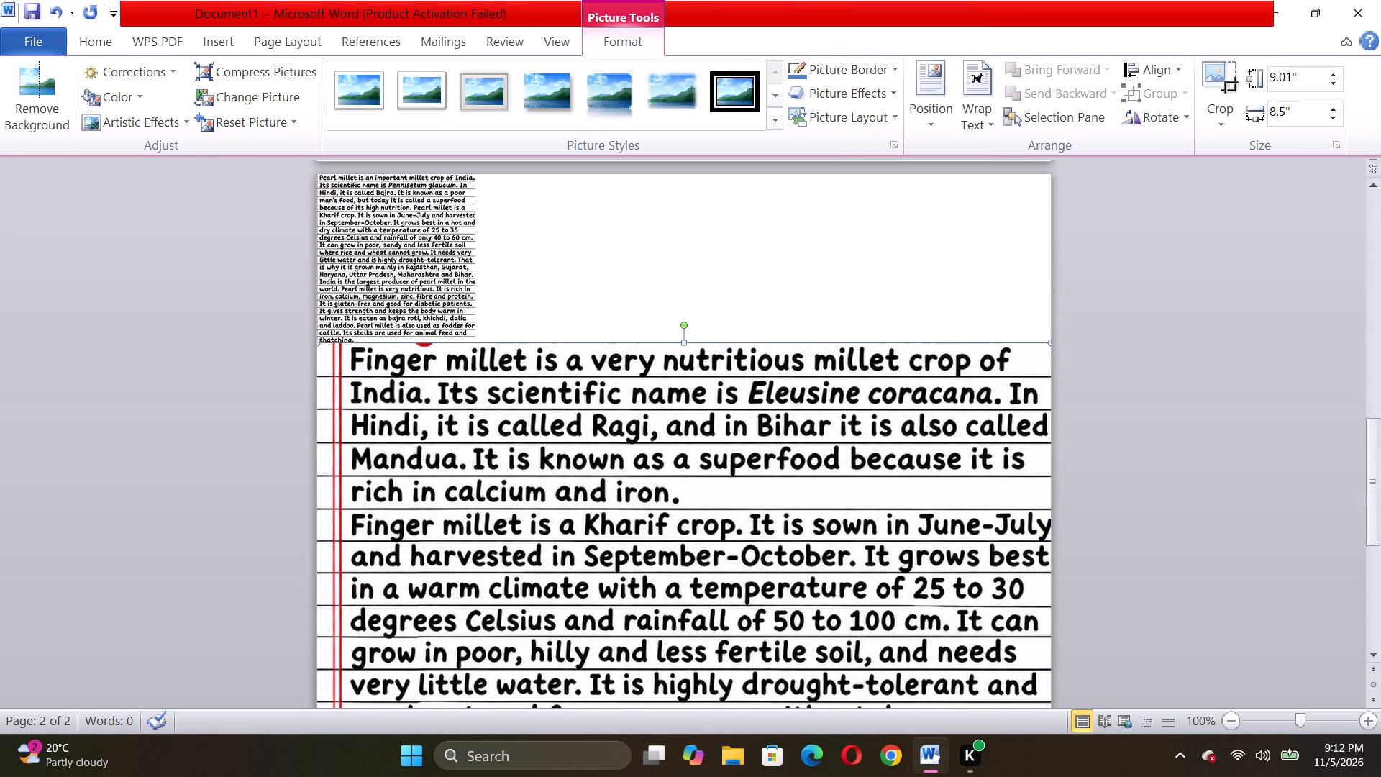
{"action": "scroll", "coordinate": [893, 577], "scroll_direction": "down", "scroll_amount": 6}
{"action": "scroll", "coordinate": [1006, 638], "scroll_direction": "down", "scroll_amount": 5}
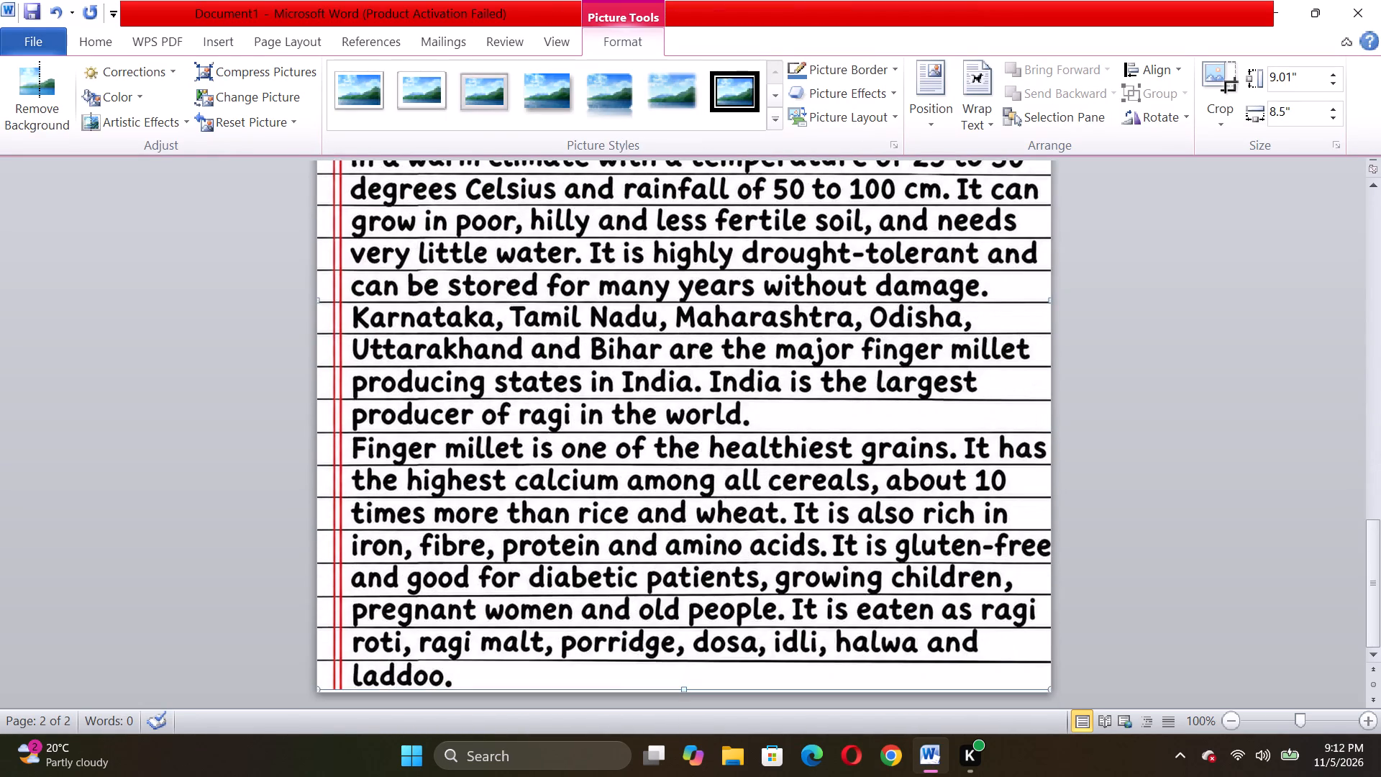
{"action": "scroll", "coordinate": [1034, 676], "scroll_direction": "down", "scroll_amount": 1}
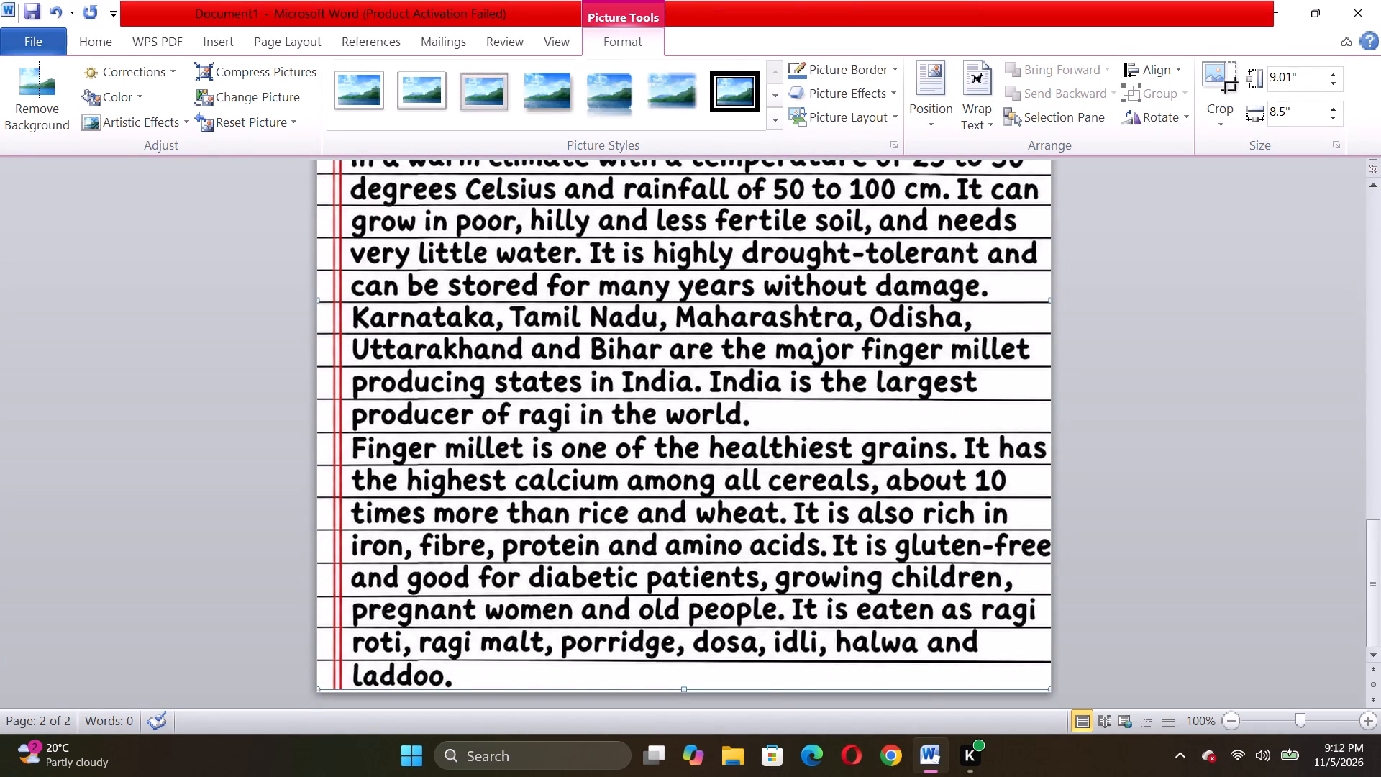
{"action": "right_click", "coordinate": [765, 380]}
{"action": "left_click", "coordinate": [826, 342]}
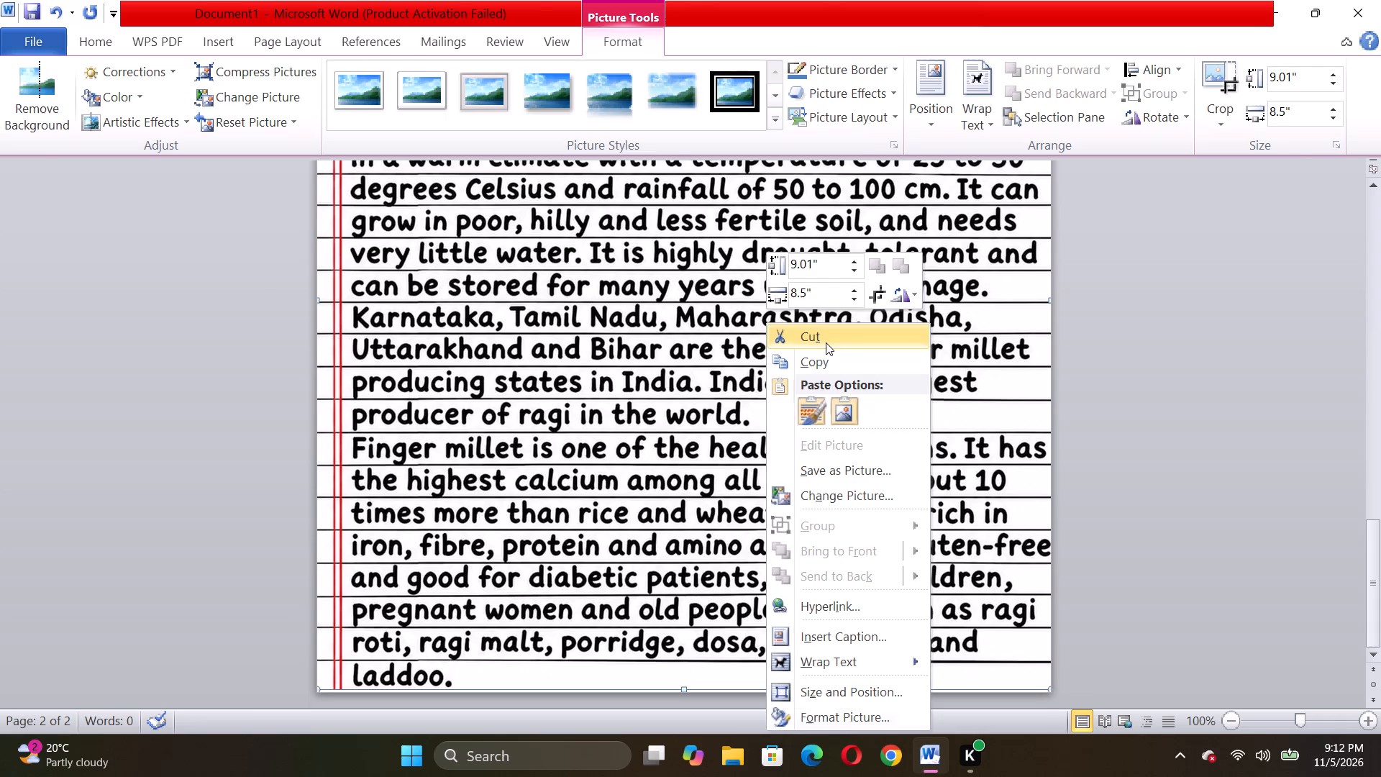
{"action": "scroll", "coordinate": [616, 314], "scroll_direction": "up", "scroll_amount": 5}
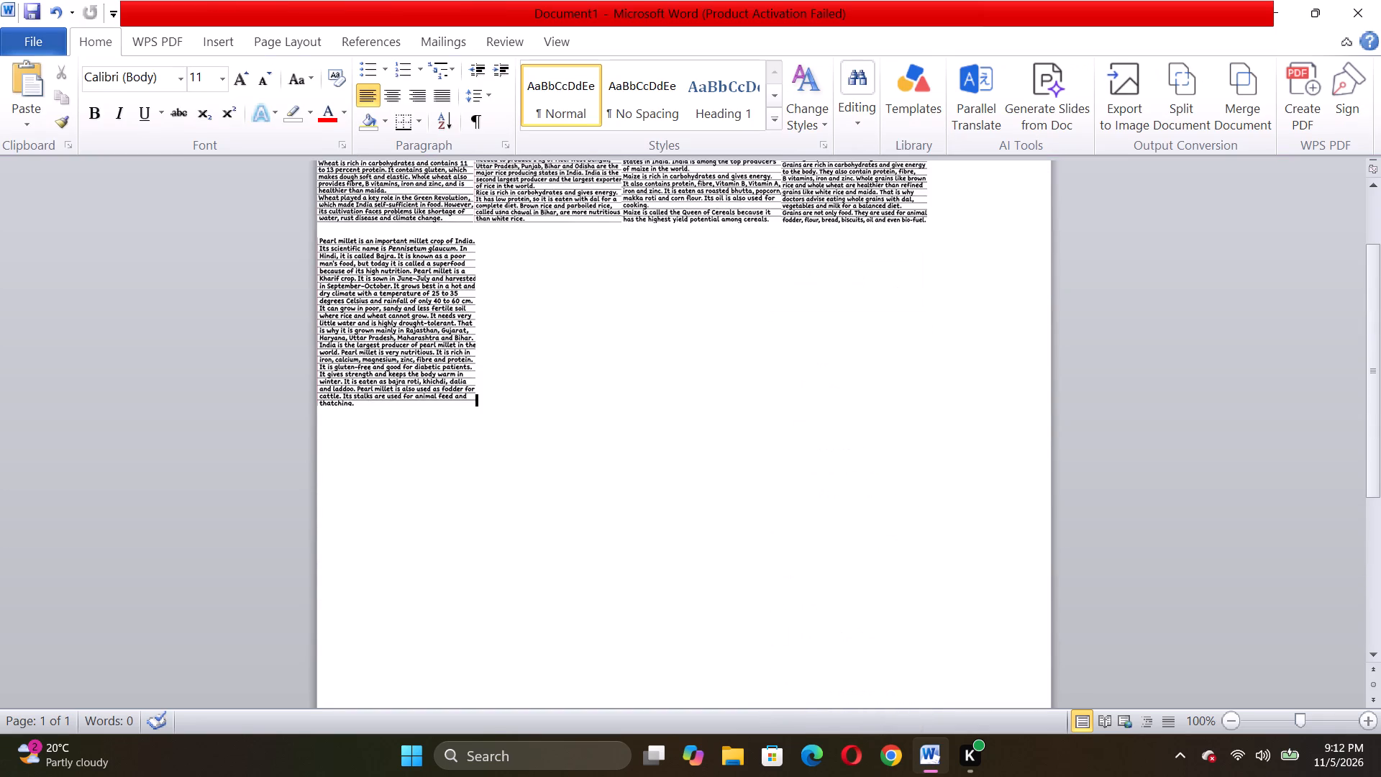
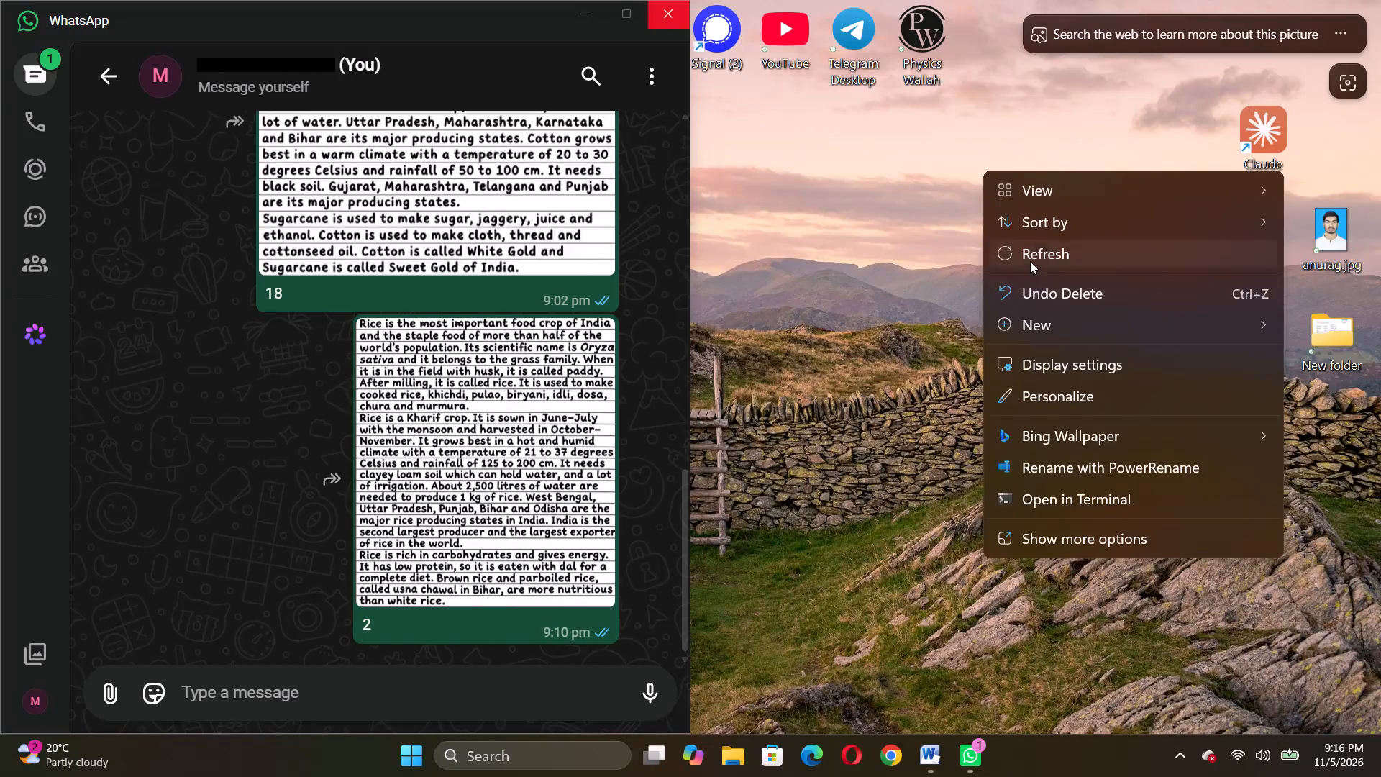
Refresh the Windows desktop.
{"action": "left_click", "coordinate": [1030, 261]}
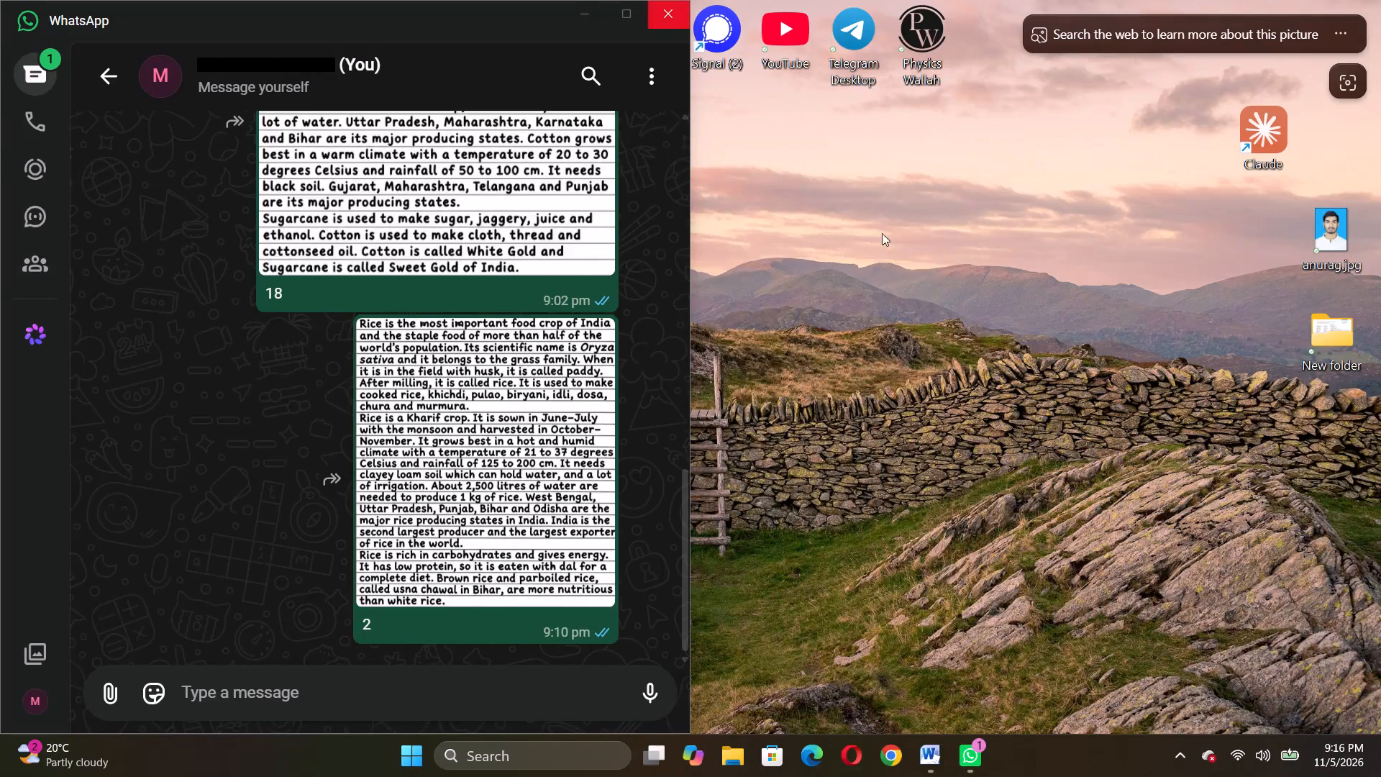
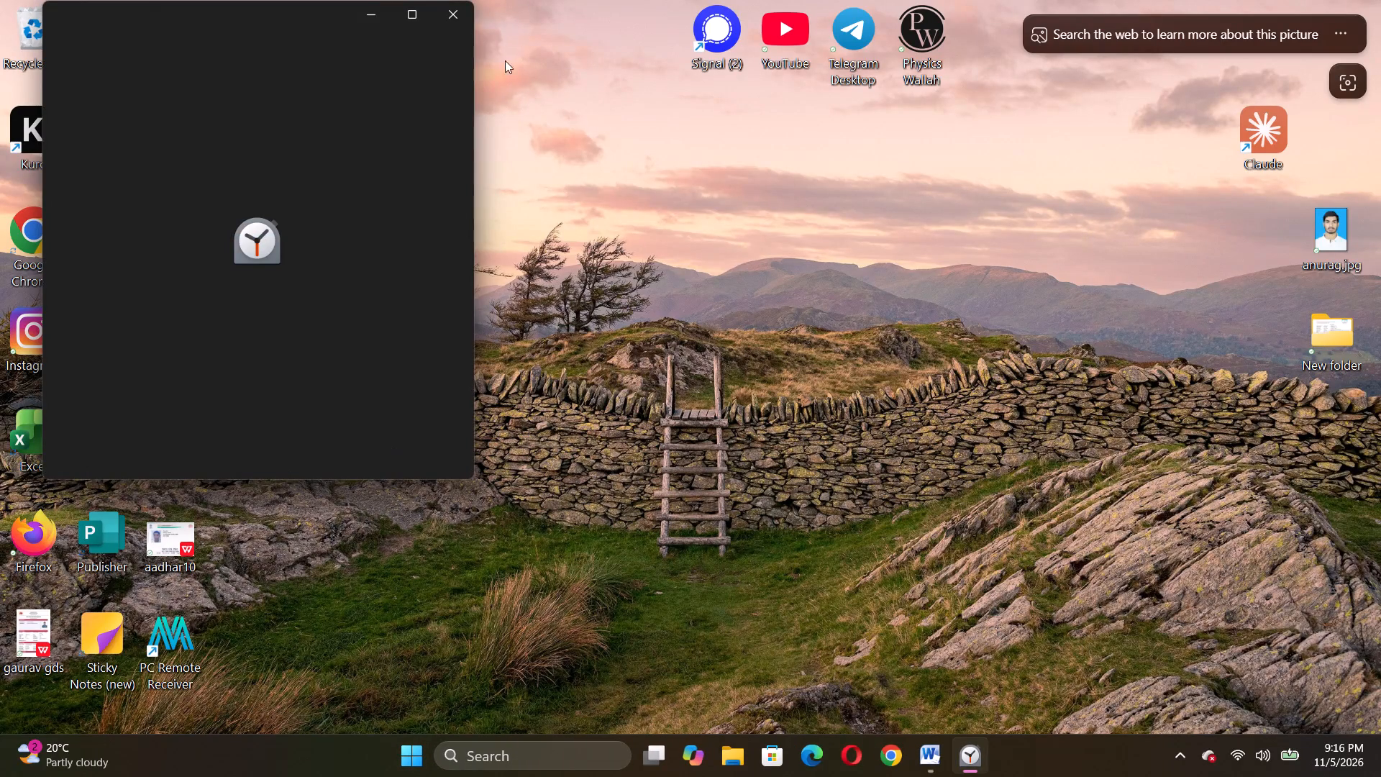
Close the Clock app window.
{"action": "left_click", "coordinate": [458, 14]}
Bring up the Windows Start screen from the desktop.
{"action": "left_click", "coordinate": [427, 766]}
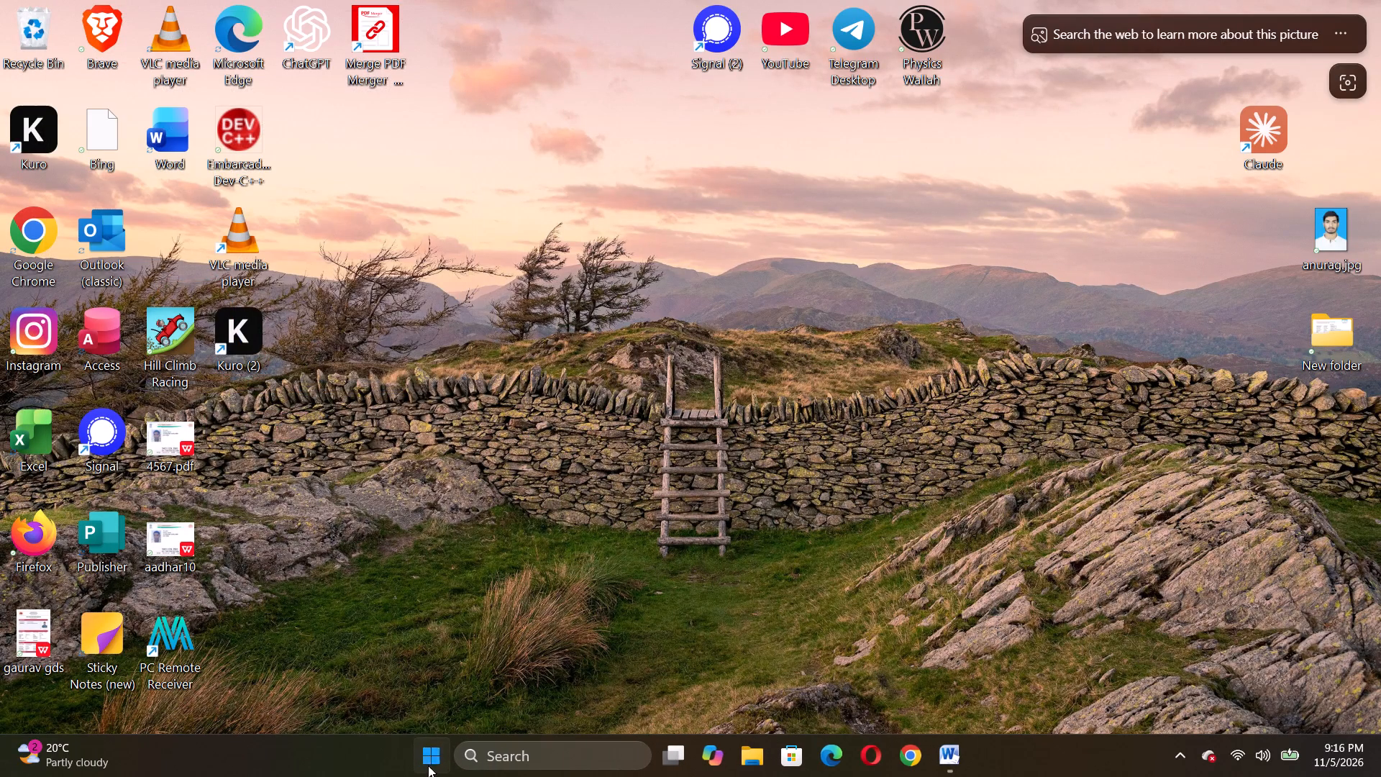
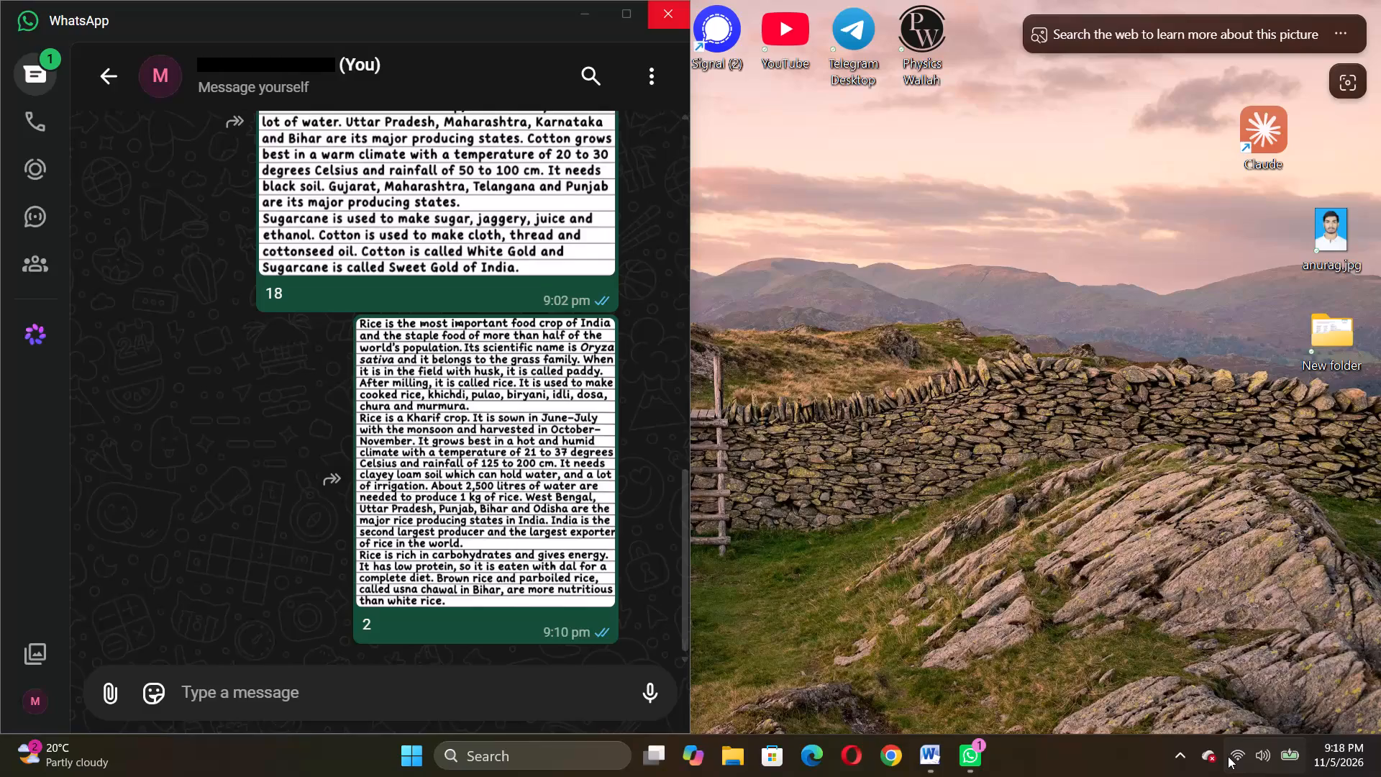
Turn Wi-Fi off and back on to reconnect to the POCO X8 Pro network, and check the available networks.
{"action": "left_click", "coordinate": [1239, 756]}
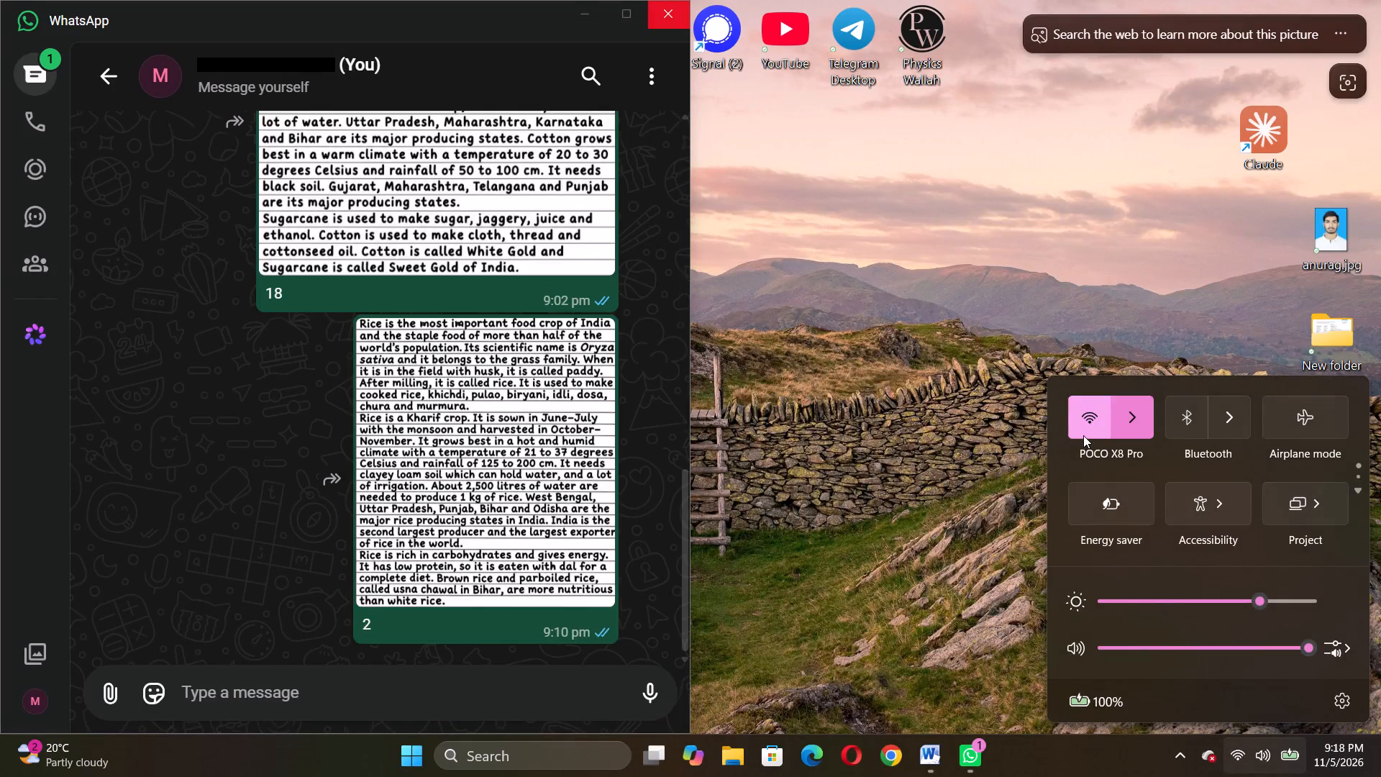
{"action": "left_click", "coordinate": [1083, 435]}
{"action": "left_click", "coordinate": [1083, 432]}
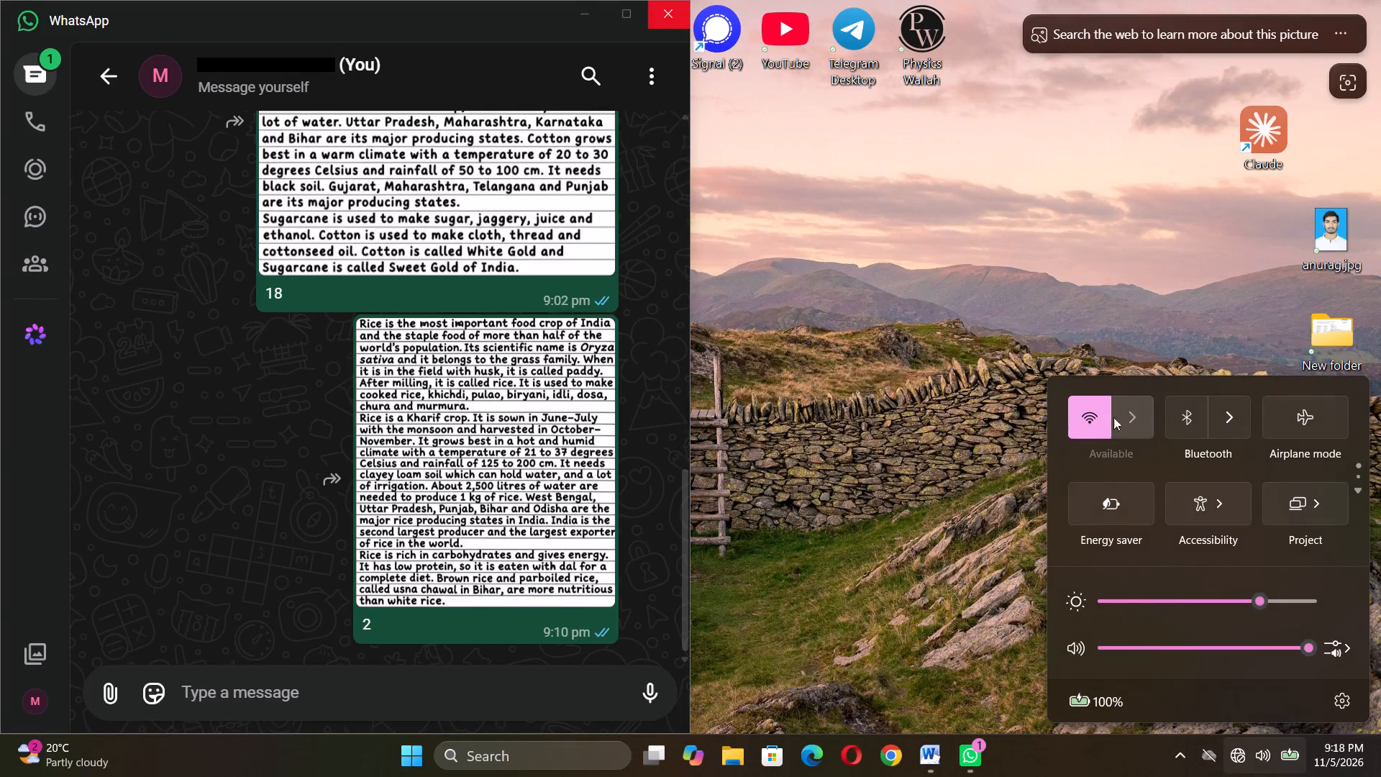
{"action": "left_click", "coordinate": [1130, 410]}
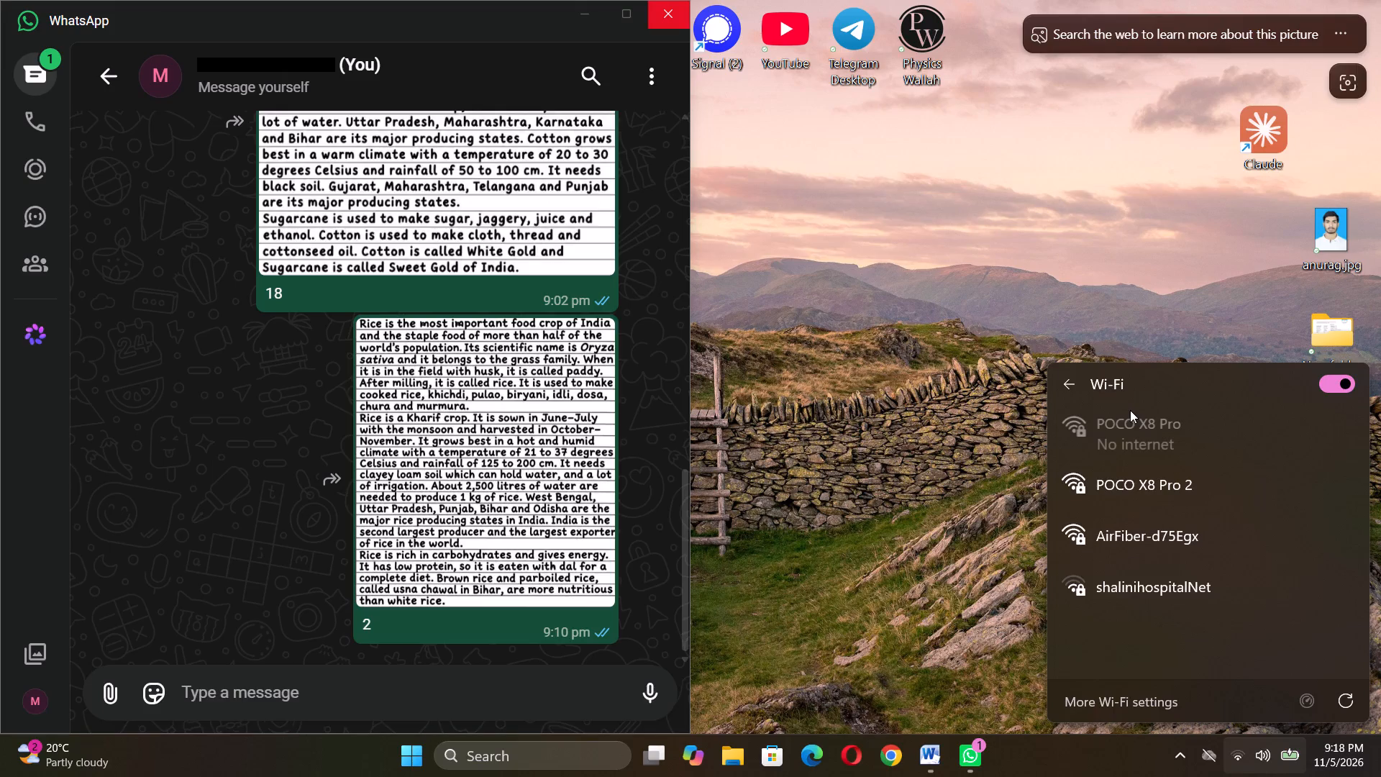
{"action": "left_click", "coordinate": [1063, 397]}
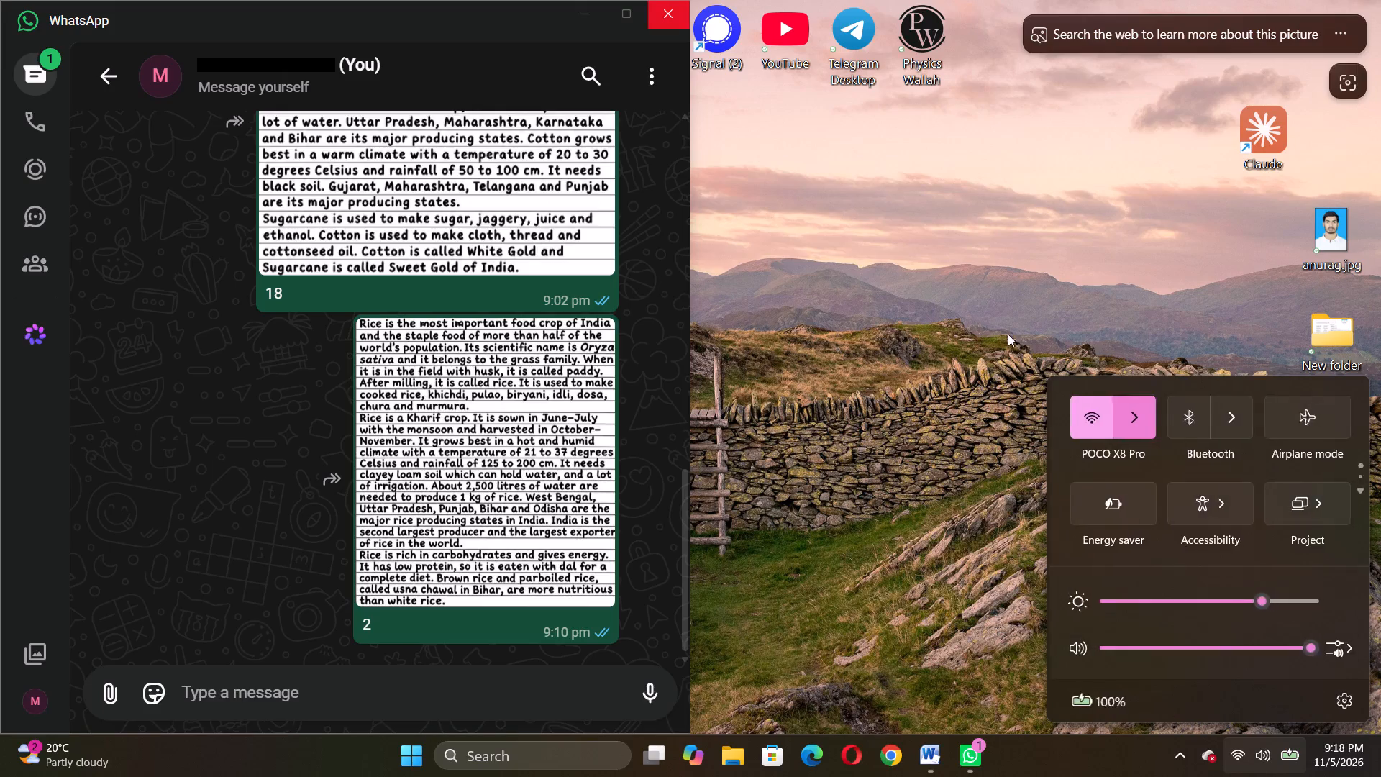
Refresh the Windows desktop.
{"action": "right_click", "coordinate": [970, 299]}
{"action": "right_click", "coordinate": [970, 295]}
{"action": "left_click", "coordinate": [1036, 261]}
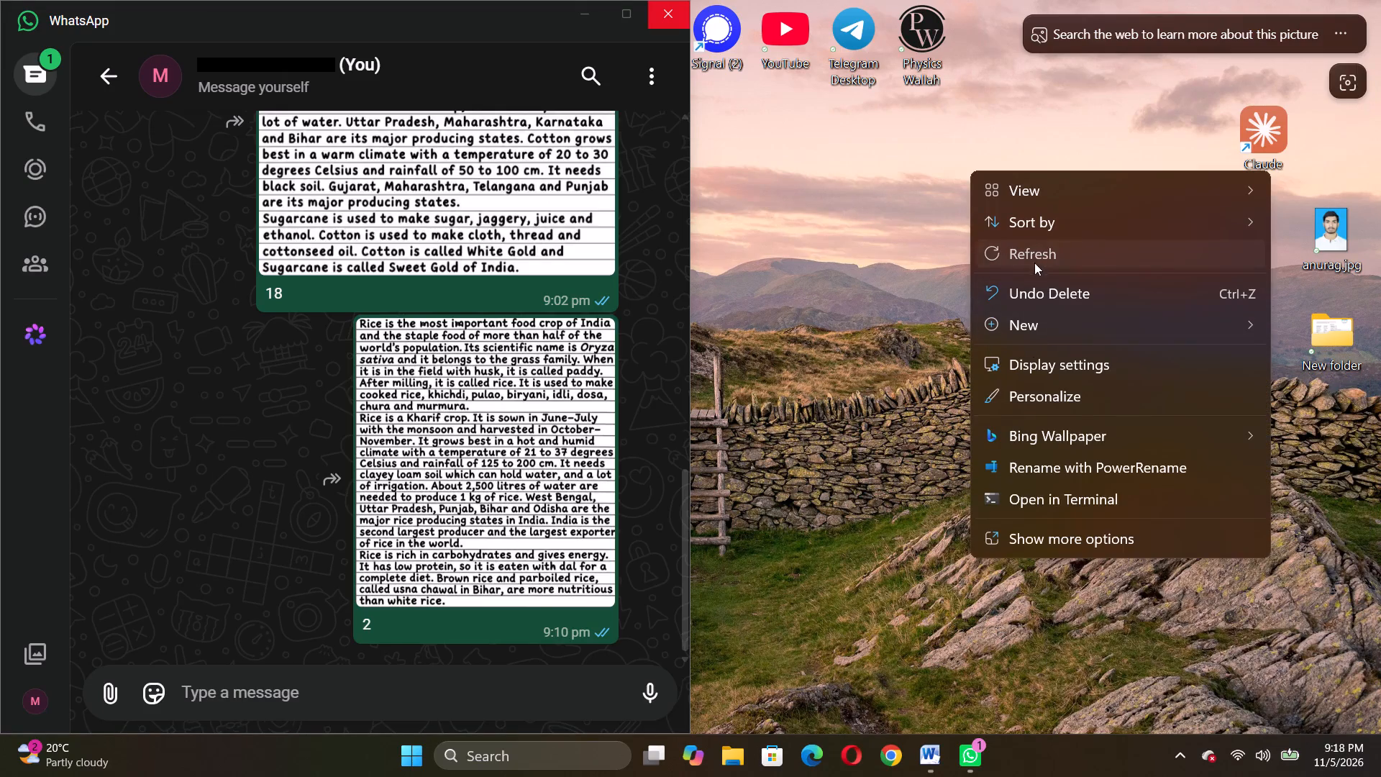
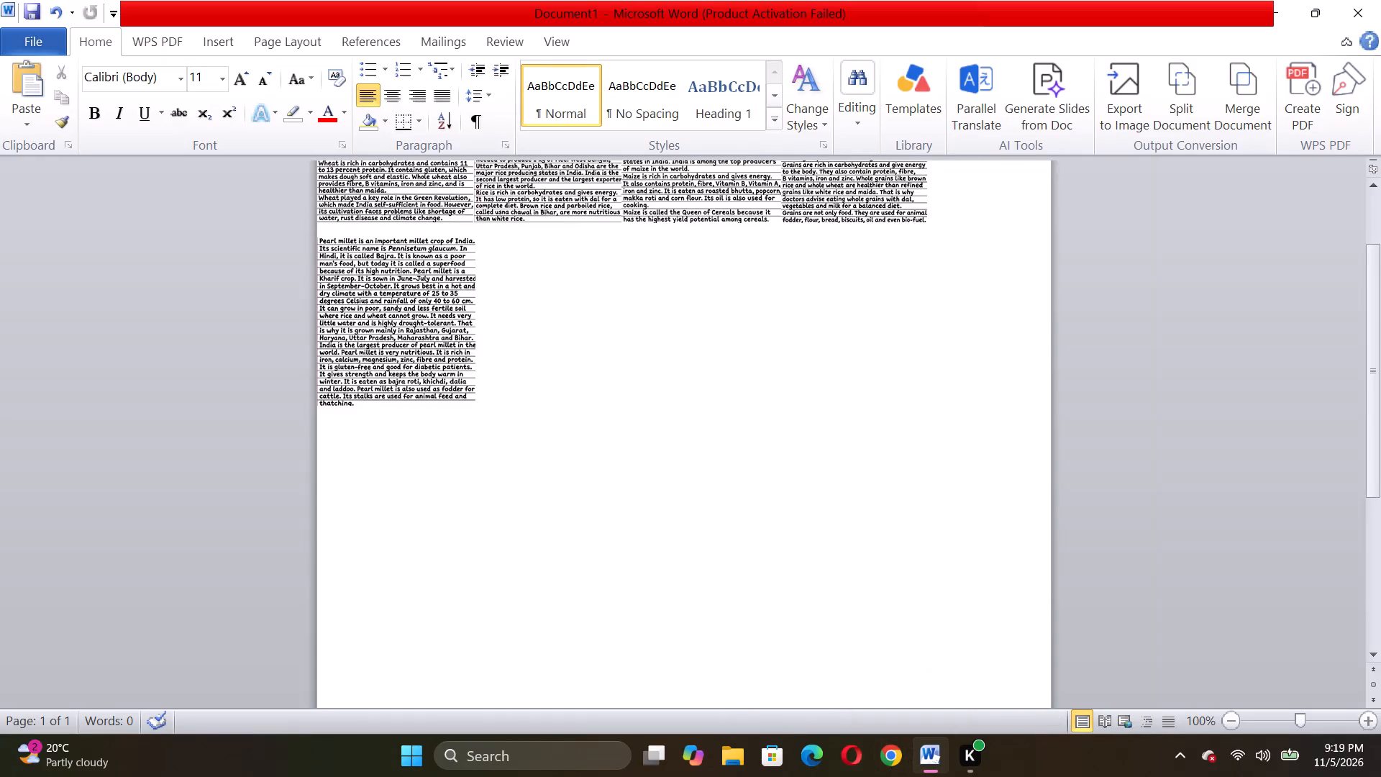
Insert another picture from the Downloads folder after the pearl millet text picture.
{"action": "left_click", "coordinate": [936, 609]}
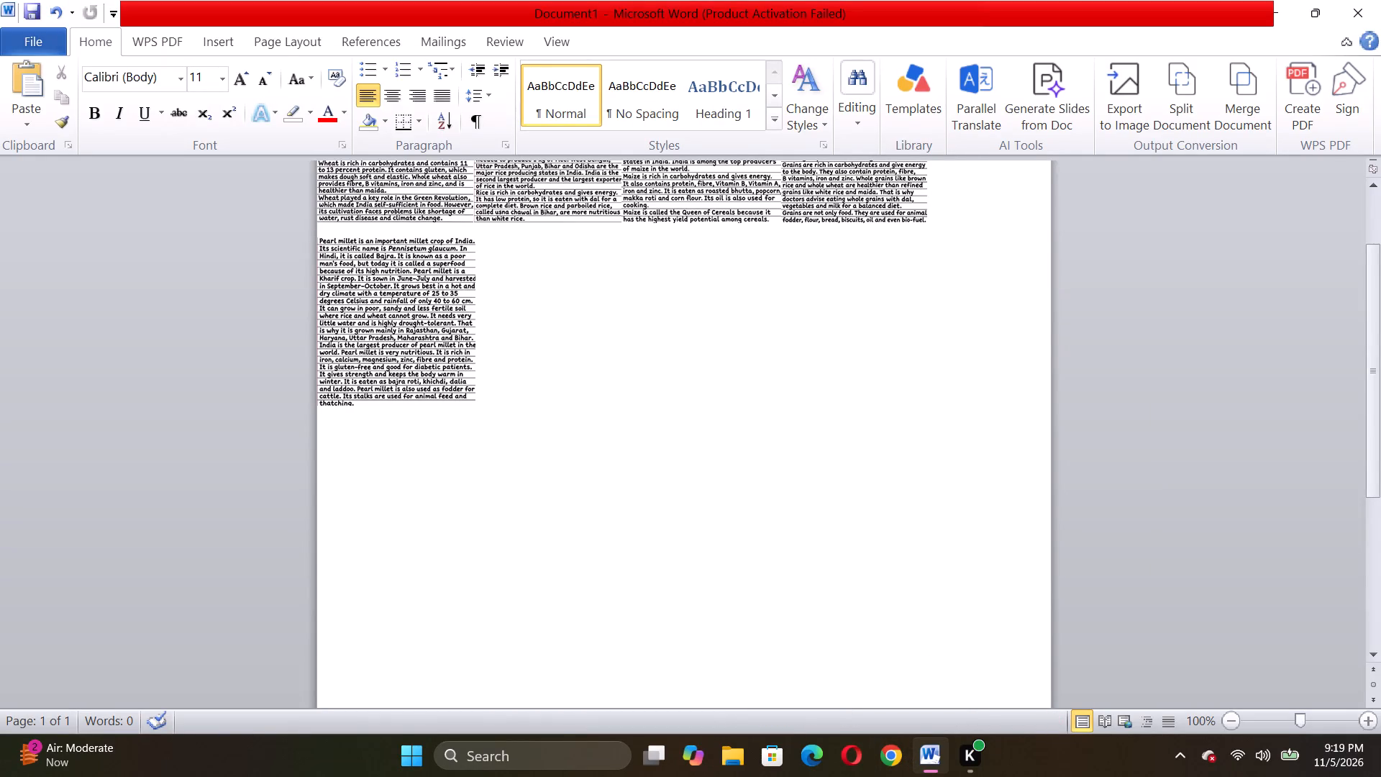
{"action": "scroll", "coordinate": [564, 368], "scroll_direction": "up", "scroll_amount": 2}
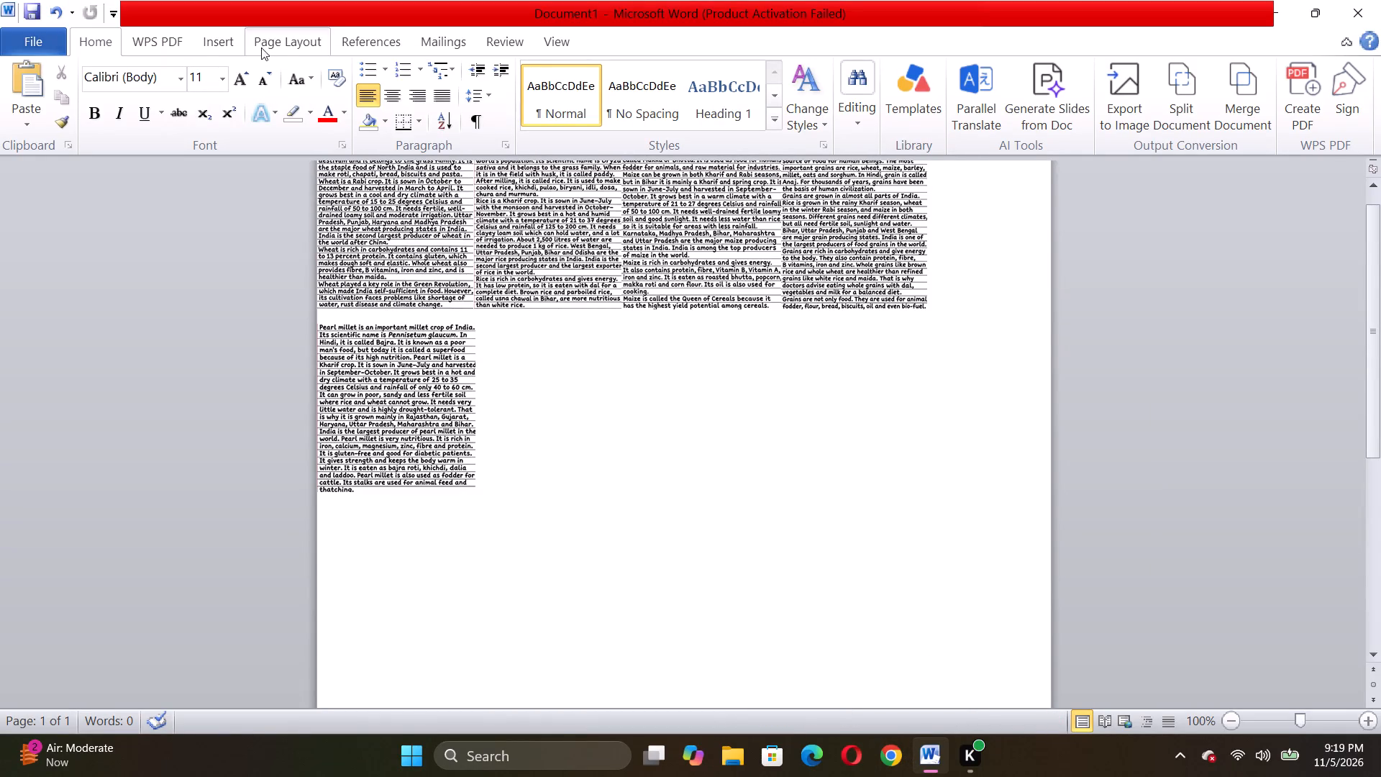
{"action": "left_click", "coordinate": [206, 40]}
{"action": "left_click", "coordinate": [217, 98]}
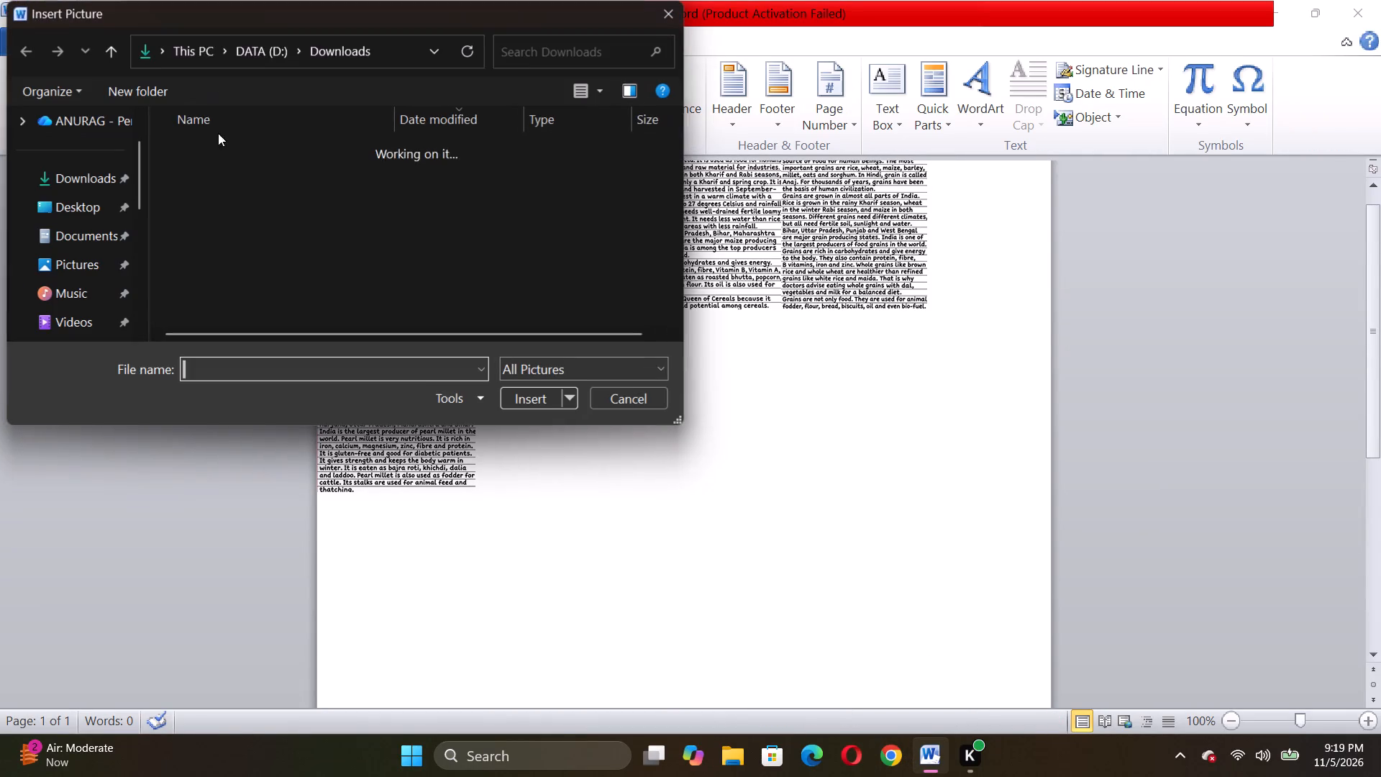
Insert picture 6 from the Downloads folder after the pearl millet text picture.
{"action": "left_click", "coordinate": [239, 183]}
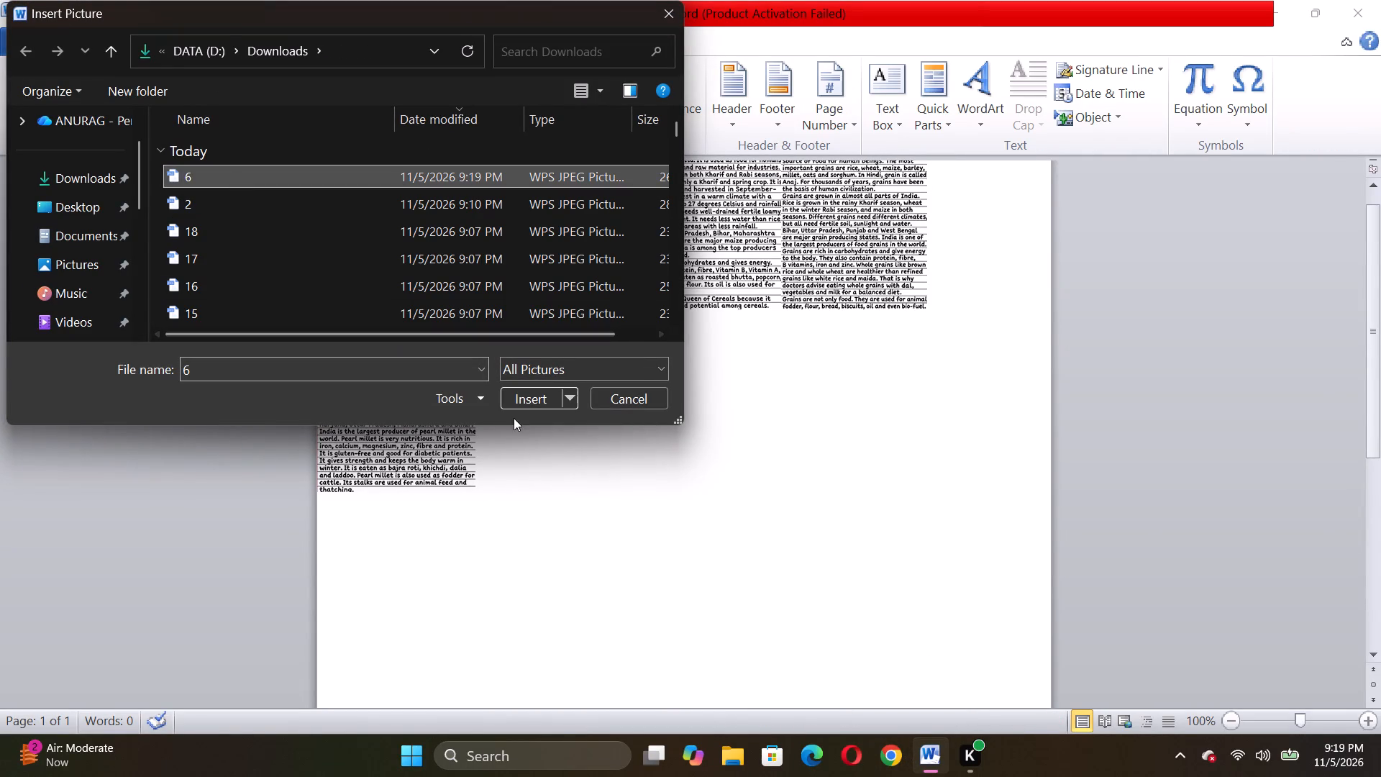
{"action": "left_click", "coordinate": [518, 400]}
Shrink the finger millet text picture proportionally to about the size of the pearl millet picture beside it and deselect it.
{"action": "scroll", "coordinate": [744, 417], "scroll_direction": "down", "scroll_amount": 6}
{"action": "scroll", "coordinate": [844, 435], "scroll_direction": "down", "scroll_amount": 6}
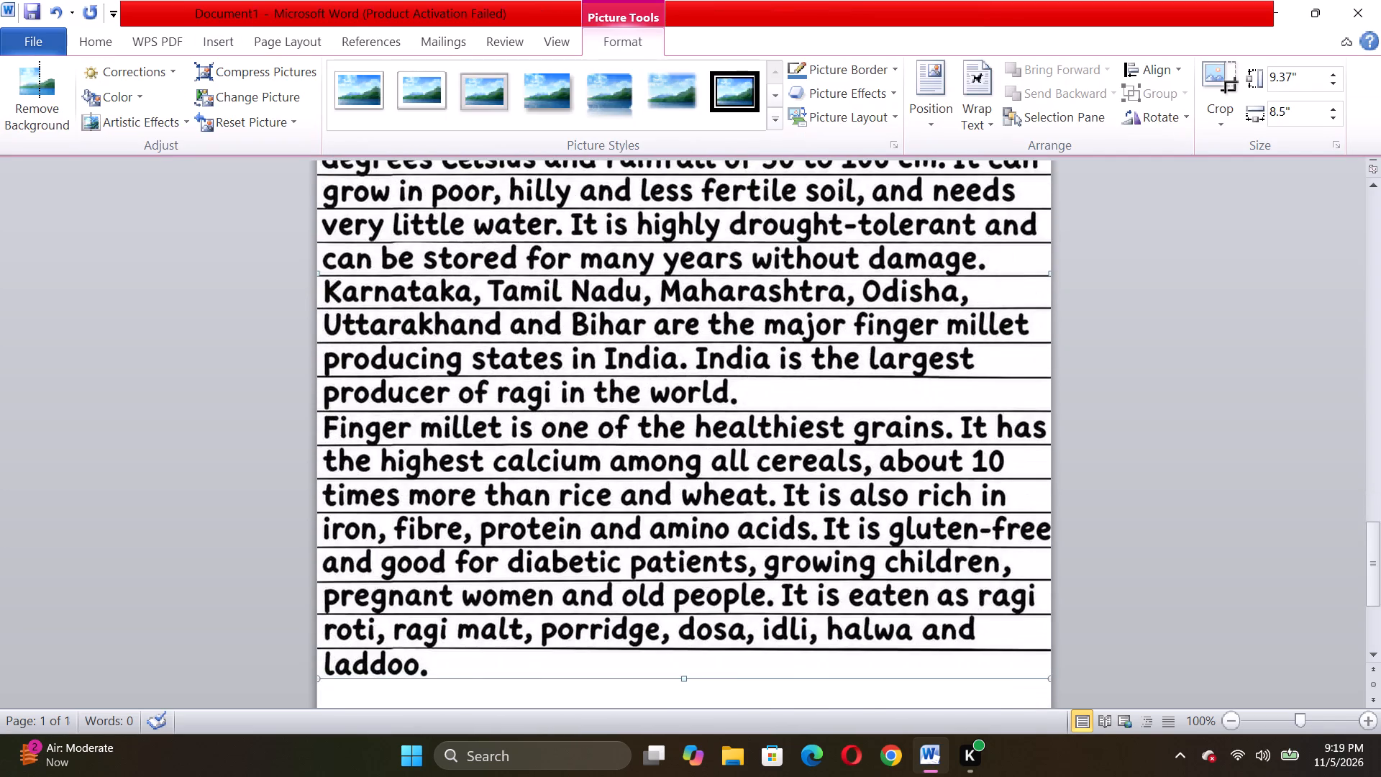
{"action": "scroll", "coordinate": [871, 460], "scroll_direction": "up", "scroll_amount": 9}
{"action": "scroll", "coordinate": [882, 468], "scroll_direction": "down", "scroll_amount": 5}
{"action": "scroll", "coordinate": [995, 651], "scroll_direction": "down", "scroll_amount": 4}
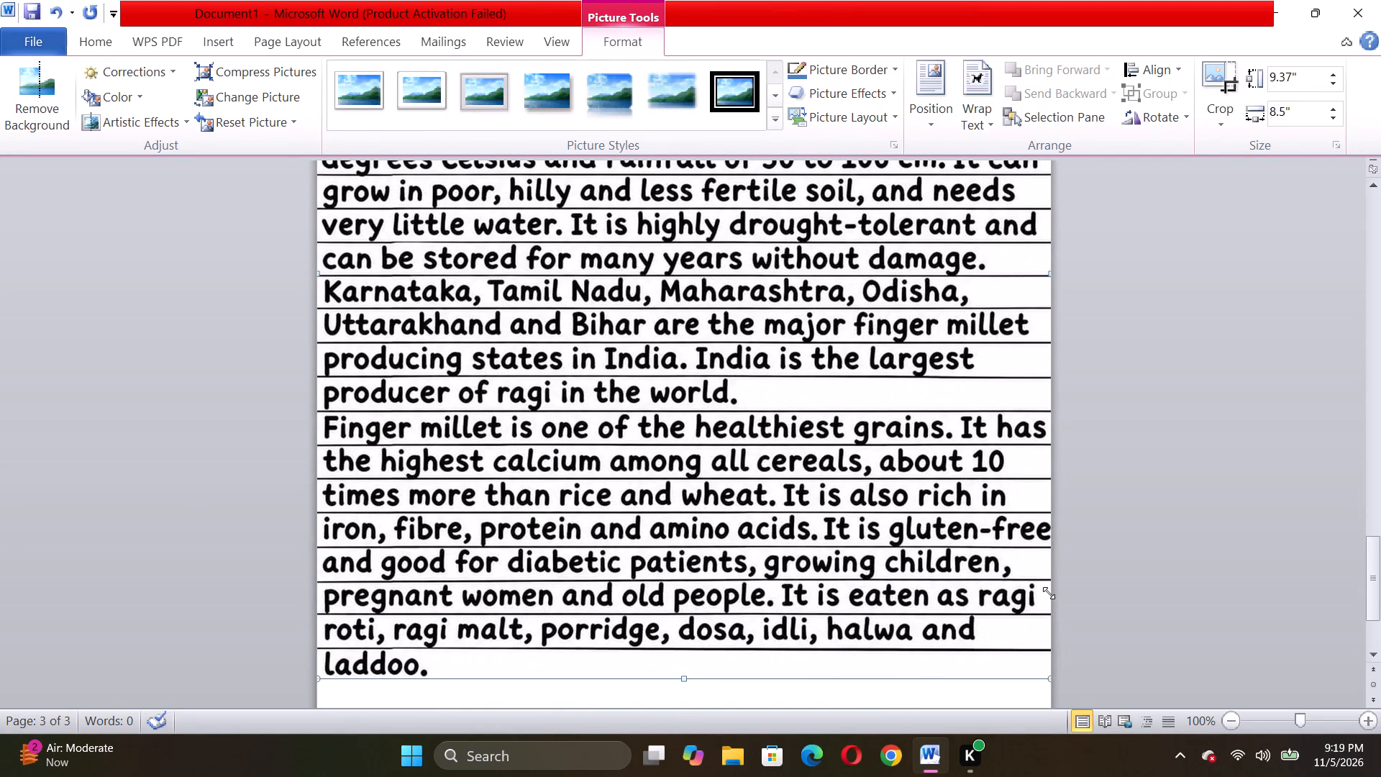
{"action": "left_click_drag", "start_coordinate": [1049, 593], "coordinate": [541, 209]}
{"action": "scroll", "coordinate": [553, 258], "scroll_direction": "up", "scroll_amount": 1}
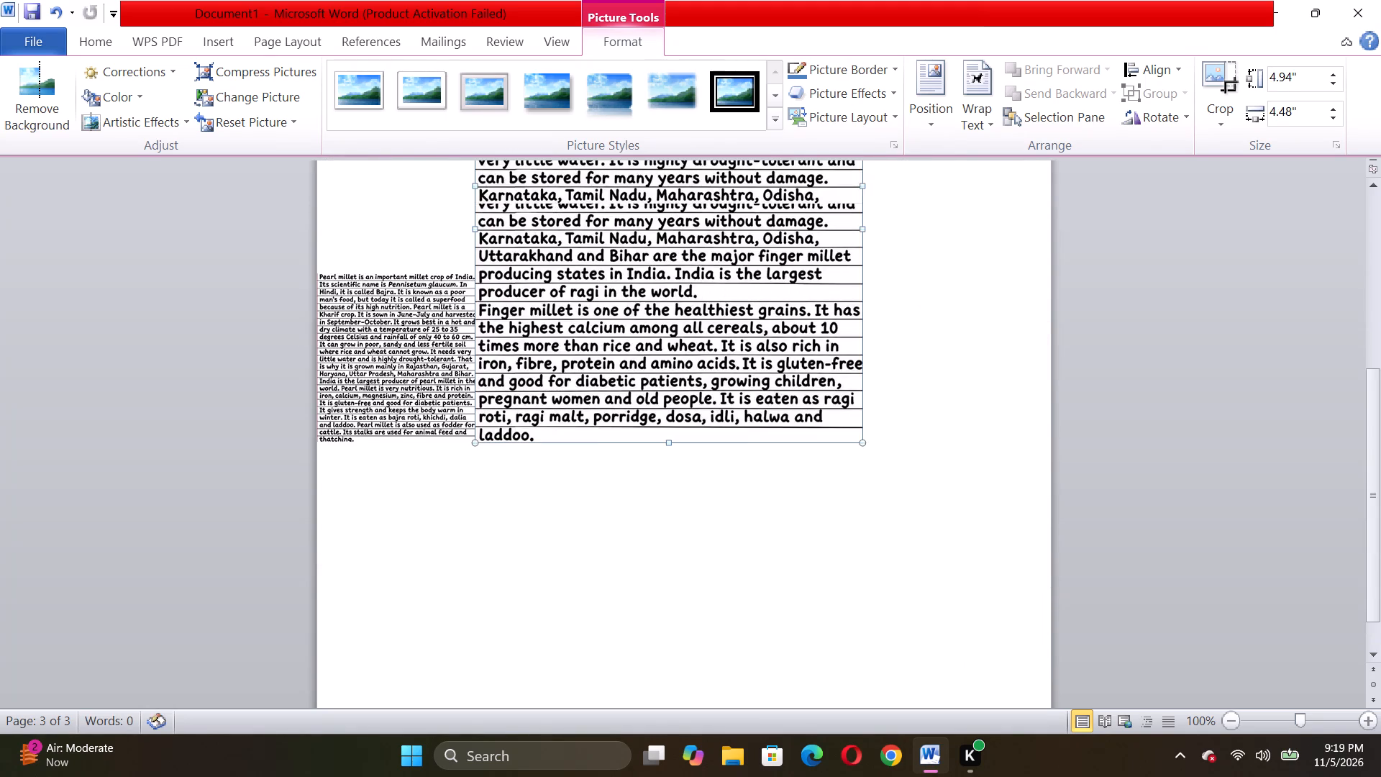
{"action": "left_click_drag", "start_coordinate": [863, 444], "coordinate": [635, 336]}
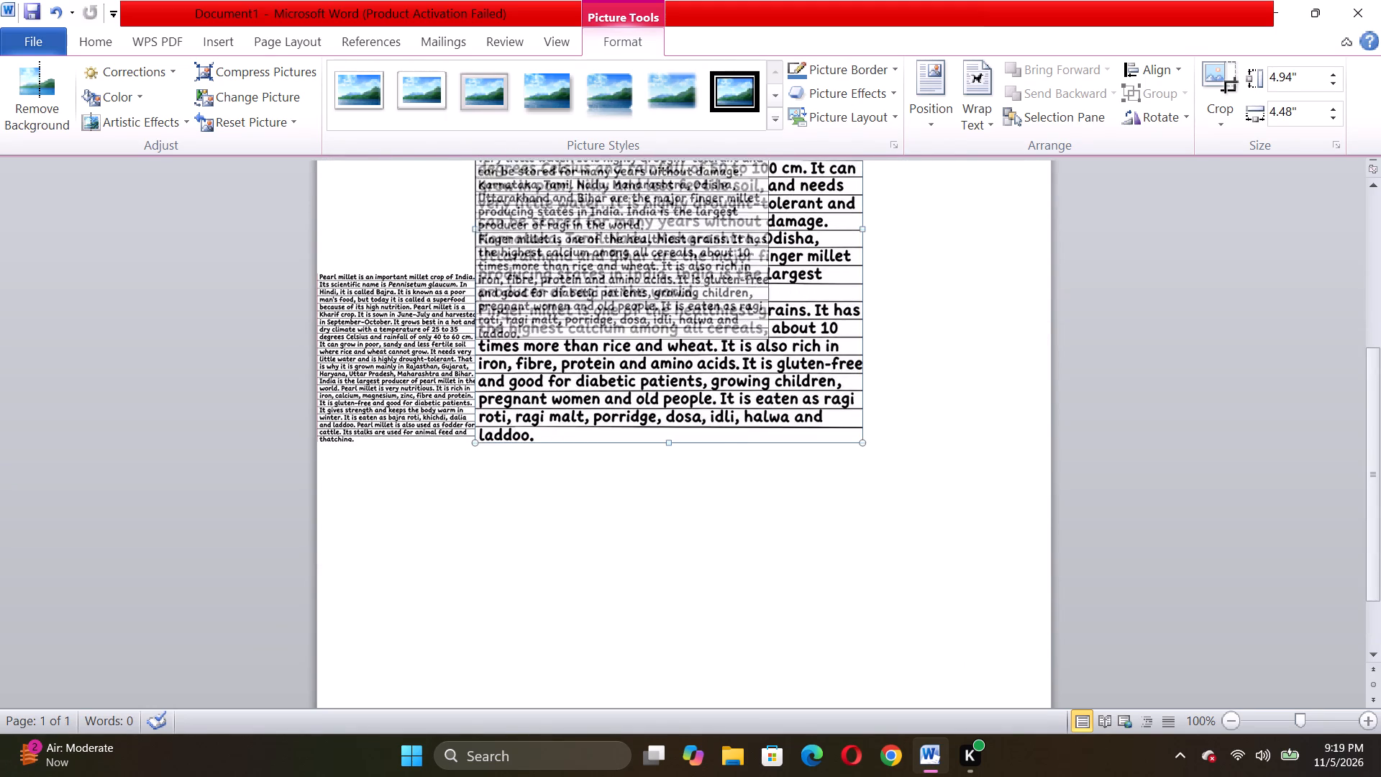
{"action": "left_click_drag", "start_coordinate": [635, 336], "coordinate": [589, 296]}
{"action": "scroll", "coordinate": [796, 327], "scroll_direction": "up", "scroll_amount": 5}
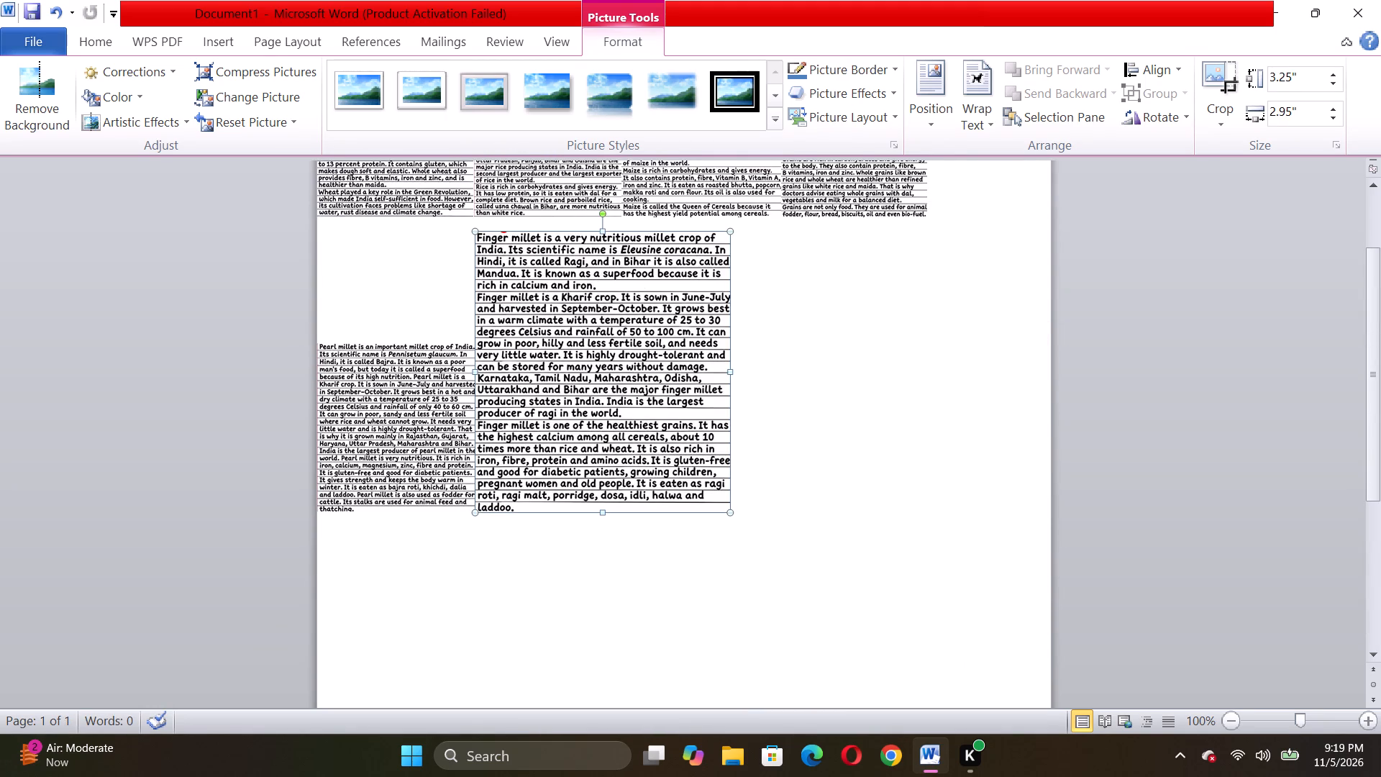
{"action": "left_click_drag", "start_coordinate": [730, 509], "coordinate": [665, 435]}
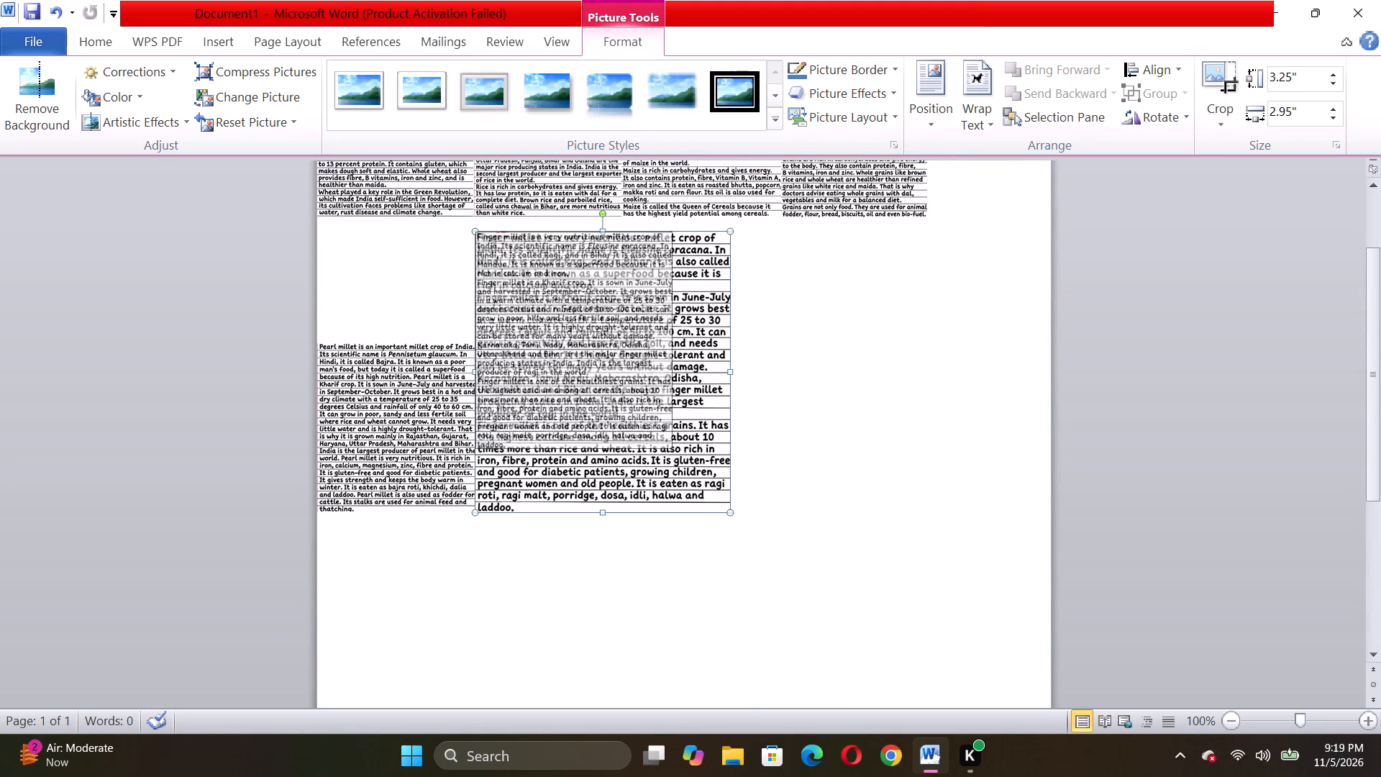
{"action": "left_click_drag", "start_coordinate": [665, 435], "coordinate": [639, 406]}
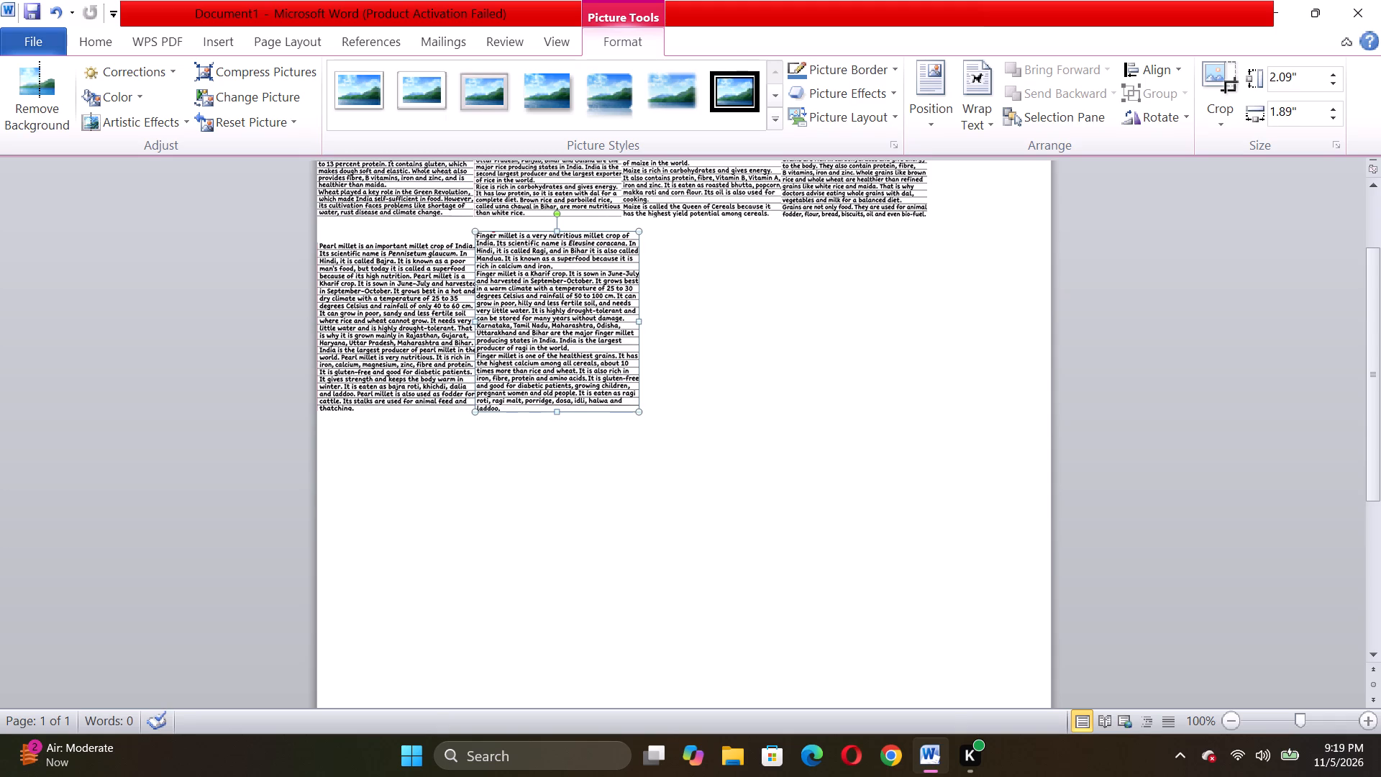
{"action": "left_click_drag", "start_coordinate": [640, 413], "coordinate": [626, 400]}
{"action": "left_click", "coordinate": [711, 370]}
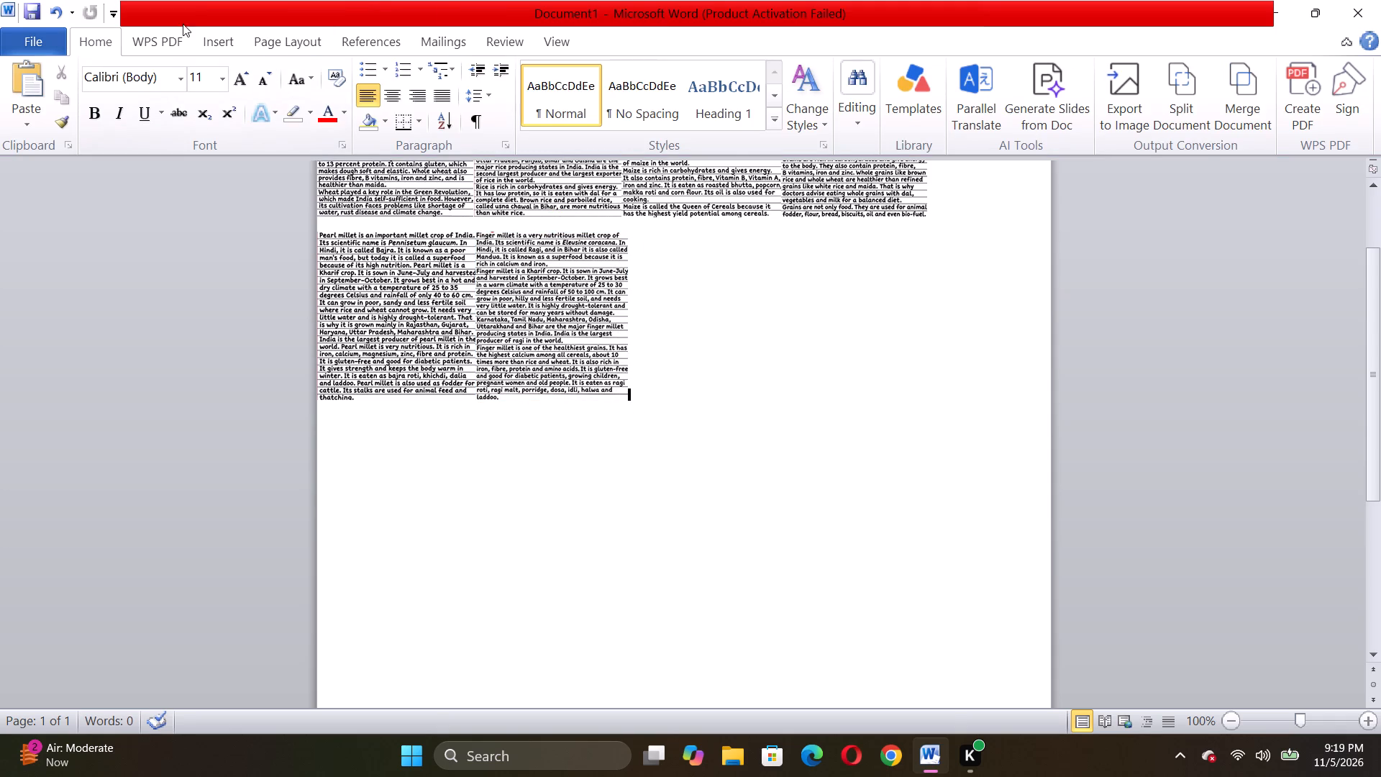
Insert picture 7 from the Downloads folder after the finger millet text picture.
{"action": "left_click", "coordinate": [209, 35]}
{"action": "left_click", "coordinate": [214, 89]}
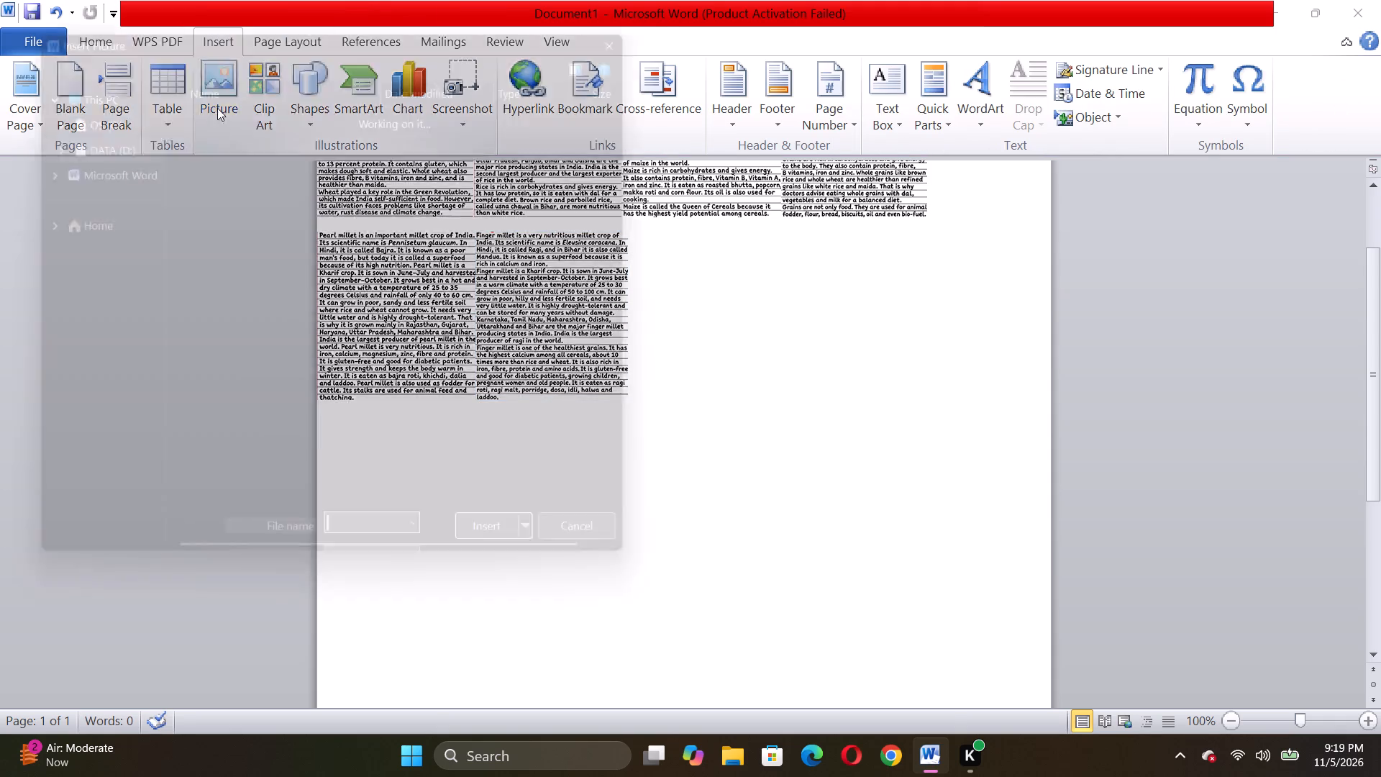
{"action": "scroll", "coordinate": [257, 251], "scroll_direction": "down", "scroll_amount": 3}
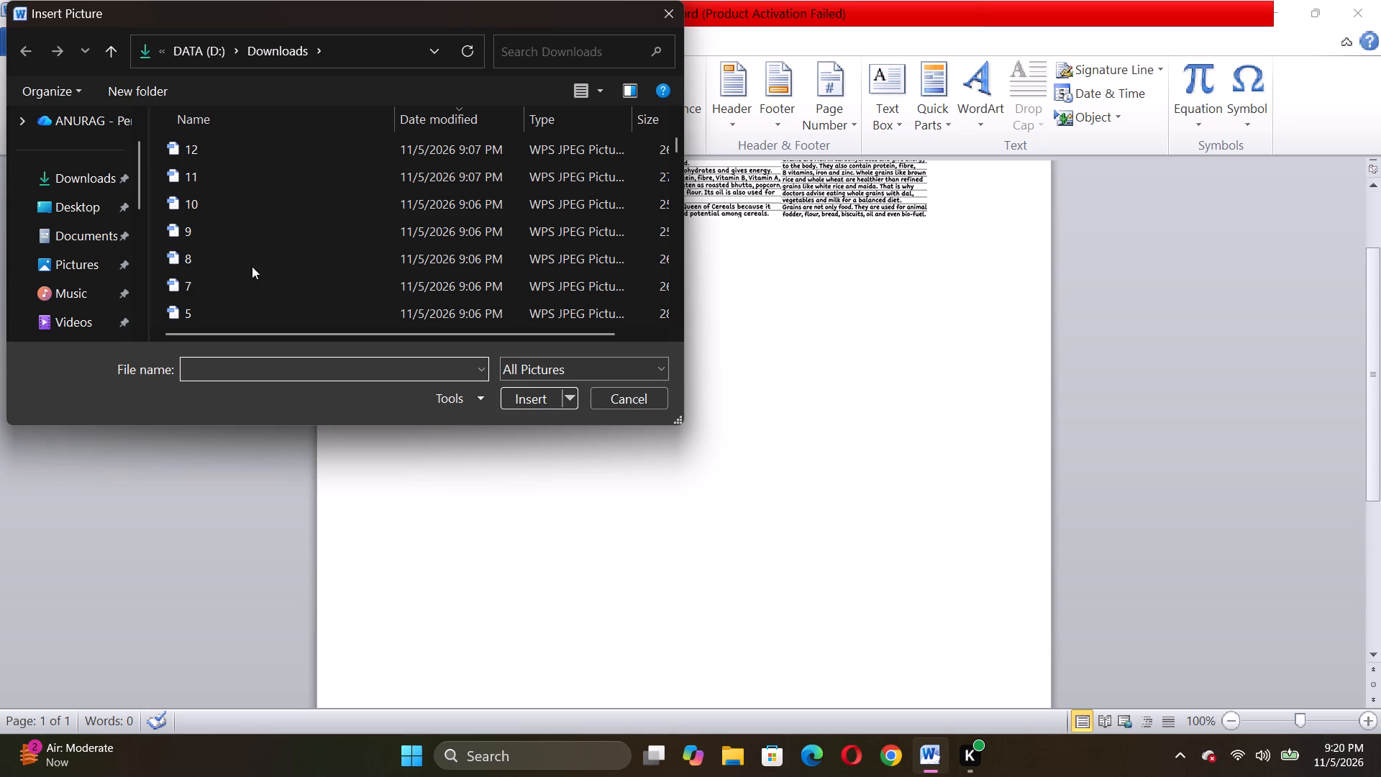
{"action": "left_click", "coordinate": [252, 283]}
{"action": "left_click", "coordinate": [526, 392]}
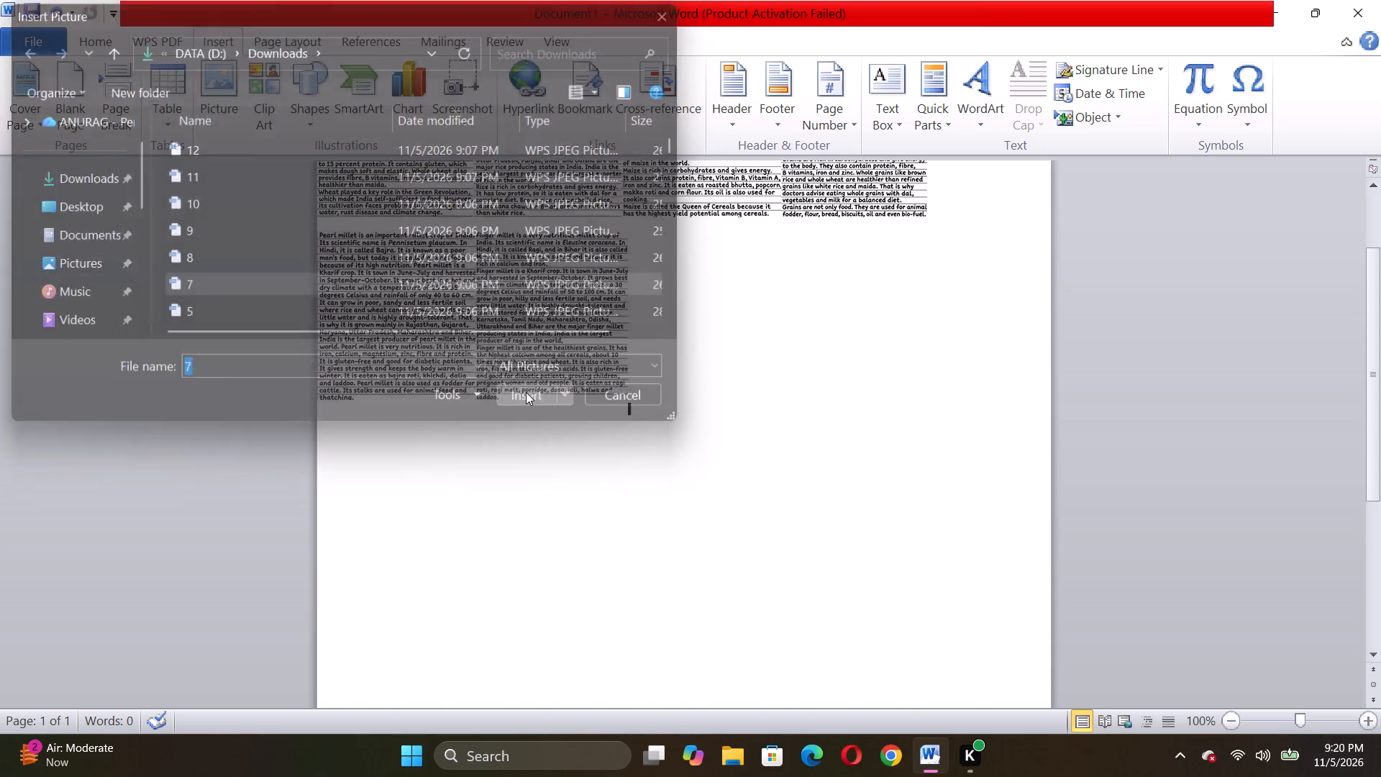
Shrink the foxtail millet text picture proportionally to about 1.8 inches high and 1.75 inches wide, and deselect it.
{"action": "scroll", "coordinate": [774, 435], "scroll_direction": "down", "scroll_amount": 7}
{"action": "scroll", "coordinate": [847, 443], "scroll_direction": "down", "scroll_amount": 7}
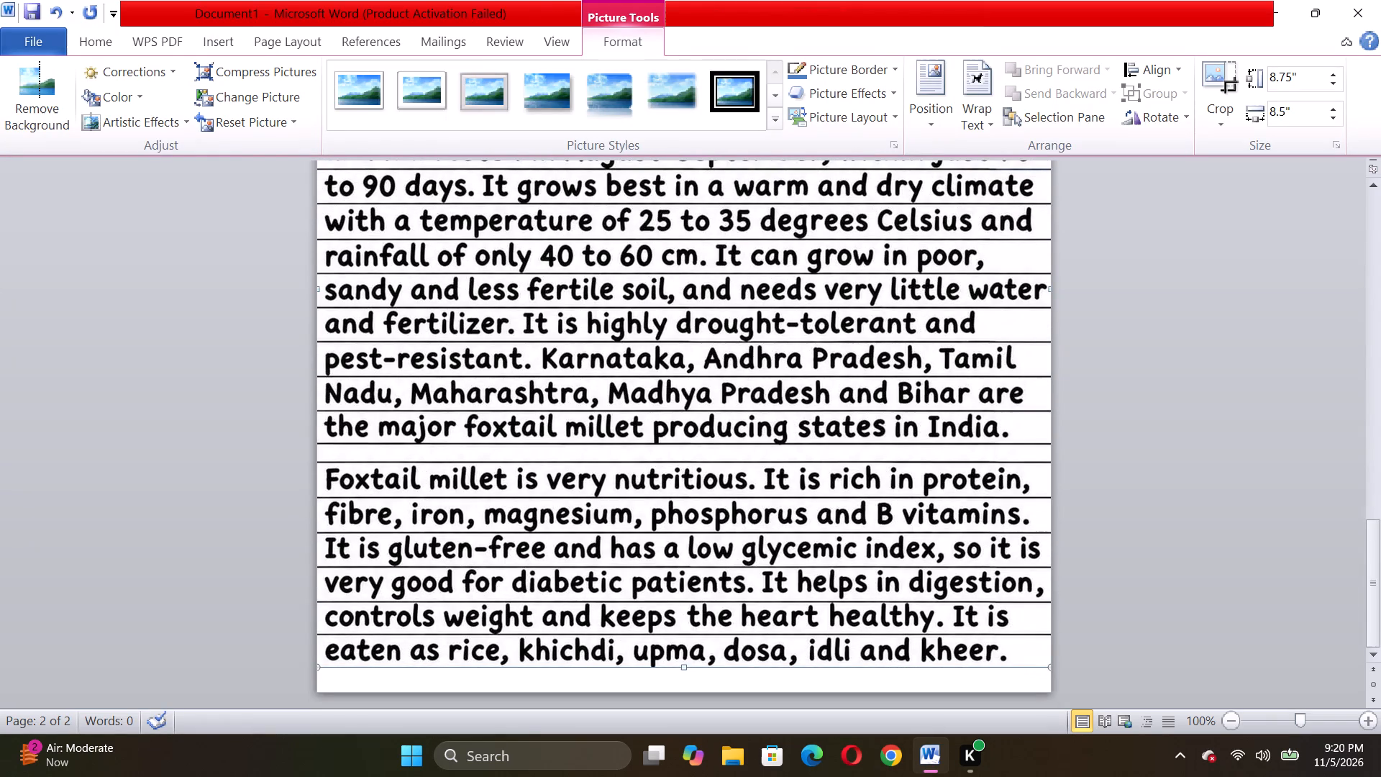
{"action": "left_click_drag", "start_coordinate": [1049, 665], "coordinate": [634, 188]}
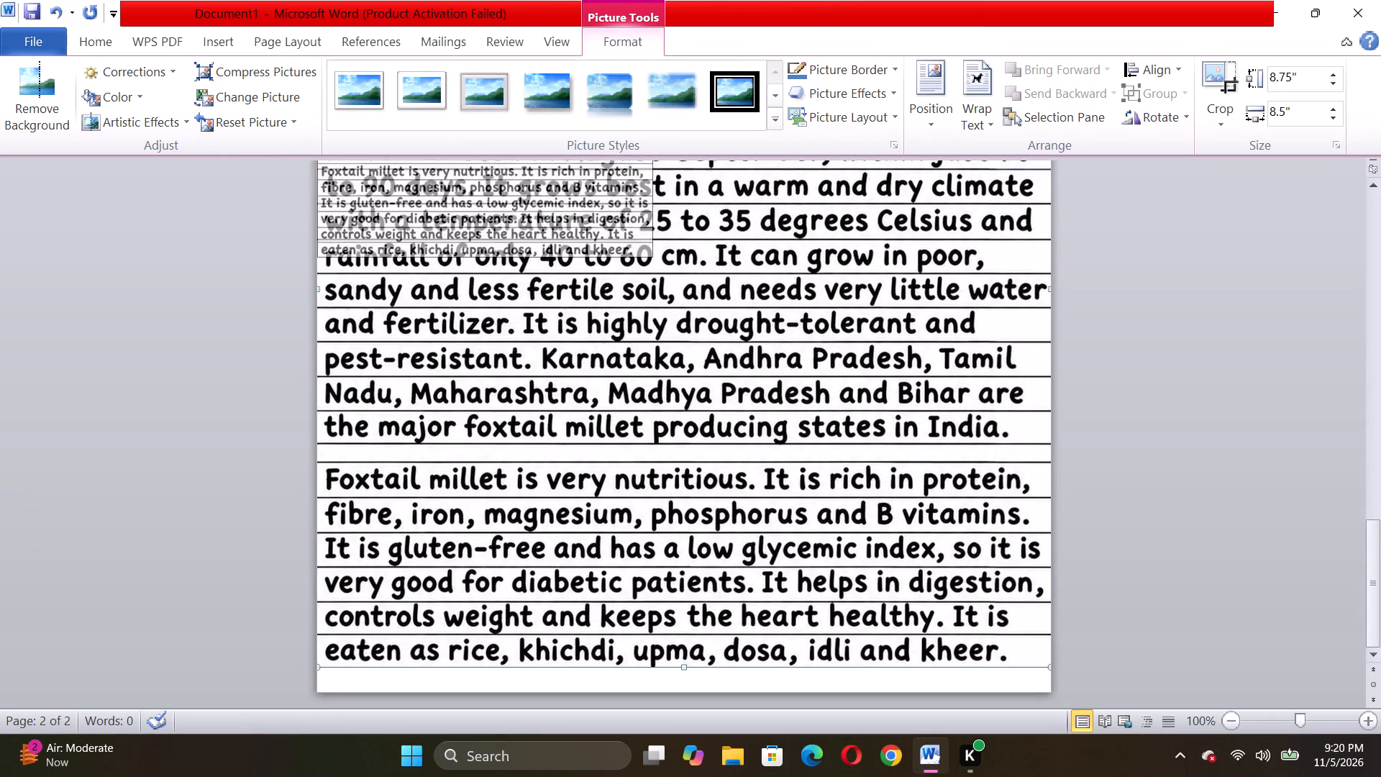
{"action": "left_click_drag", "start_coordinate": [634, 188], "coordinate": [565, 153]}
{"action": "scroll", "coordinate": [826, 236], "scroll_direction": "up", "scroll_amount": 3}
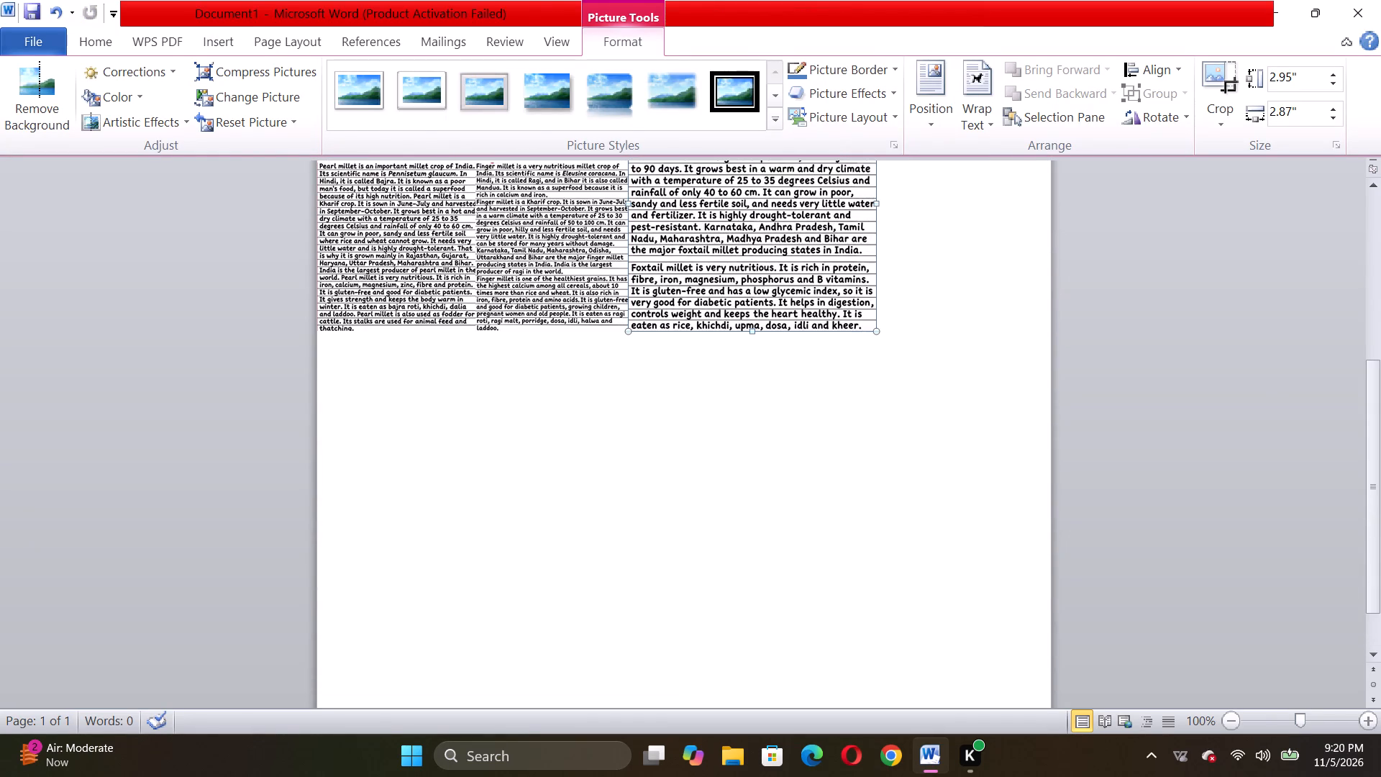
{"action": "left_click_drag", "start_coordinate": [875, 332], "coordinate": [756, 232]}
{"action": "scroll", "coordinate": [864, 272], "scroll_direction": "up", "scroll_amount": 5}
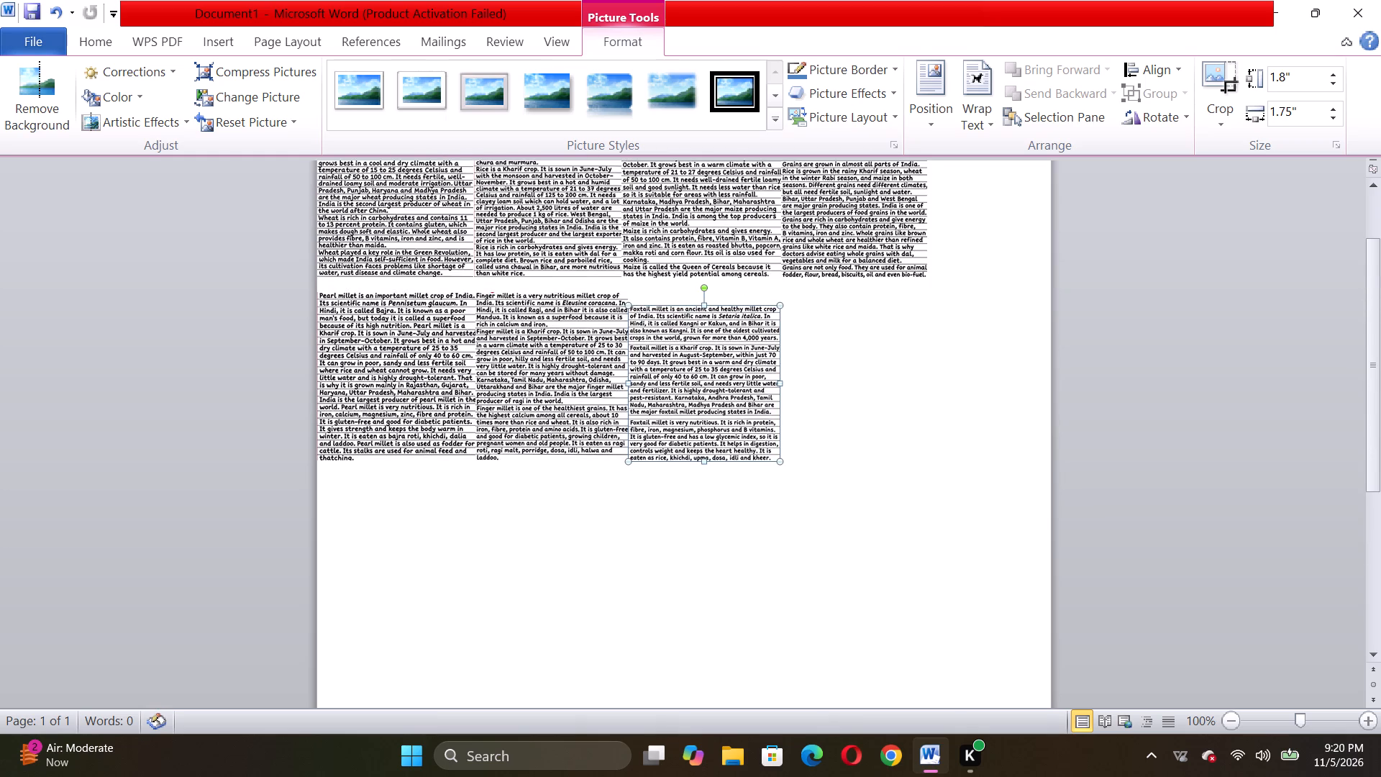
{"action": "left_click", "coordinate": [829, 357]}
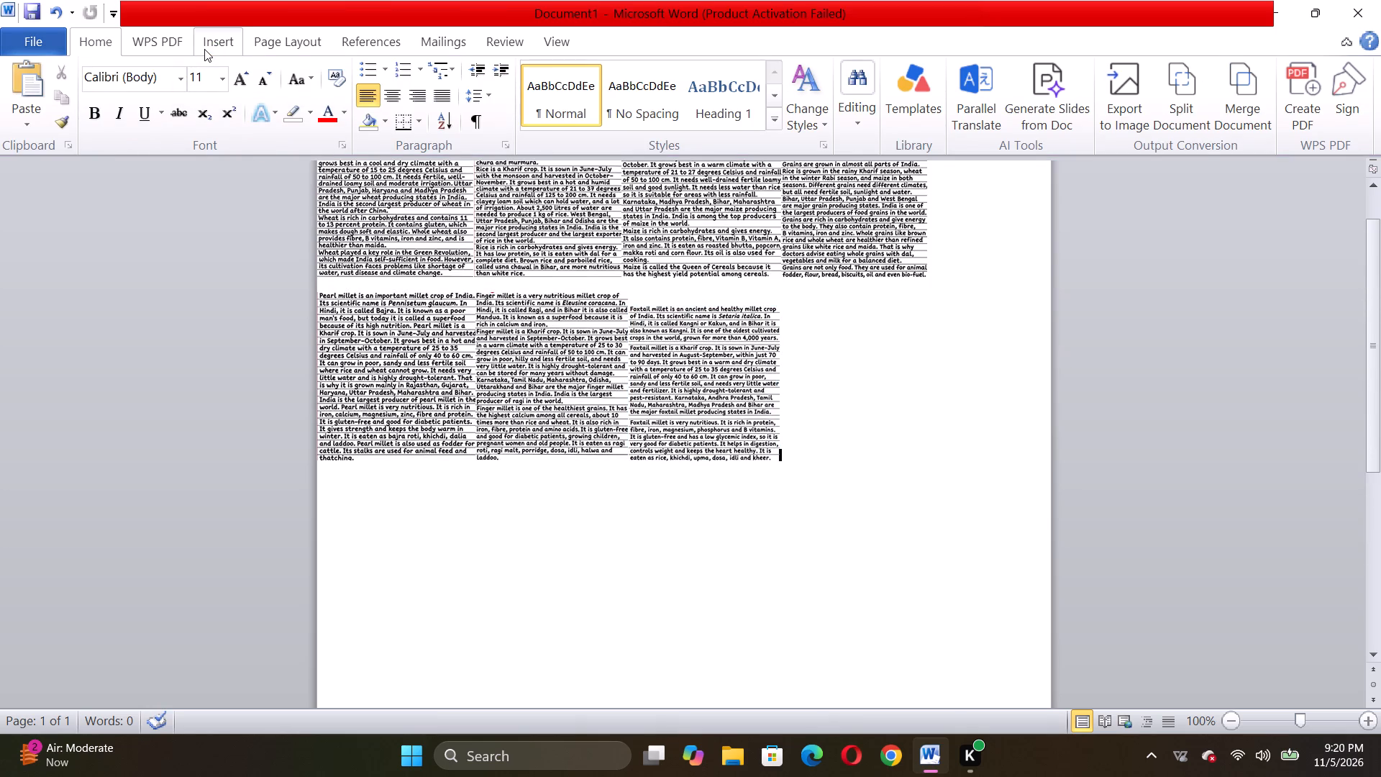
Insert picture 8 from the Downloads folder after the foxtail millet text picture.
{"action": "left_click", "coordinate": [204, 49]}
{"action": "left_click", "coordinate": [205, 83]}
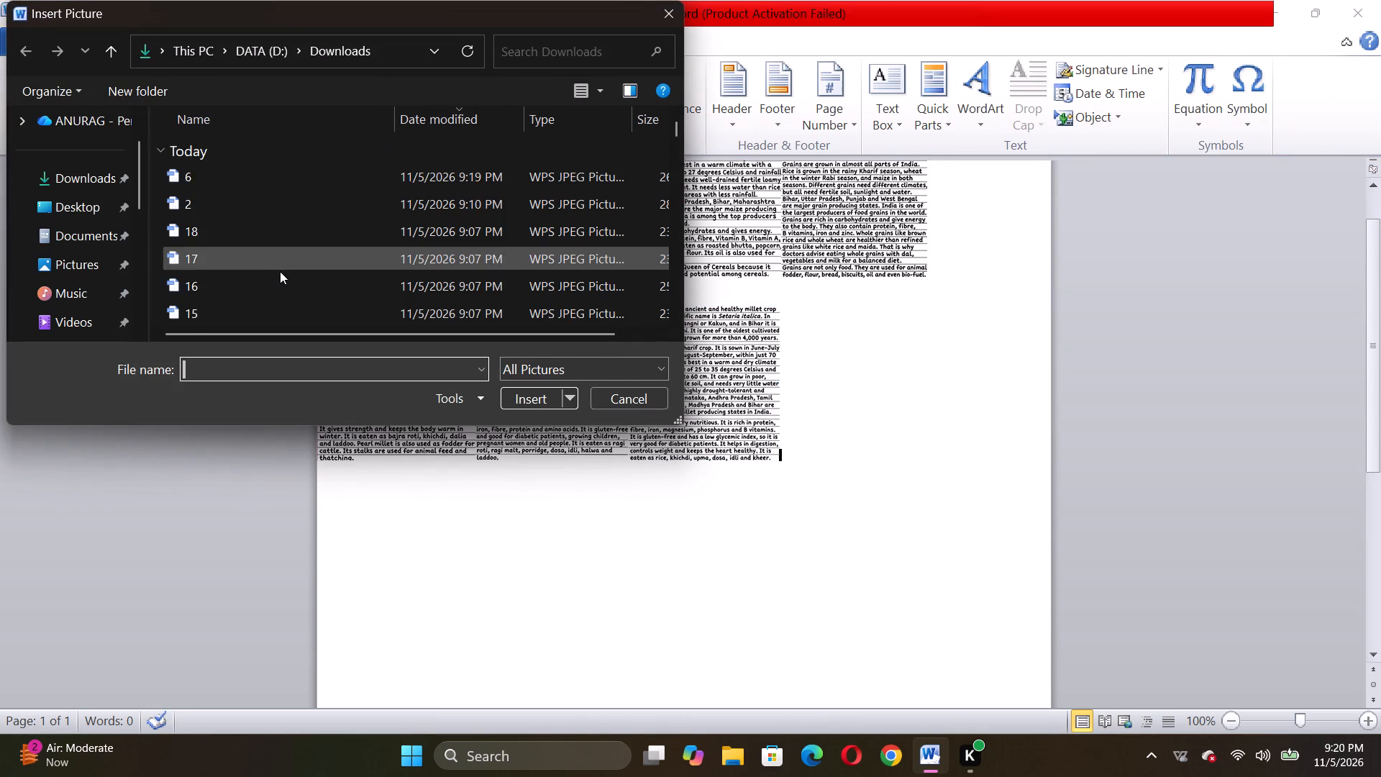
{"action": "scroll", "coordinate": [280, 271], "scroll_direction": "down", "scroll_amount": 4}
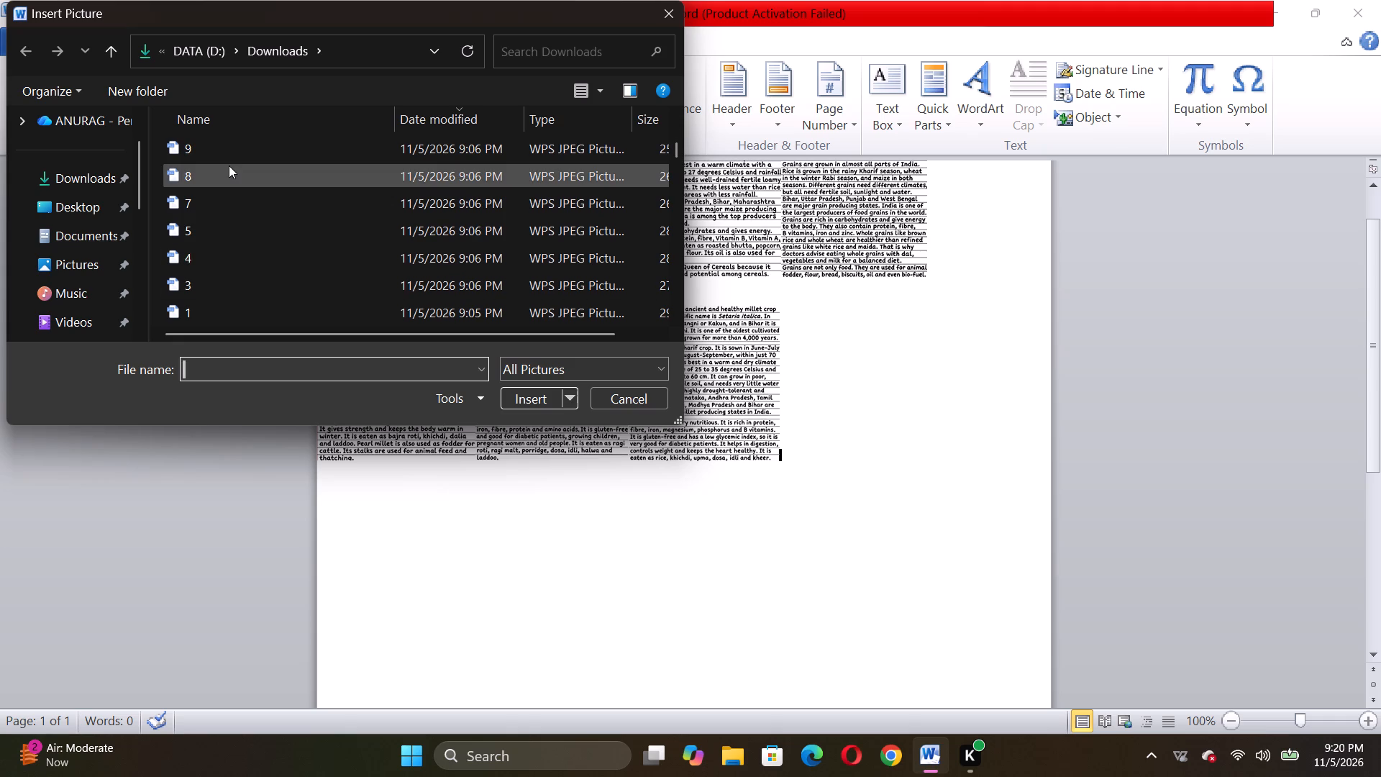
{"action": "left_click", "coordinate": [229, 165]}
{"action": "left_click", "coordinate": [537, 395]}
Shrink the proso millet text picture proportionally to about the height of the other pictures in the second row.
{"action": "scroll", "coordinate": [714, 373], "scroll_direction": "down", "scroll_amount": 7}
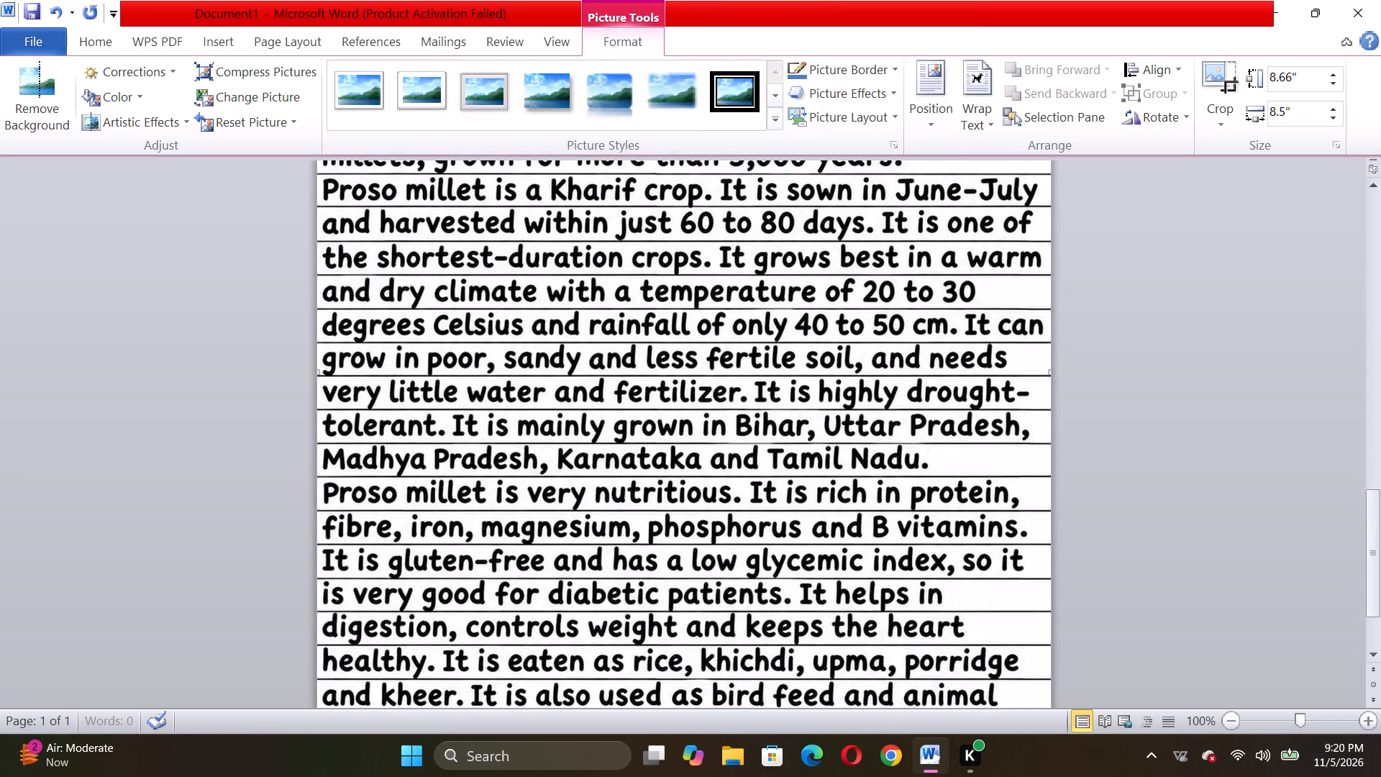
{"action": "scroll", "coordinate": [719, 390], "scroll_direction": "down", "scroll_amount": 6}
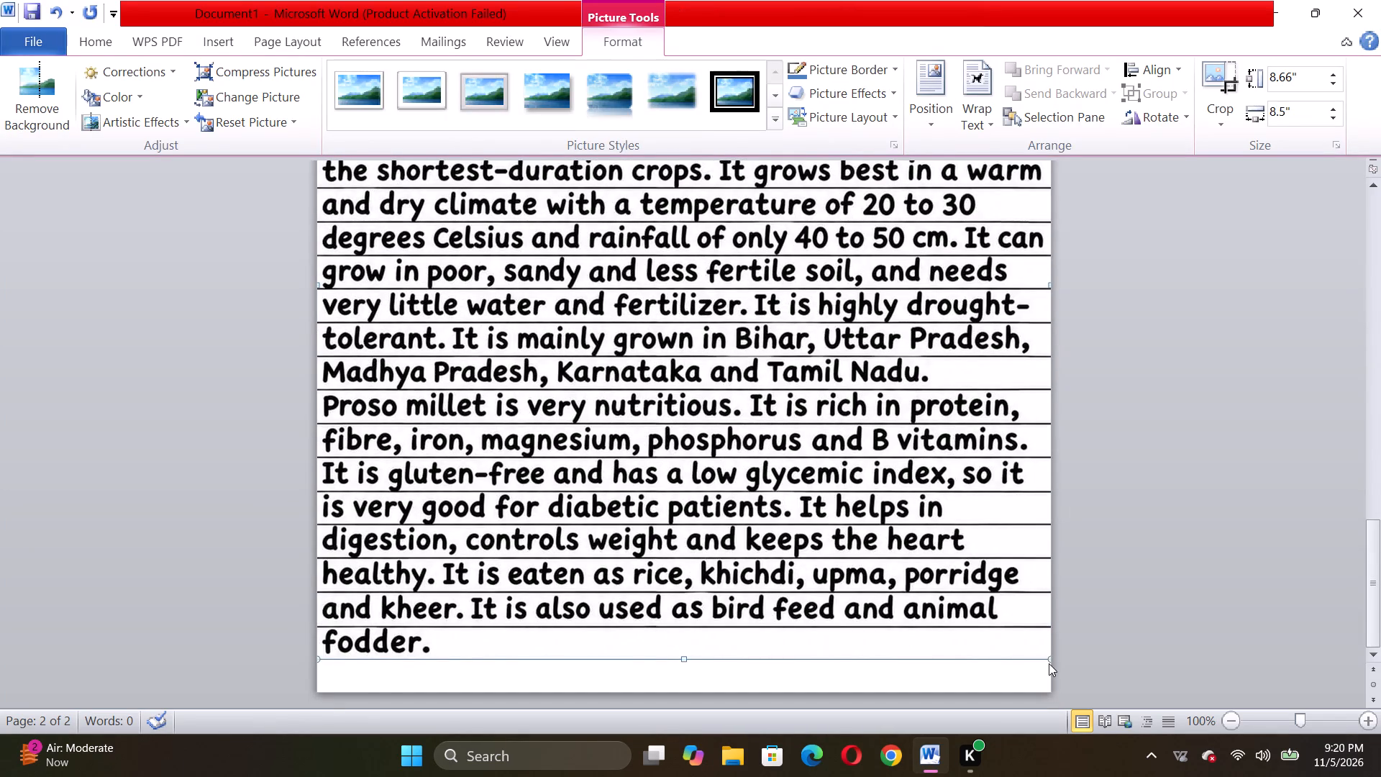
{"action": "left_click_drag", "start_coordinate": [1049, 656], "coordinate": [685, 261]}
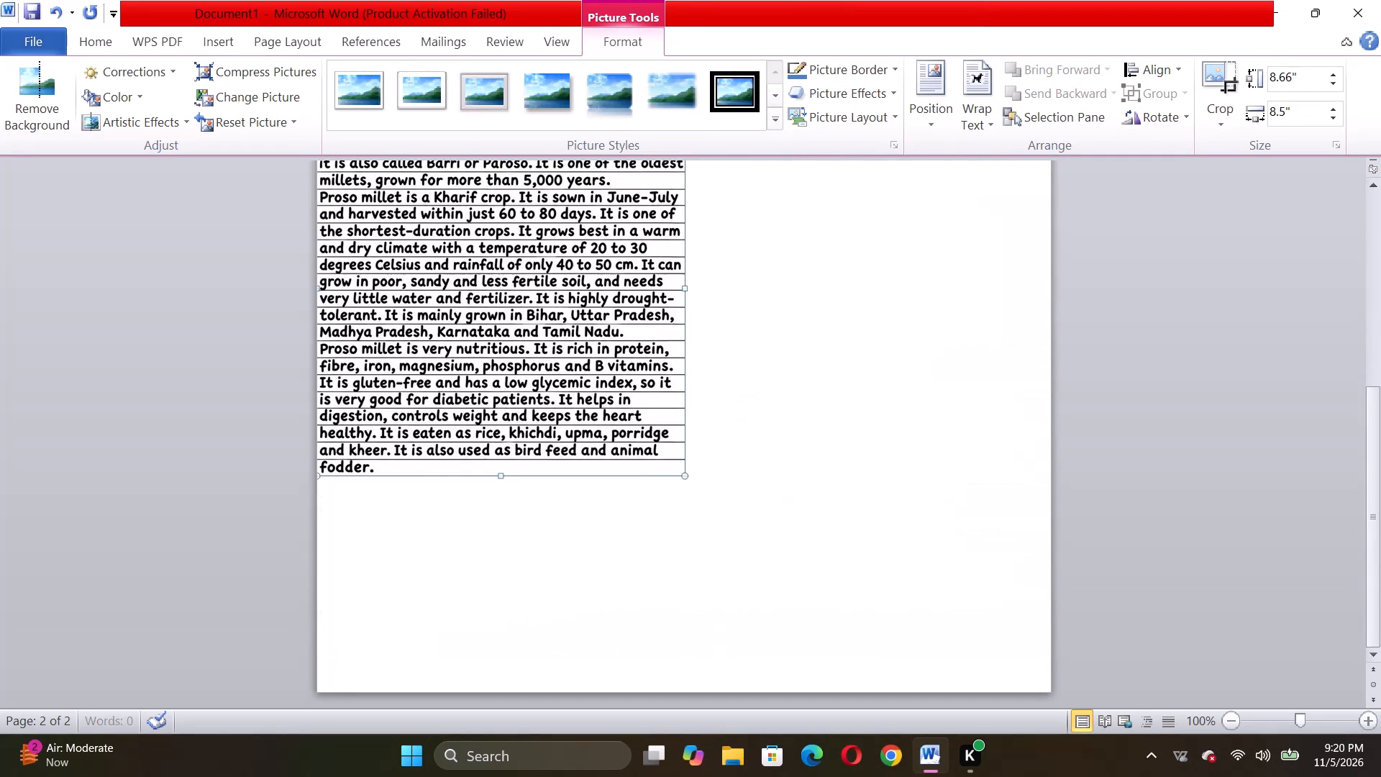
{"action": "left_click_drag", "start_coordinate": [682, 473], "coordinate": [524, 242]}
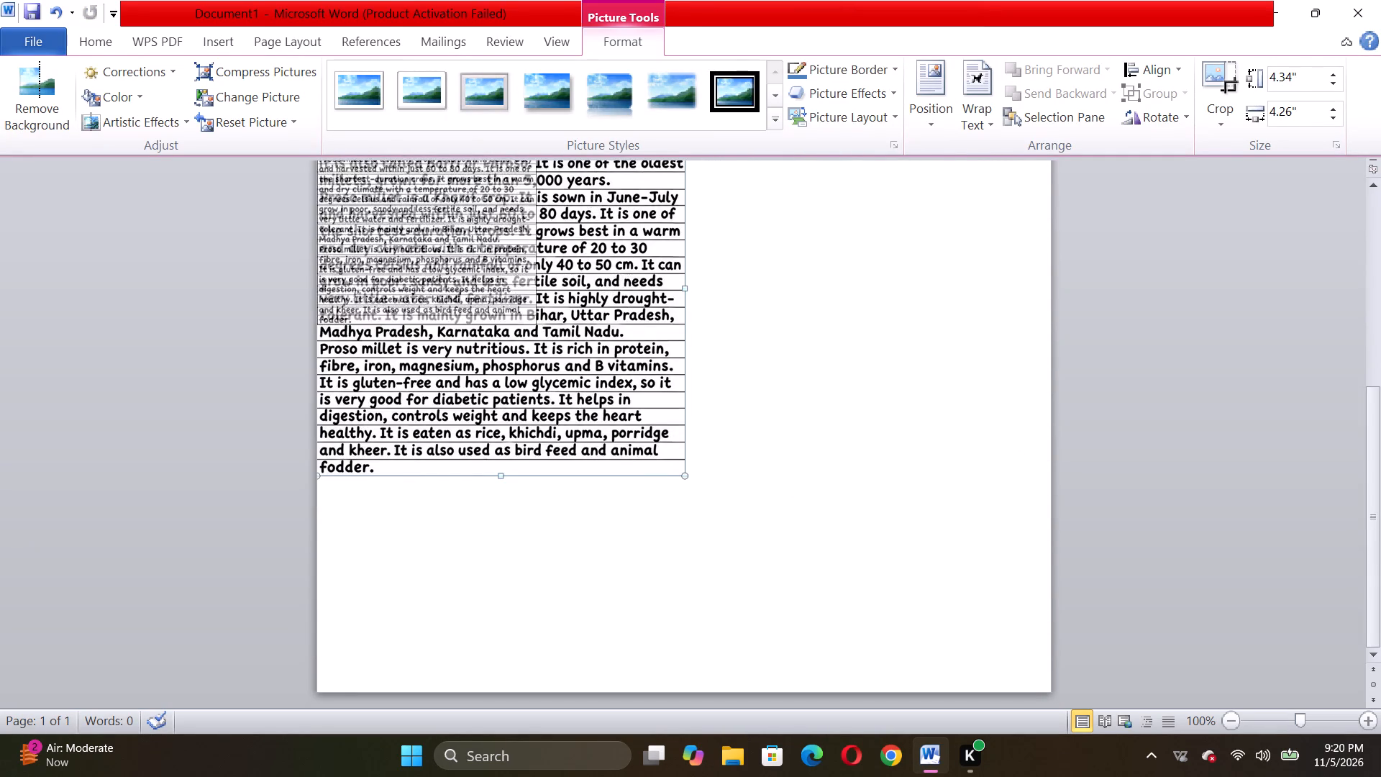
{"action": "left_click_drag", "start_coordinate": [524, 242], "coordinate": [509, 215]}
{"action": "scroll", "coordinate": [836, 331], "scroll_direction": "up", "scroll_amount": 7}
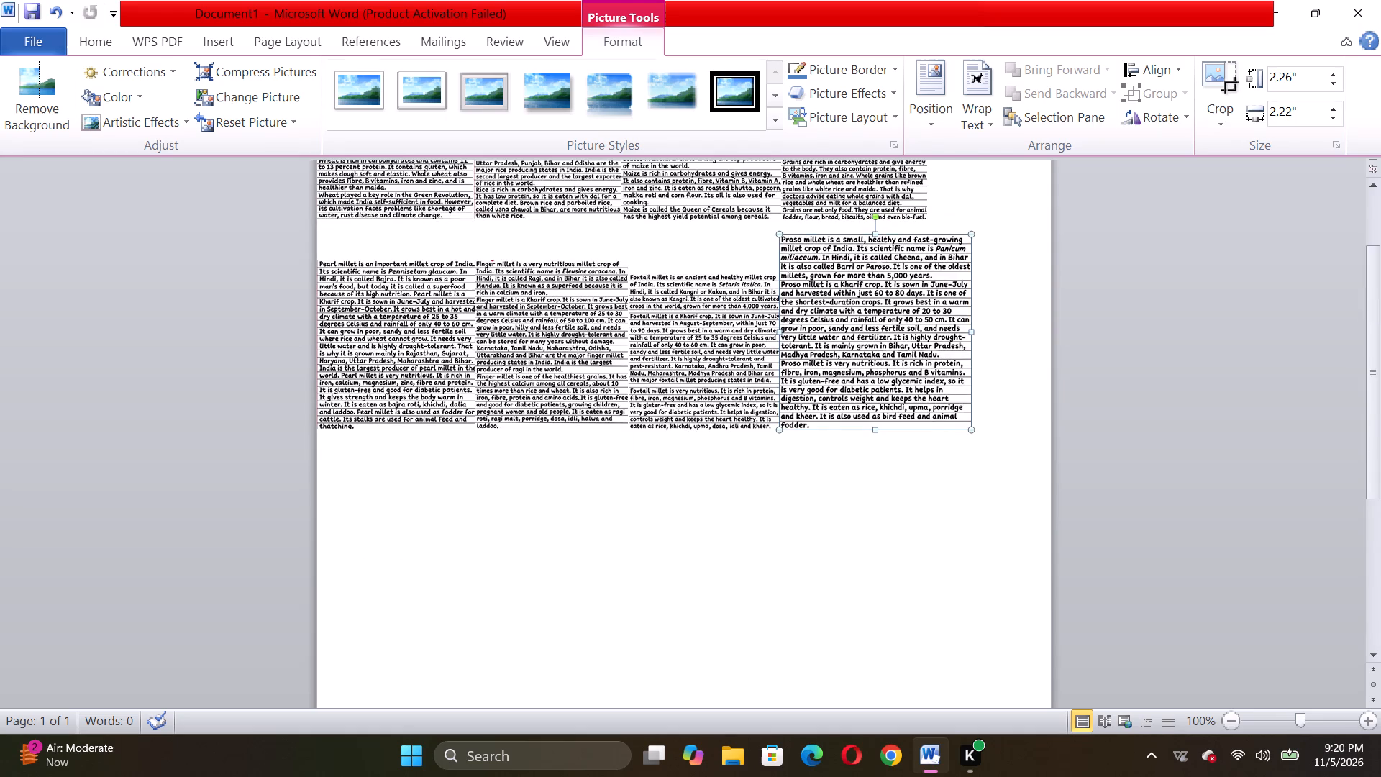
{"action": "left_click_drag", "start_coordinate": [968, 430], "coordinate": [934, 406]}
Enlarge the foxtail millet text picture slightly to match the height of the neighbouring pictures and deselect it.
{"action": "left_click", "coordinate": [750, 340]}
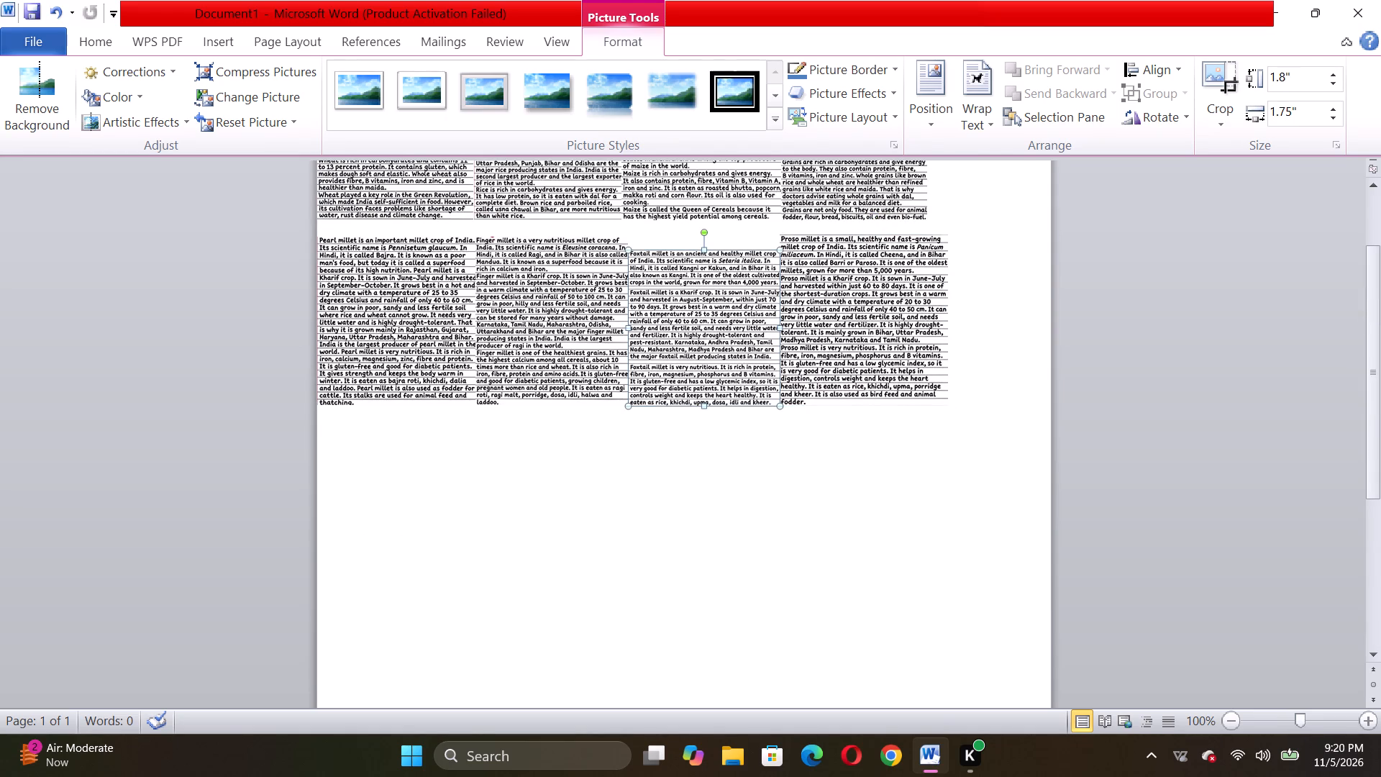
{"action": "left_click_drag", "start_coordinate": [776, 252], "coordinate": [778, 248]}
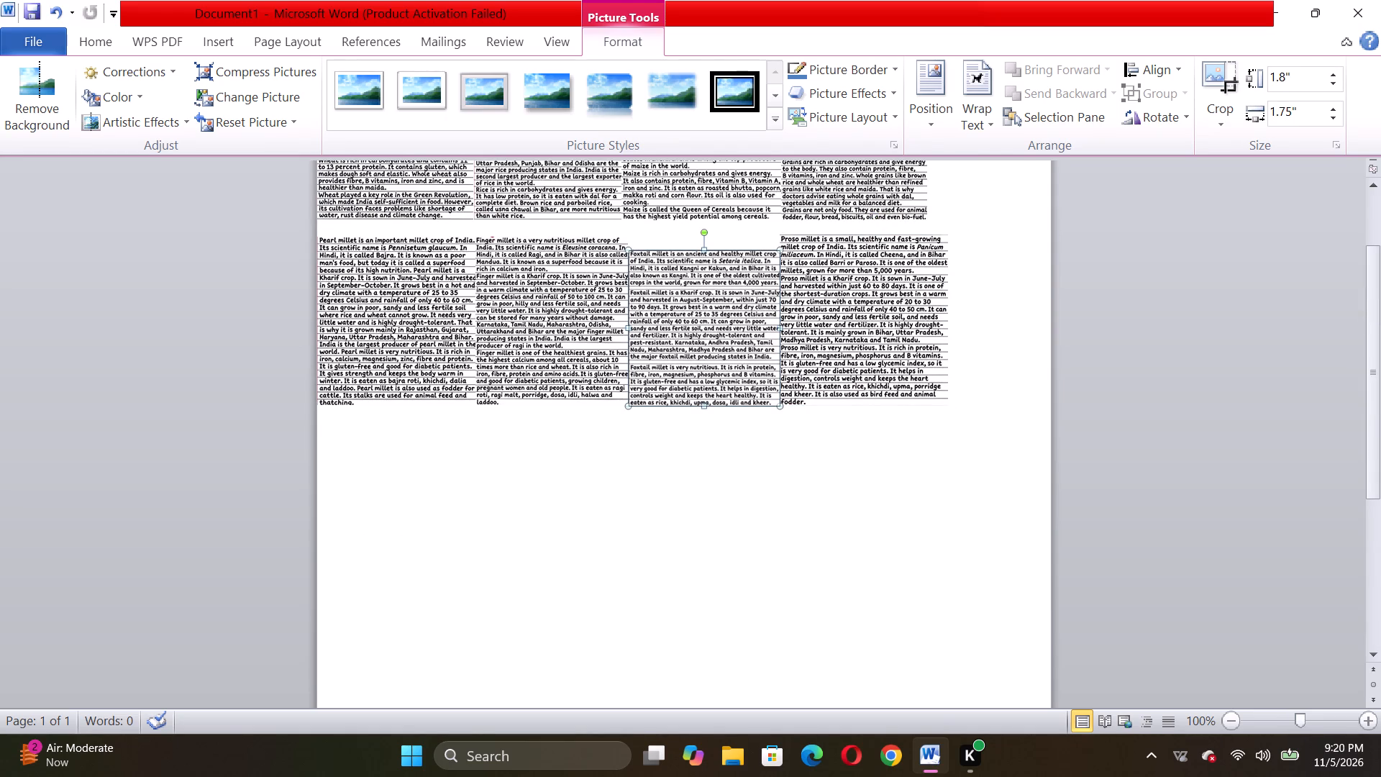
{"action": "left_click_drag", "start_coordinate": [778, 248], "coordinate": [780, 237]}
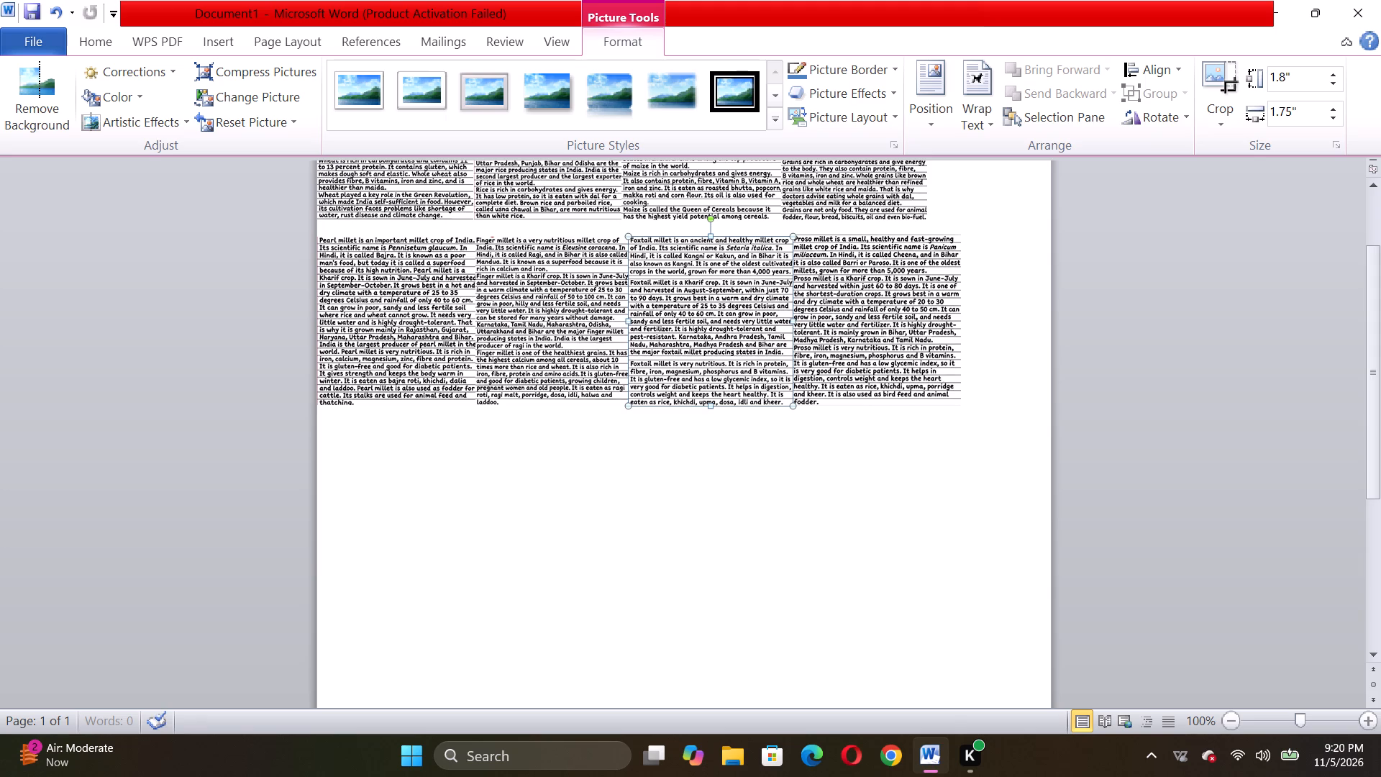
{"action": "left_click", "coordinate": [1001, 317]}
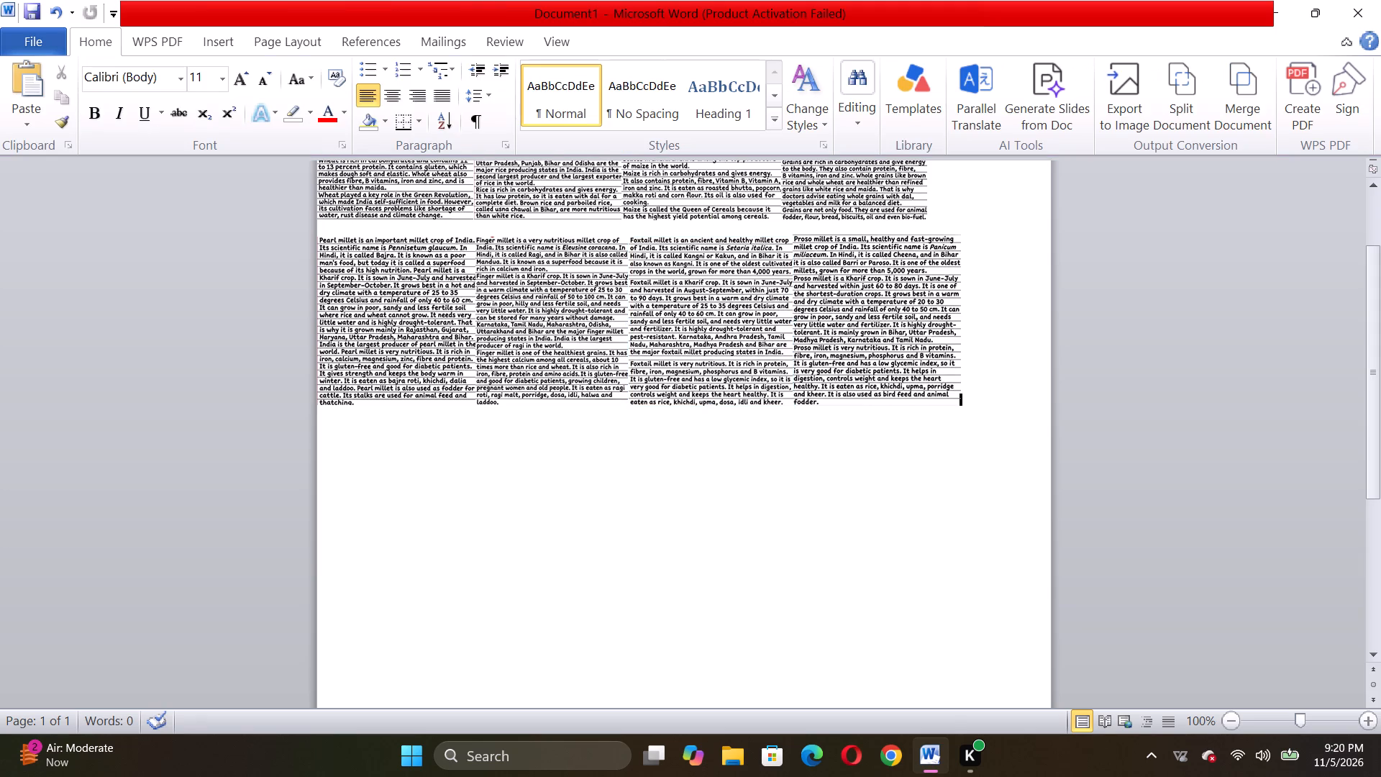
Insert picture 9 from the Downloads folder after the proso millet text picture.
{"action": "scroll", "coordinate": [565, 187], "scroll_direction": "up", "scroll_amount": 5}
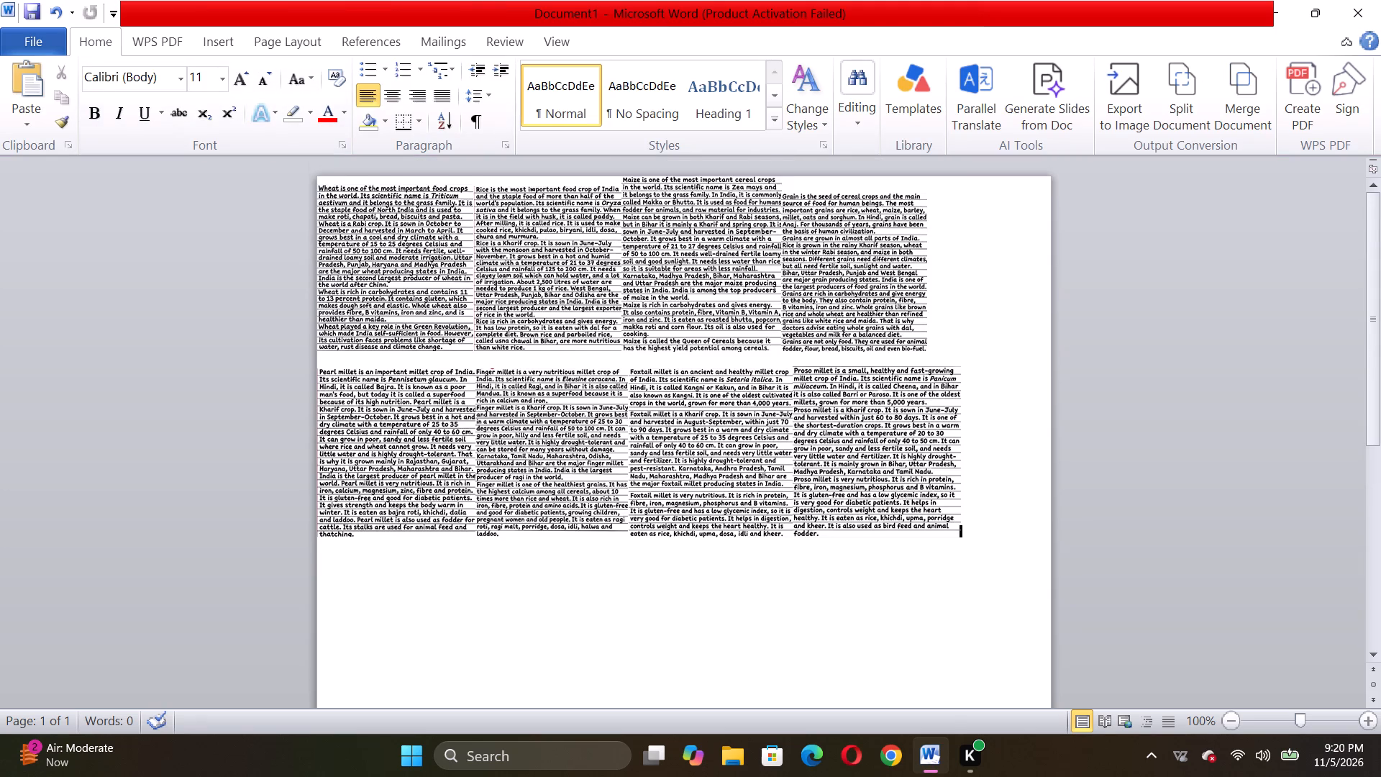
{"action": "scroll", "coordinate": [566, 188], "scroll_direction": "down", "scroll_amount": 13}
{"action": "scroll", "coordinate": [567, 190], "scroll_direction": "up", "scroll_amount": 6}
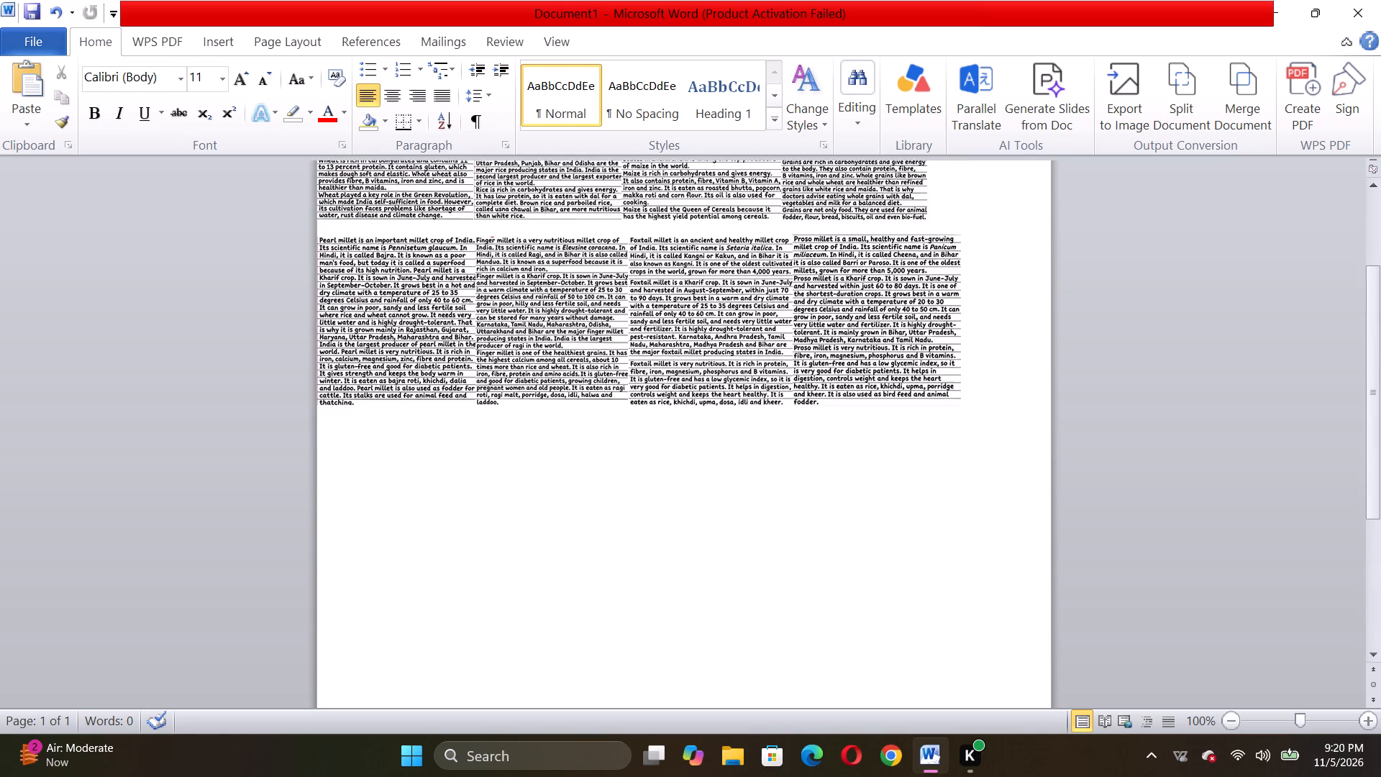
{"action": "scroll", "coordinate": [567, 190], "scroll_direction": "up", "scroll_amount": 2}
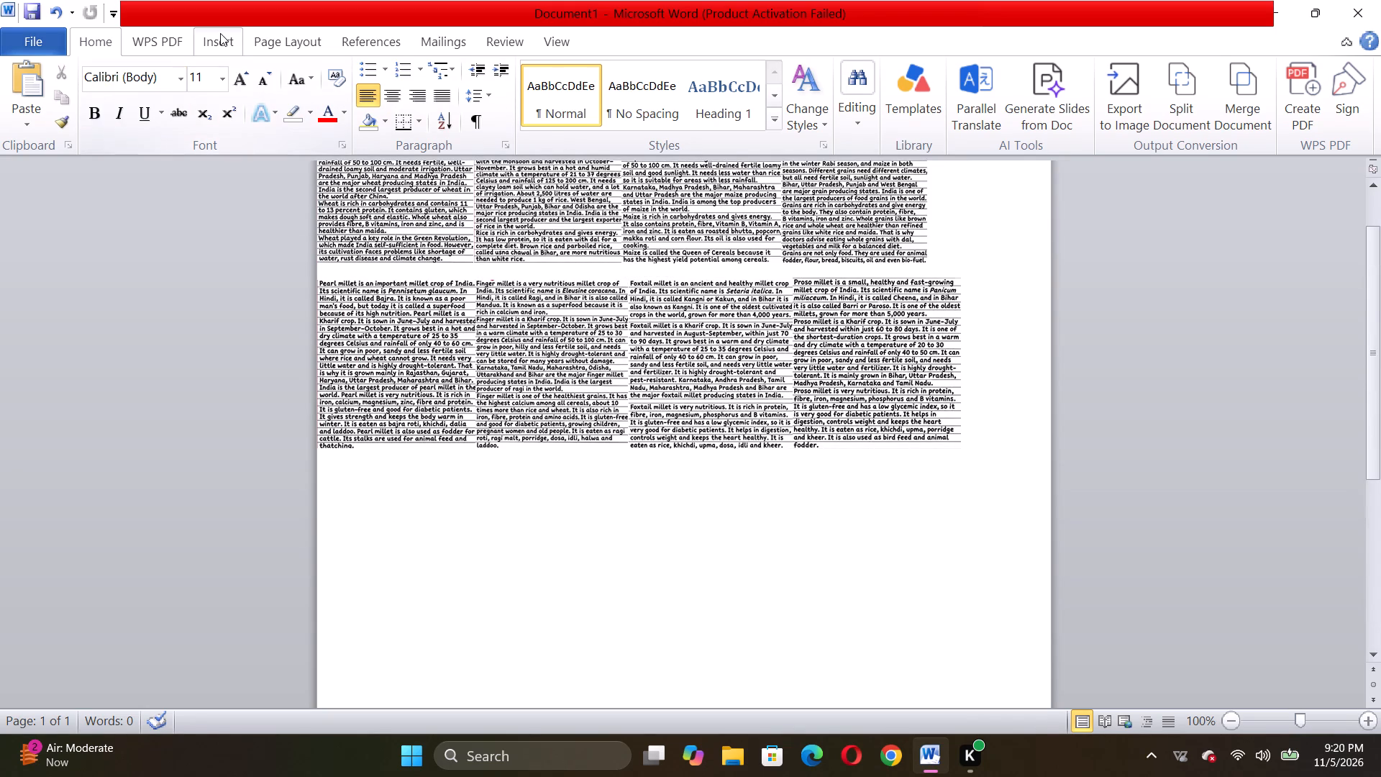
{"action": "left_click", "coordinate": [220, 33]}
{"action": "left_click", "coordinate": [233, 91]}
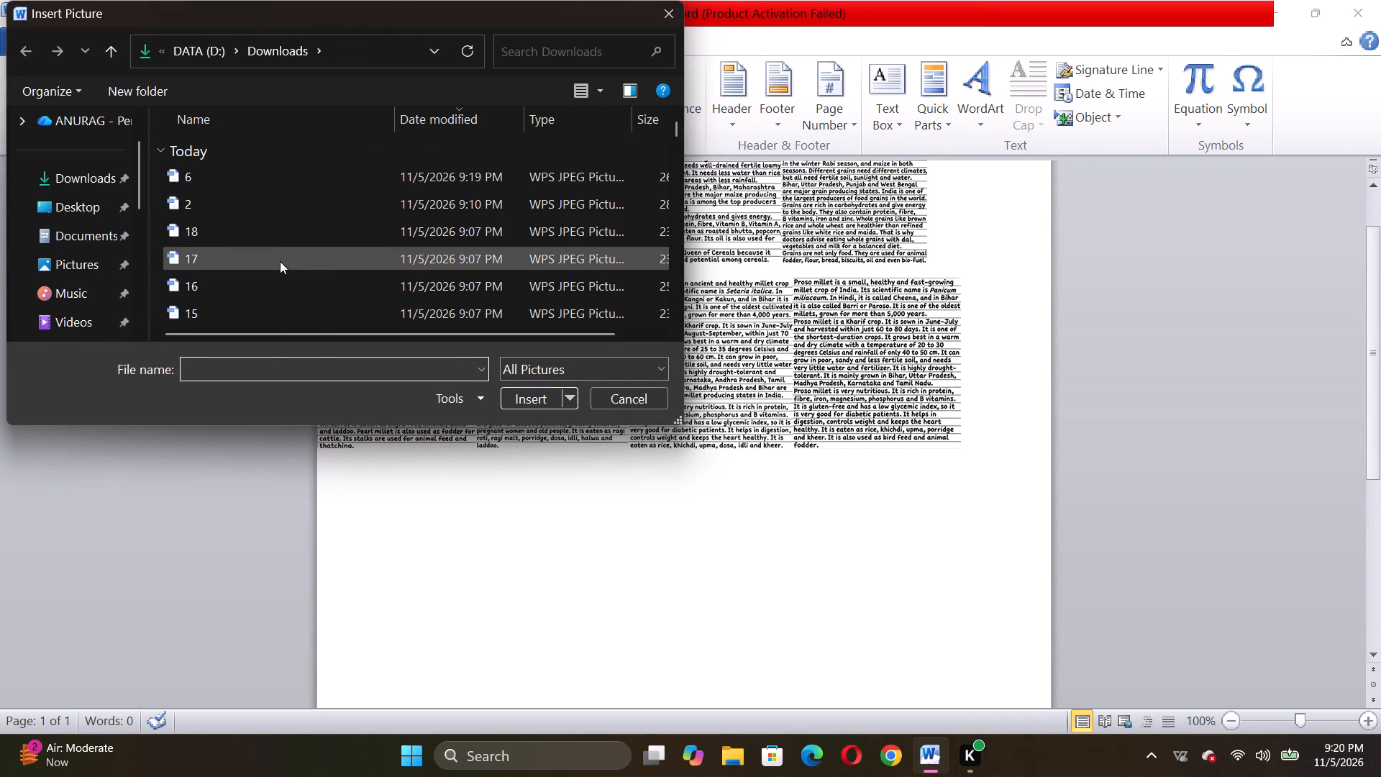
{"action": "scroll", "coordinate": [280, 261], "scroll_direction": "down", "scroll_amount": 3}
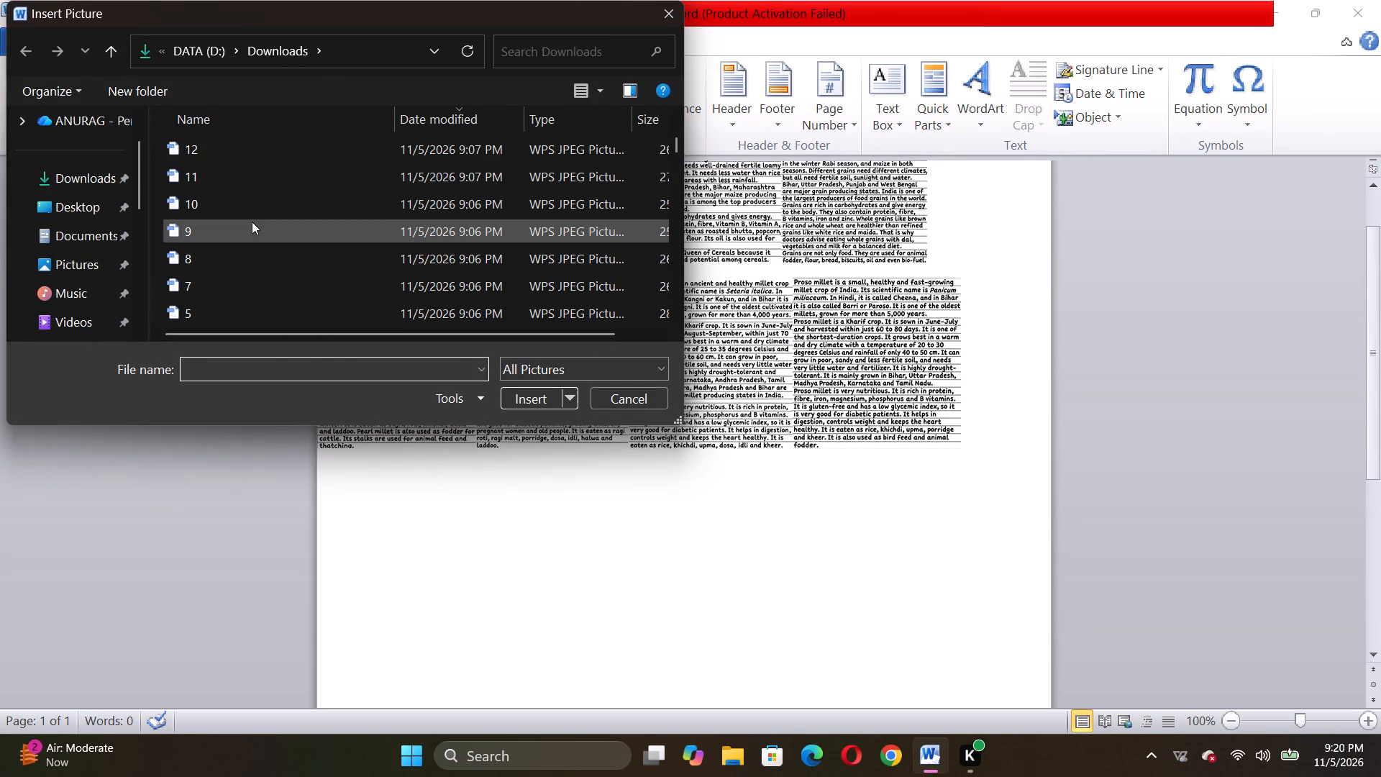
{"action": "left_click", "coordinate": [252, 222]}
{"action": "left_click", "coordinate": [524, 397]}
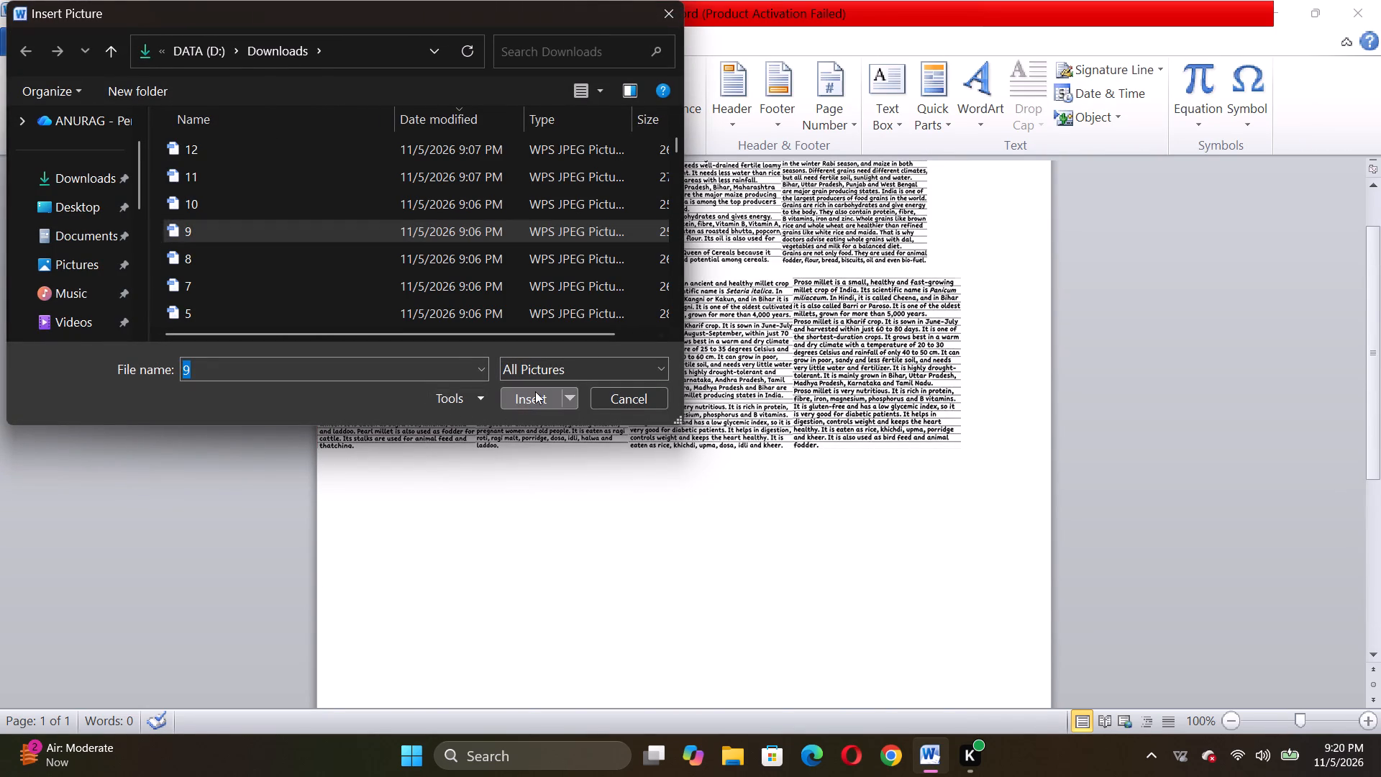
Shrink the newly inserted red gram text picture proportionally to about 1.93" high by 1.89" wide.
{"action": "scroll", "coordinate": [657, 406], "scroll_direction": "down", "scroll_amount": 6}
{"action": "scroll", "coordinate": [808, 452], "scroll_direction": "down", "scroll_amount": 6}
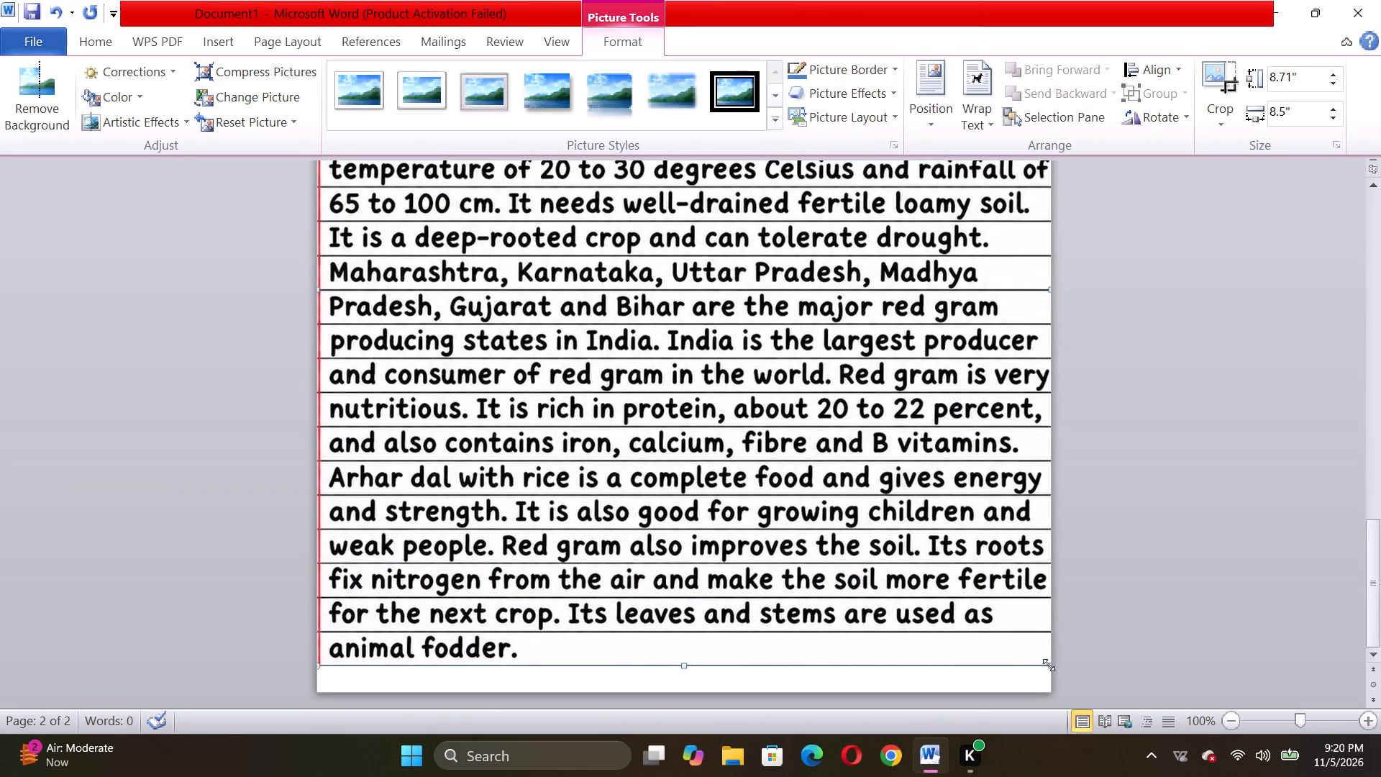
{"action": "left_click_drag", "start_coordinate": [1049, 665], "coordinate": [493, 188]}
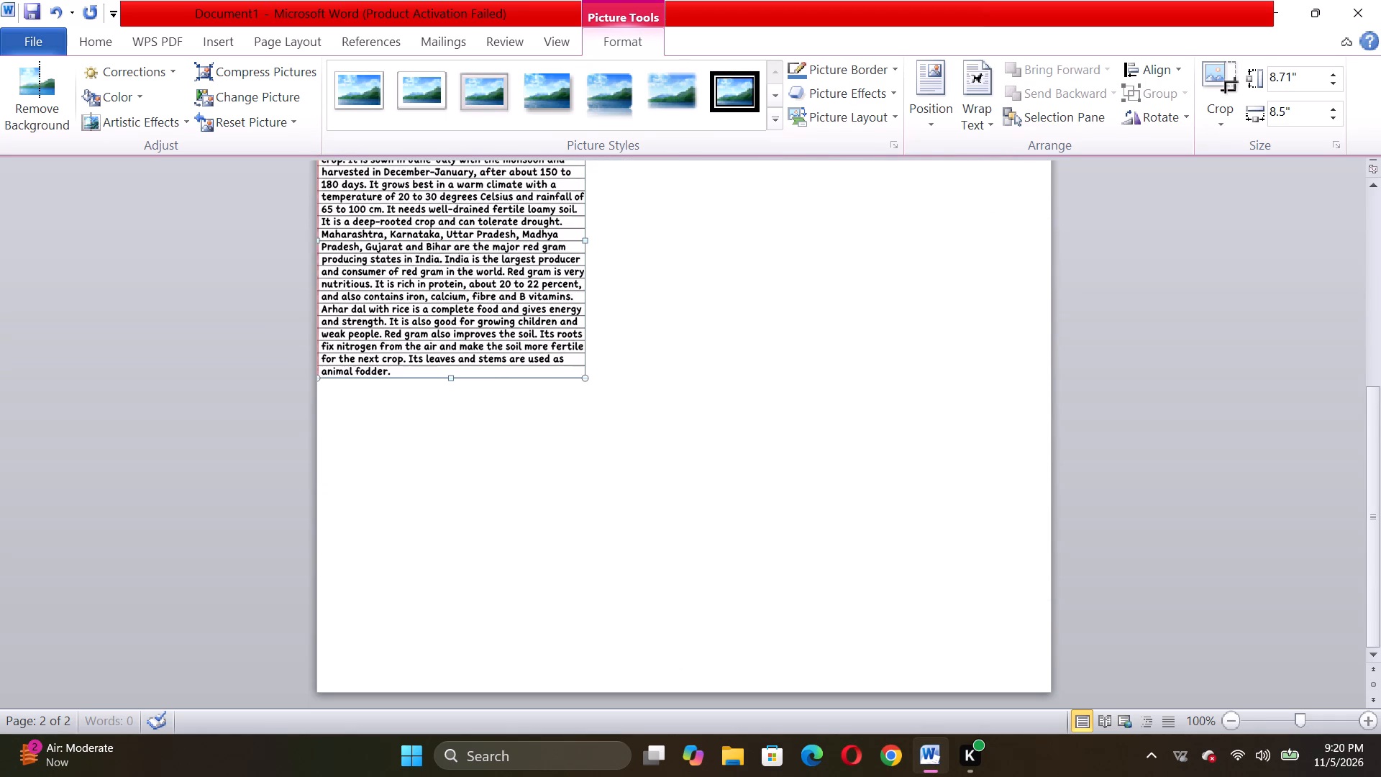
{"action": "left_click_drag", "start_coordinate": [583, 381], "coordinate": [444, 271]}
{"action": "scroll", "coordinate": [716, 342], "scroll_direction": "up", "scroll_amount": 6}
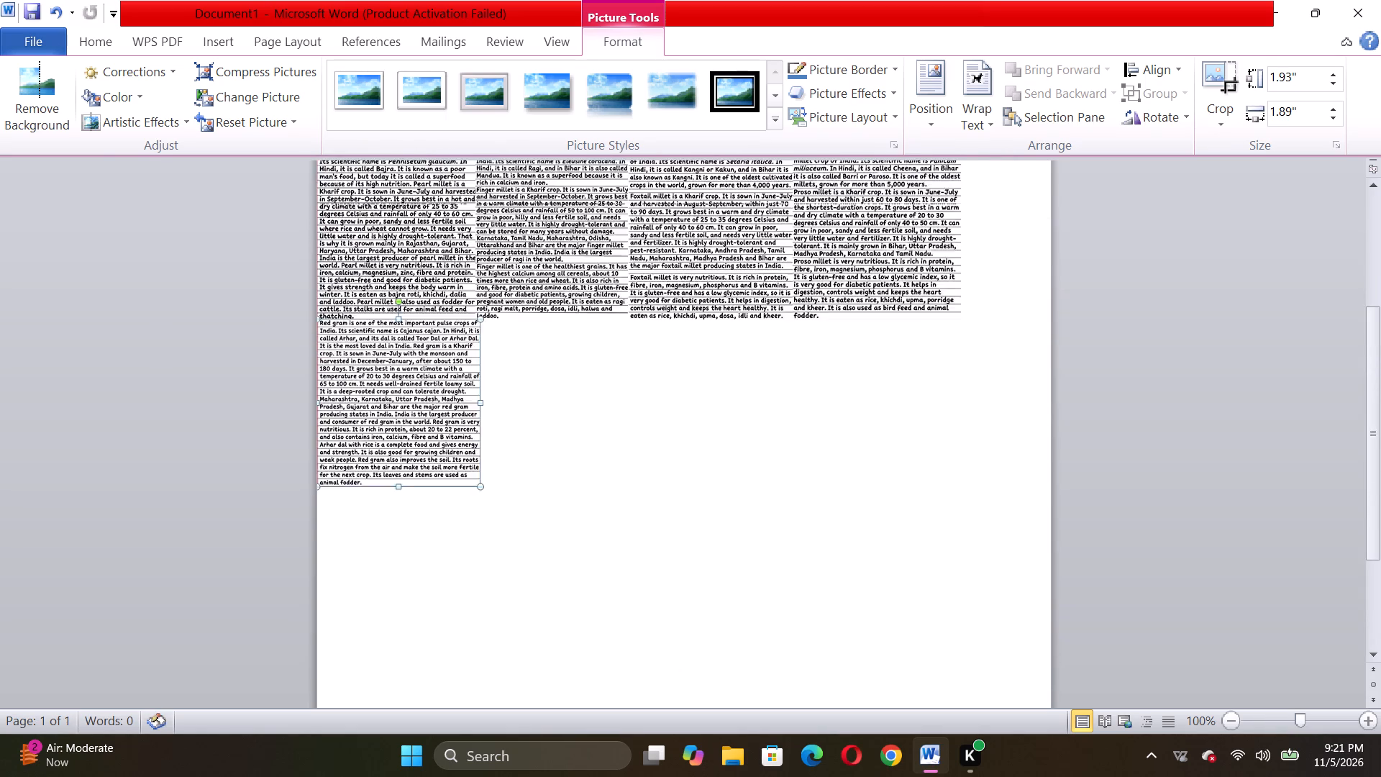
Add a paragraph break after the proso millet text picture, at the end of the second row.
{"action": "left_click", "coordinate": [984, 332]}
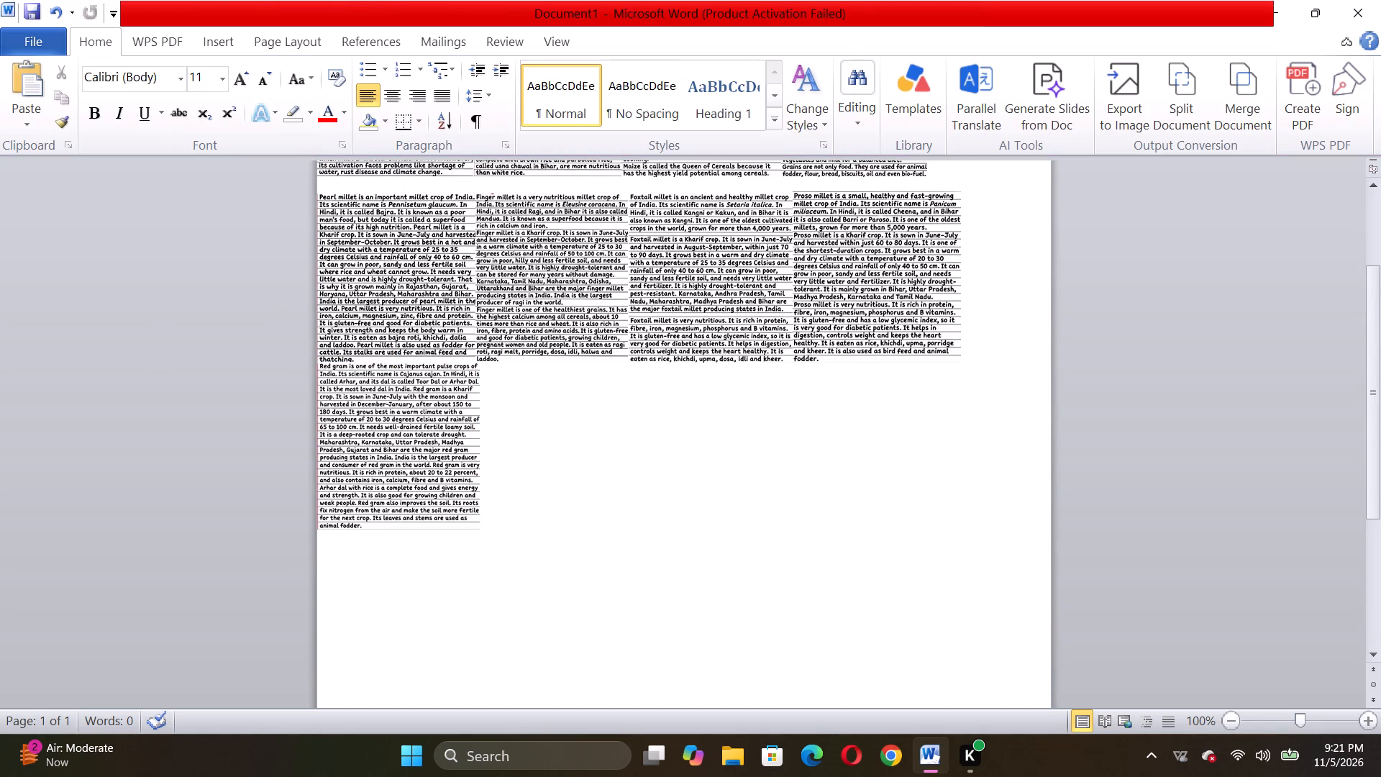
{"action": "key", "text": "Return"}
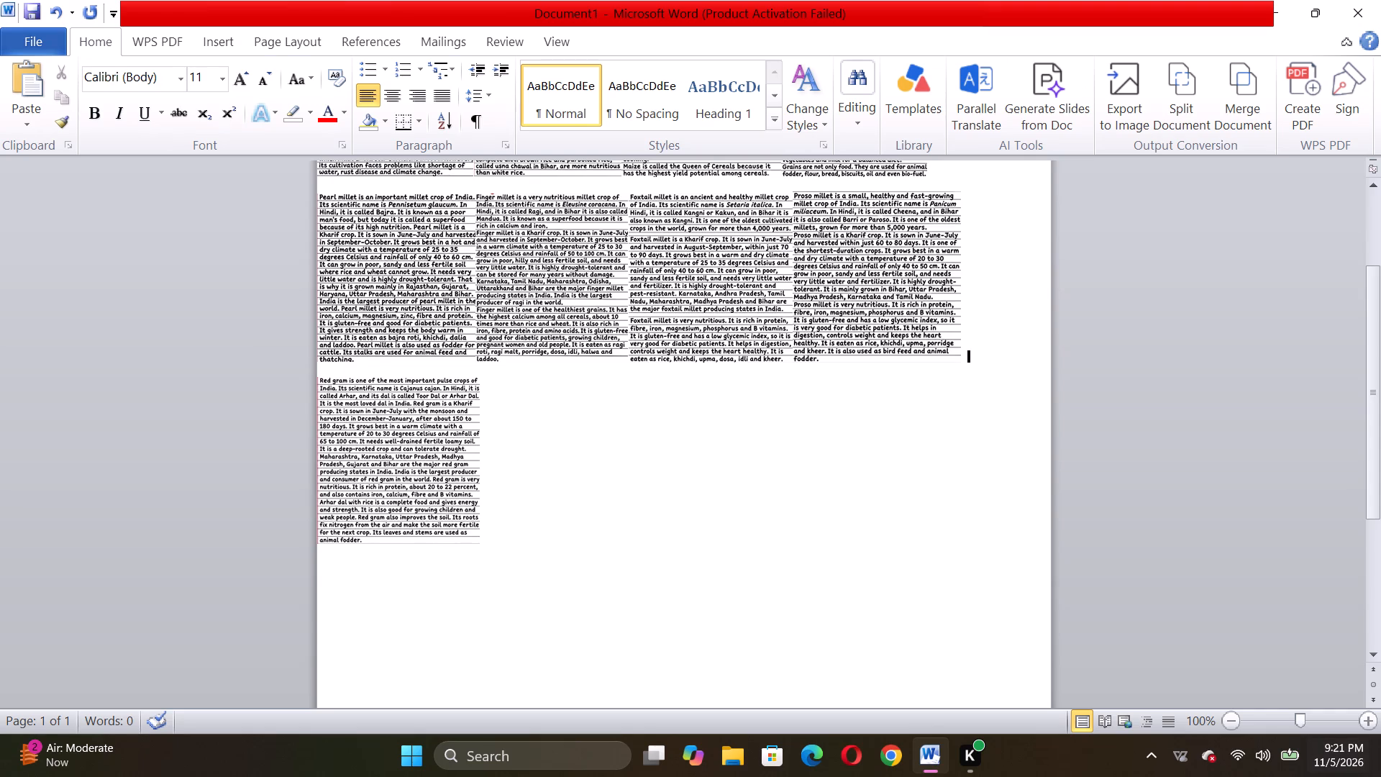
Insert picture 10 from the Downloads folder after the red gram text picture.
{"action": "left_click", "coordinate": [614, 483]}
{"action": "left_click", "coordinate": [233, 43]}
{"action": "left_click", "coordinate": [229, 65]}
{"action": "scroll", "coordinate": [257, 182], "scroll_direction": "down", "scroll_amount": 4}
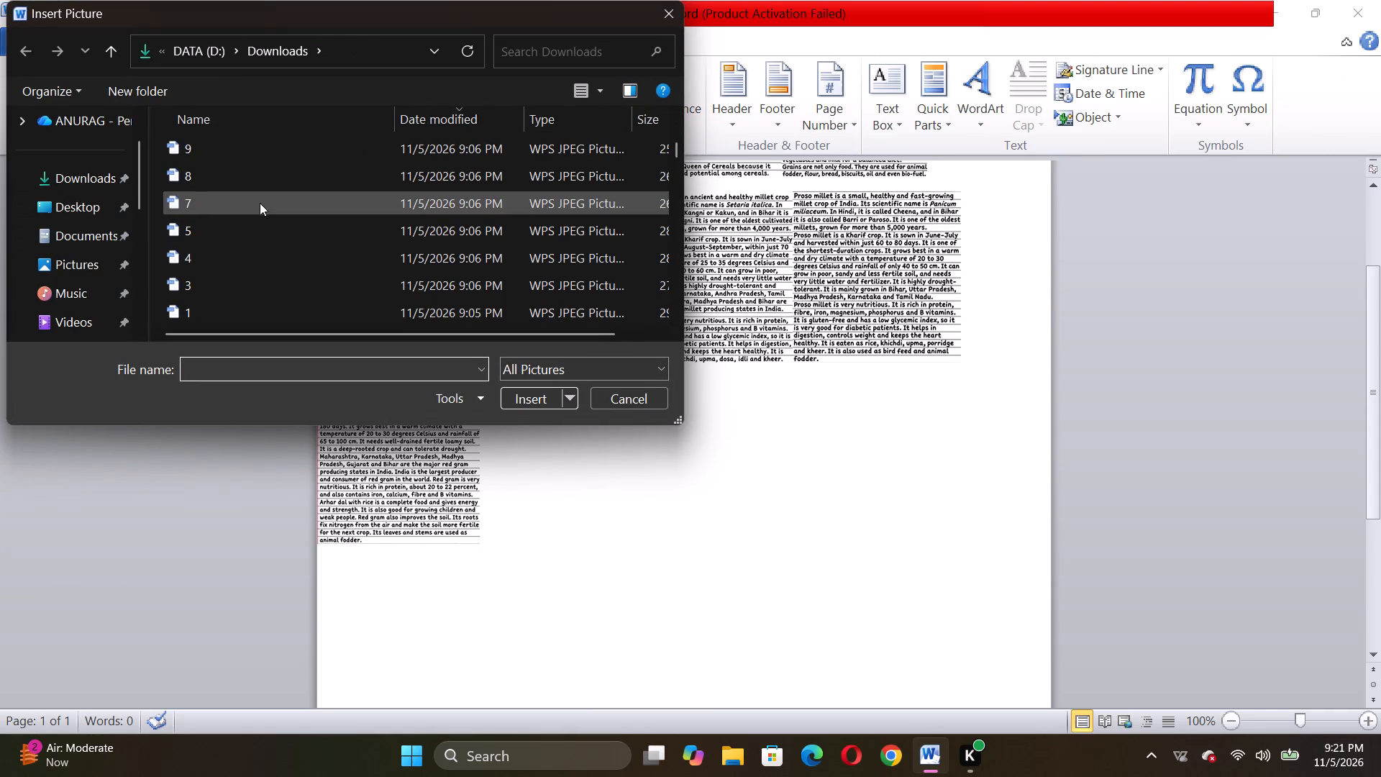
{"action": "scroll", "coordinate": [260, 214], "scroll_direction": "up", "scroll_amount": 1}
{"action": "left_click", "coordinate": [260, 214]}
{"action": "left_click", "coordinate": [261, 206]}
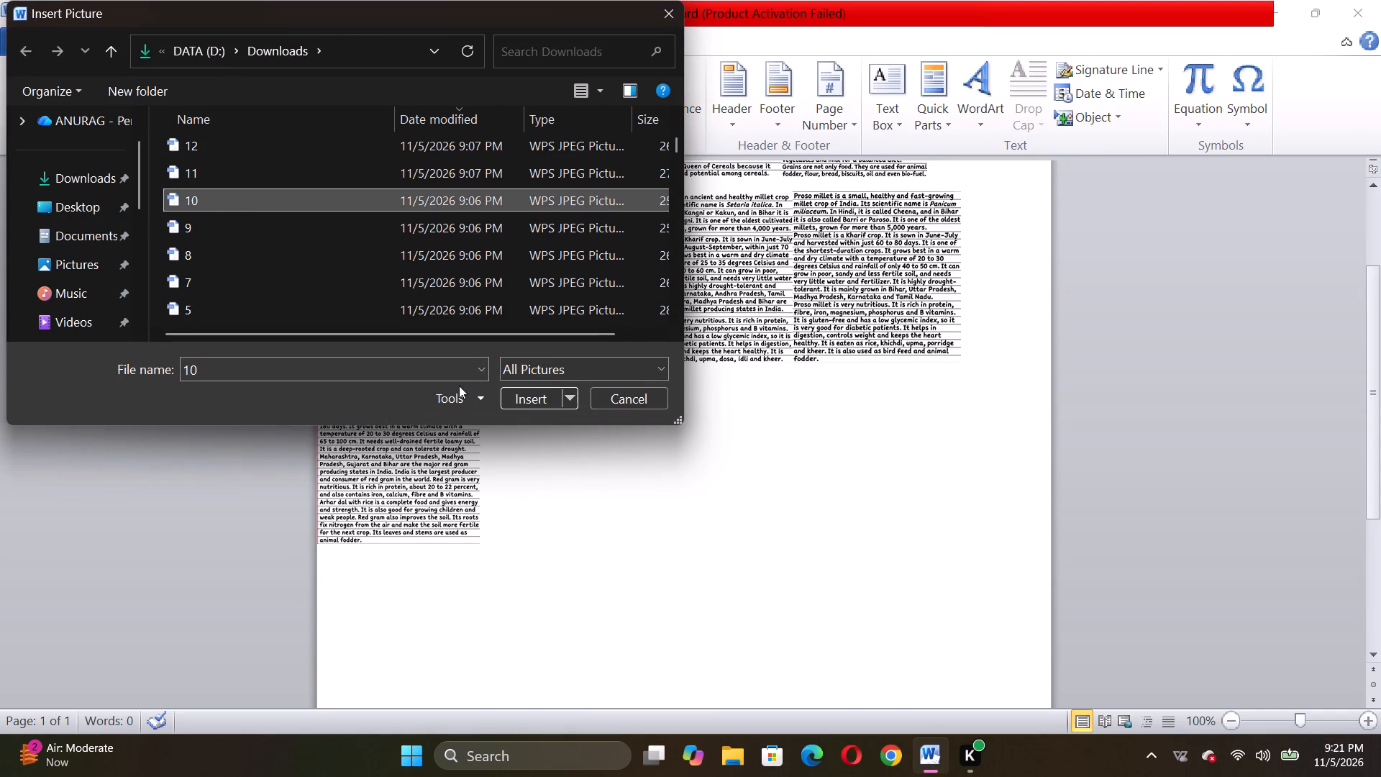
{"action": "left_click", "coordinate": [516, 393]}
Shrink the Bengal gram text picture proportionally to slightly smaller than the red gram picture beside it, and deselect it.
{"action": "scroll", "coordinate": [616, 424], "scroll_direction": "down", "scroll_amount": 6}
{"action": "scroll", "coordinate": [950, 524], "scroll_direction": "down", "scroll_amount": 6}
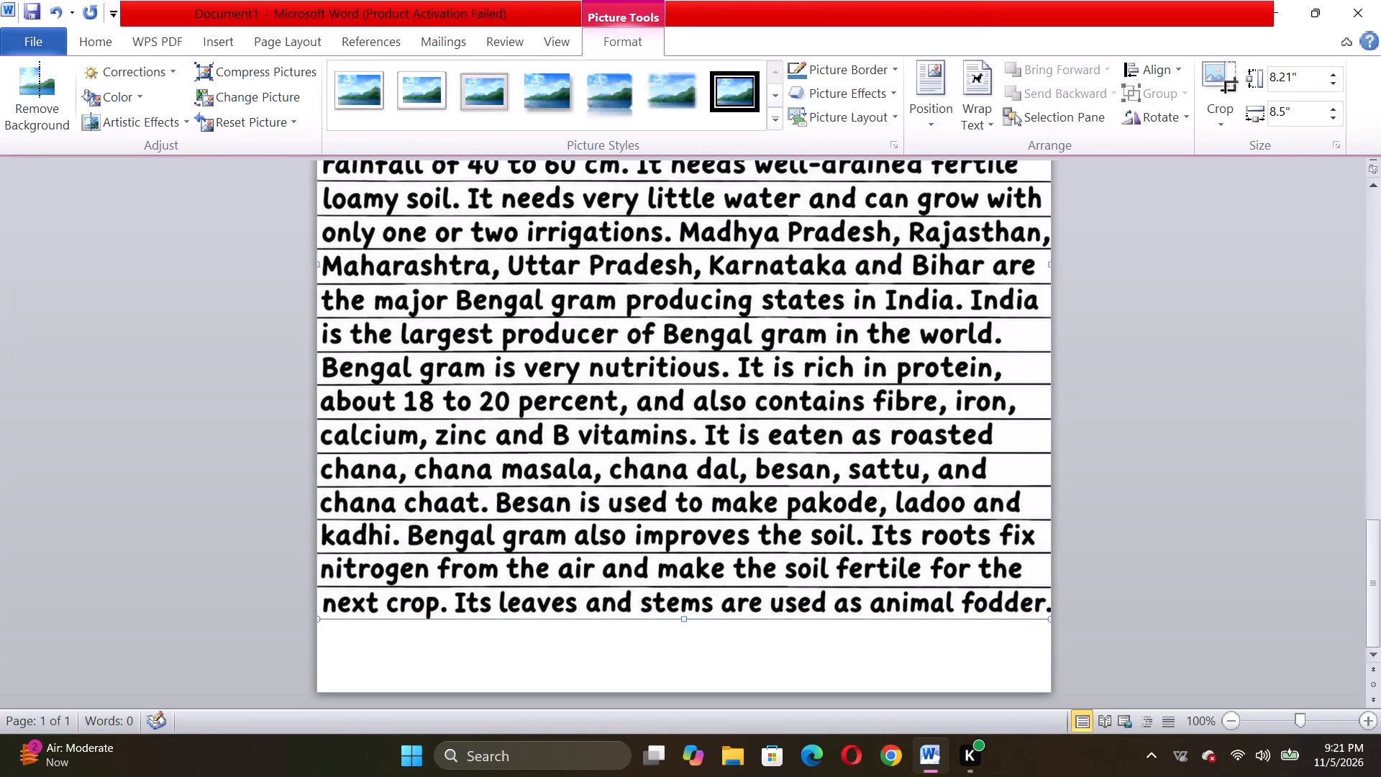
{"action": "left_click", "coordinate": [1052, 622]}
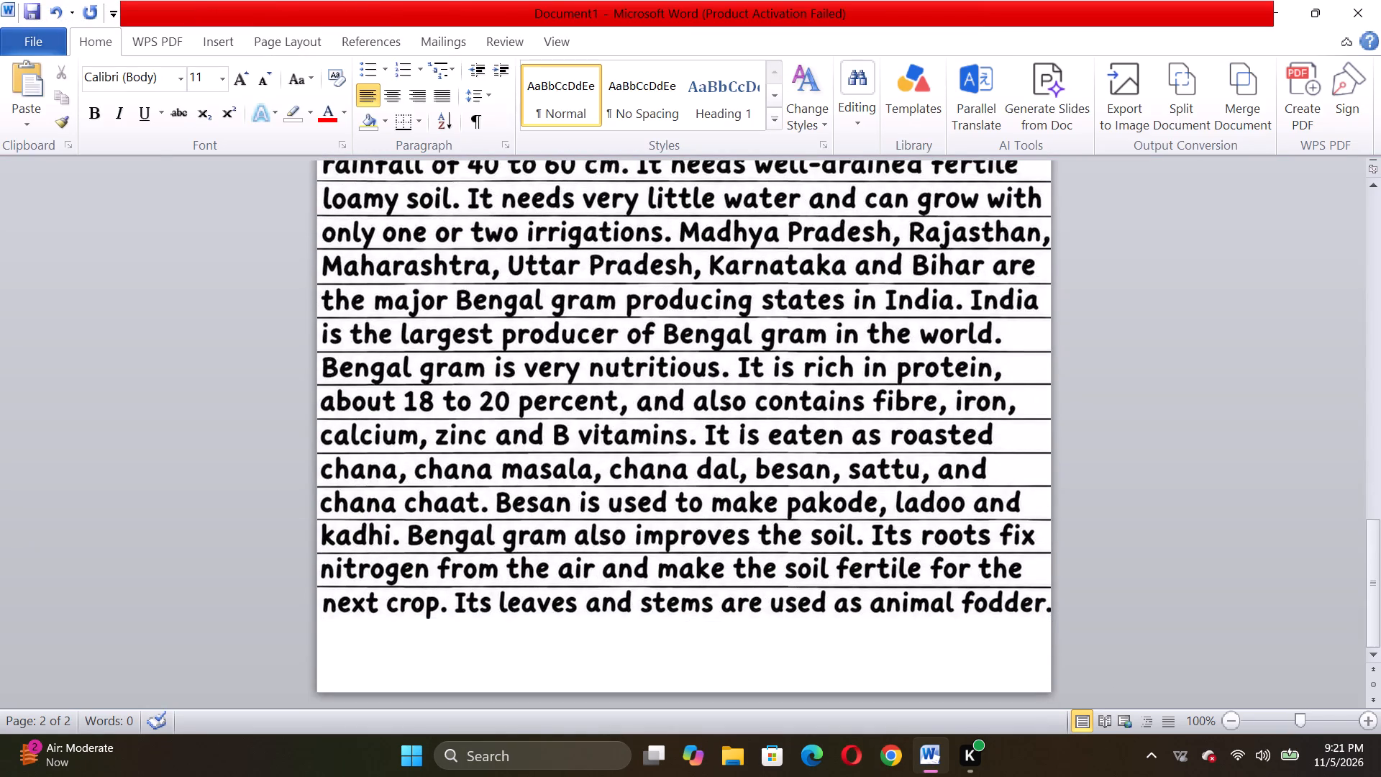
{"action": "left_click", "coordinate": [1029, 587]}
{"action": "left_click_drag", "start_coordinate": [1047, 617], "coordinate": [639, 223]}
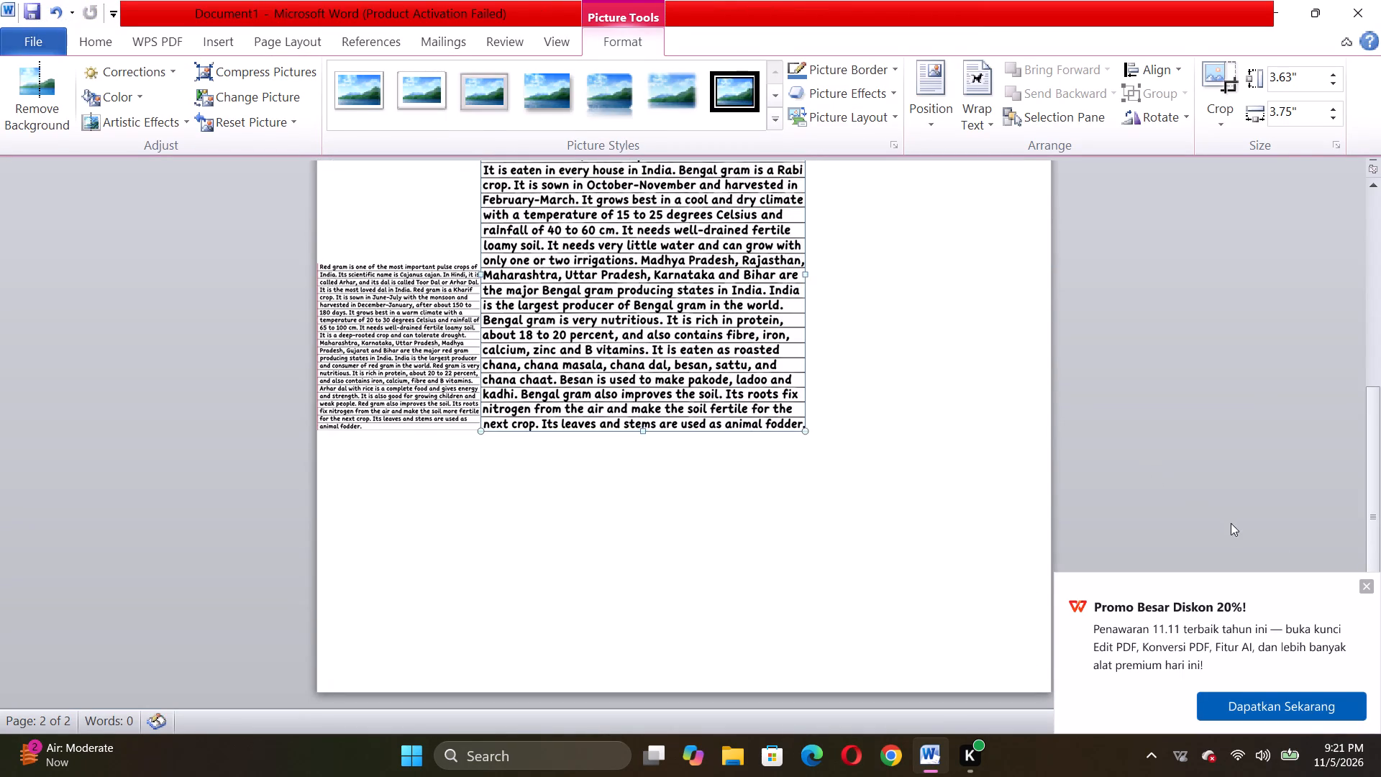
{"action": "left_click", "coordinate": [1367, 589]}
{"action": "scroll", "coordinate": [793, 491], "scroll_direction": "up", "scroll_amount": 2}
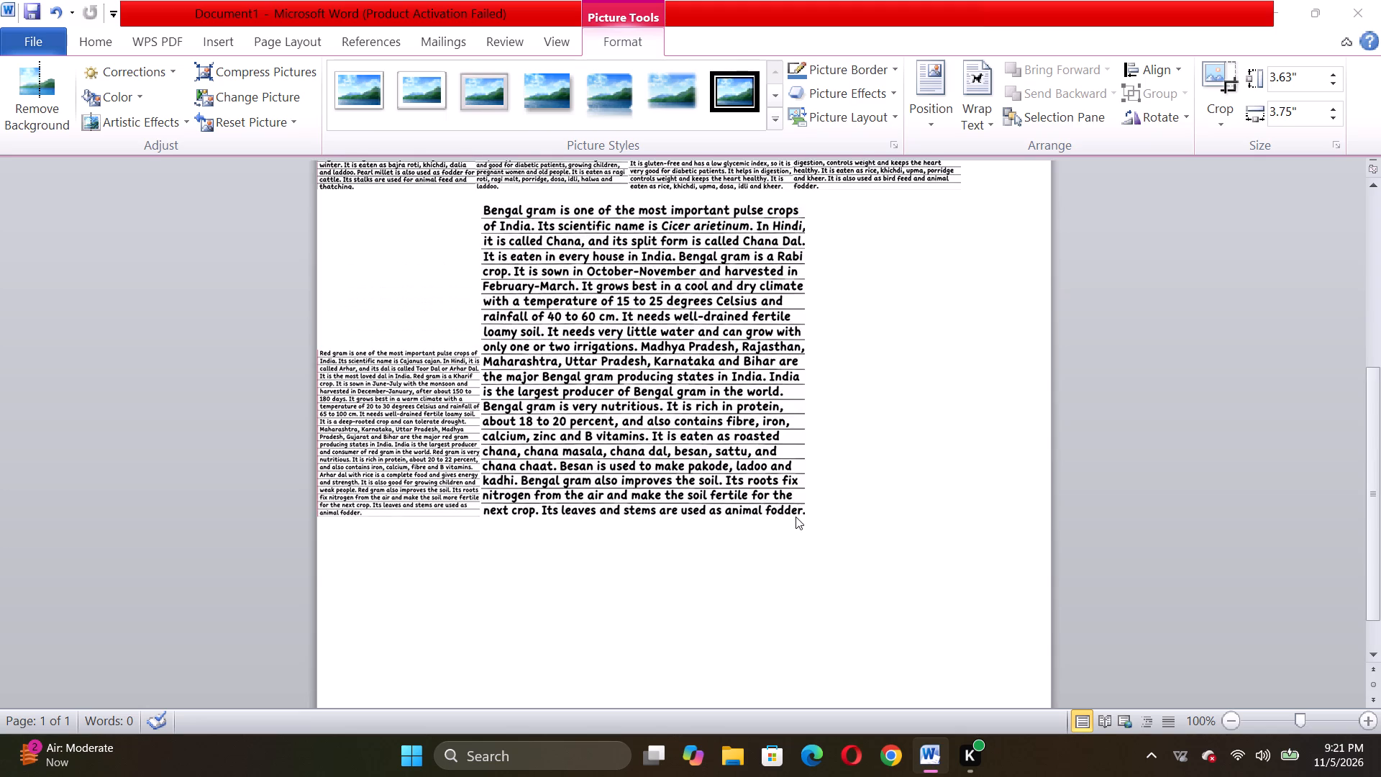
{"action": "left_click", "coordinate": [760, 484]}
{"action": "left_click_drag", "start_coordinate": [807, 521], "coordinate": [724, 446]}
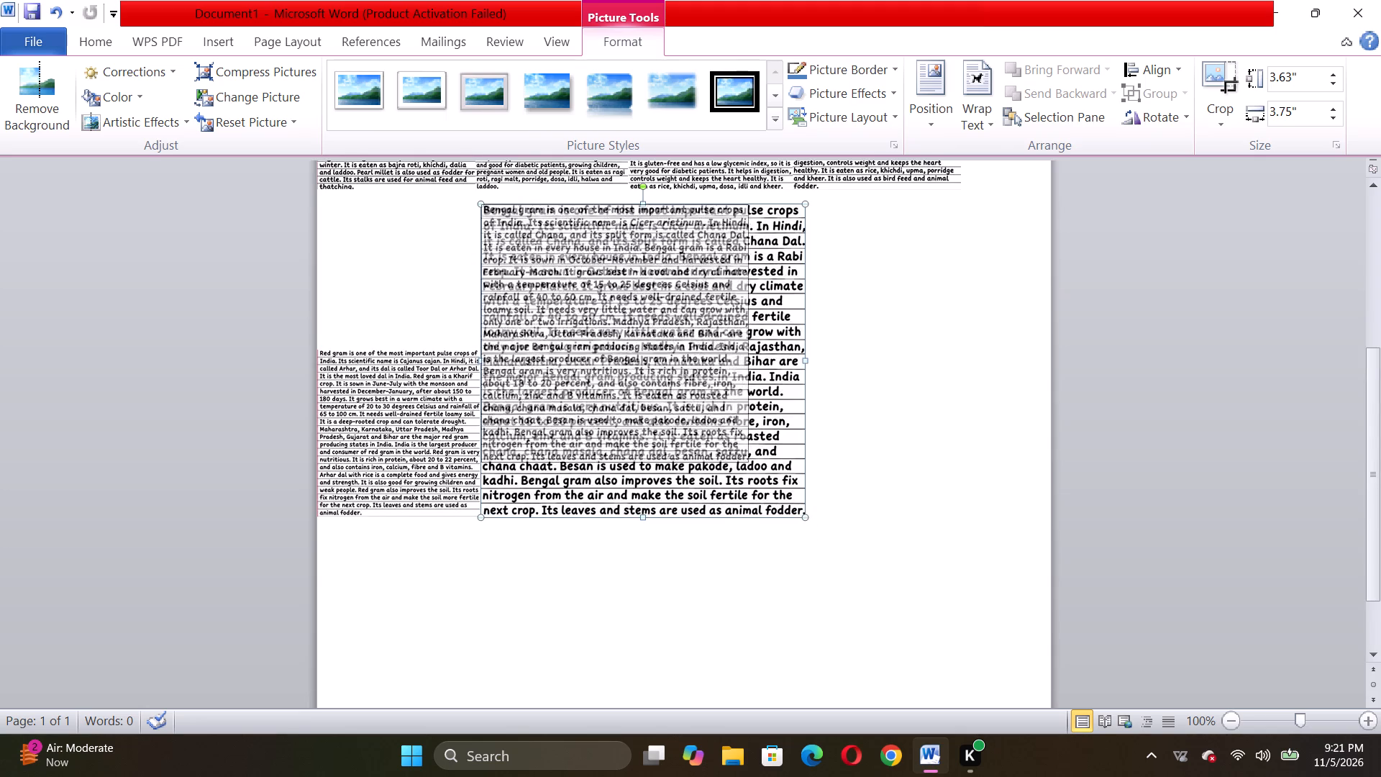
{"action": "left_click_drag", "start_coordinate": [724, 446], "coordinate": [621, 352]}
{"action": "left_click", "coordinate": [685, 332]}
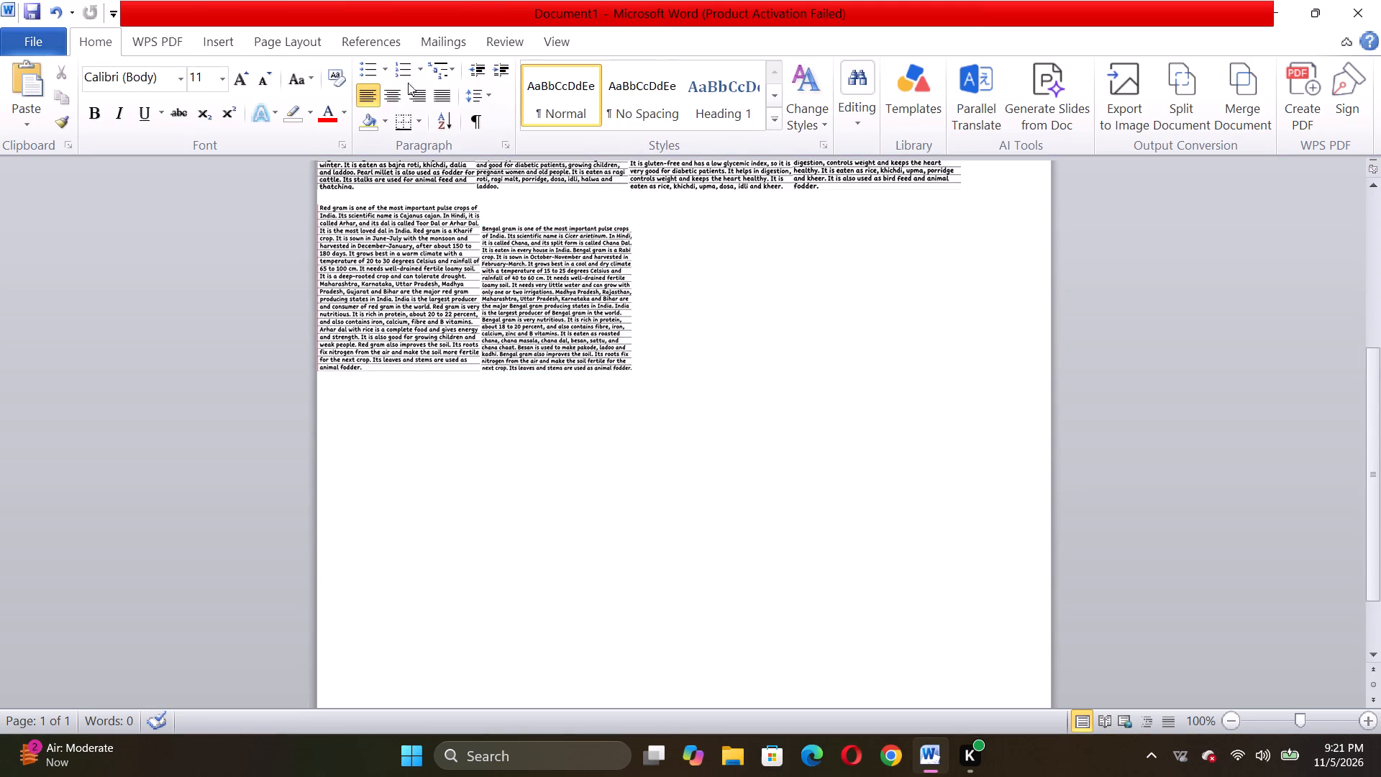
Insert picture 11 from the Downloads folder after the Bengal gram text picture.
{"action": "scroll", "coordinate": [688, 276], "scroll_direction": "up", "scroll_amount": 6}
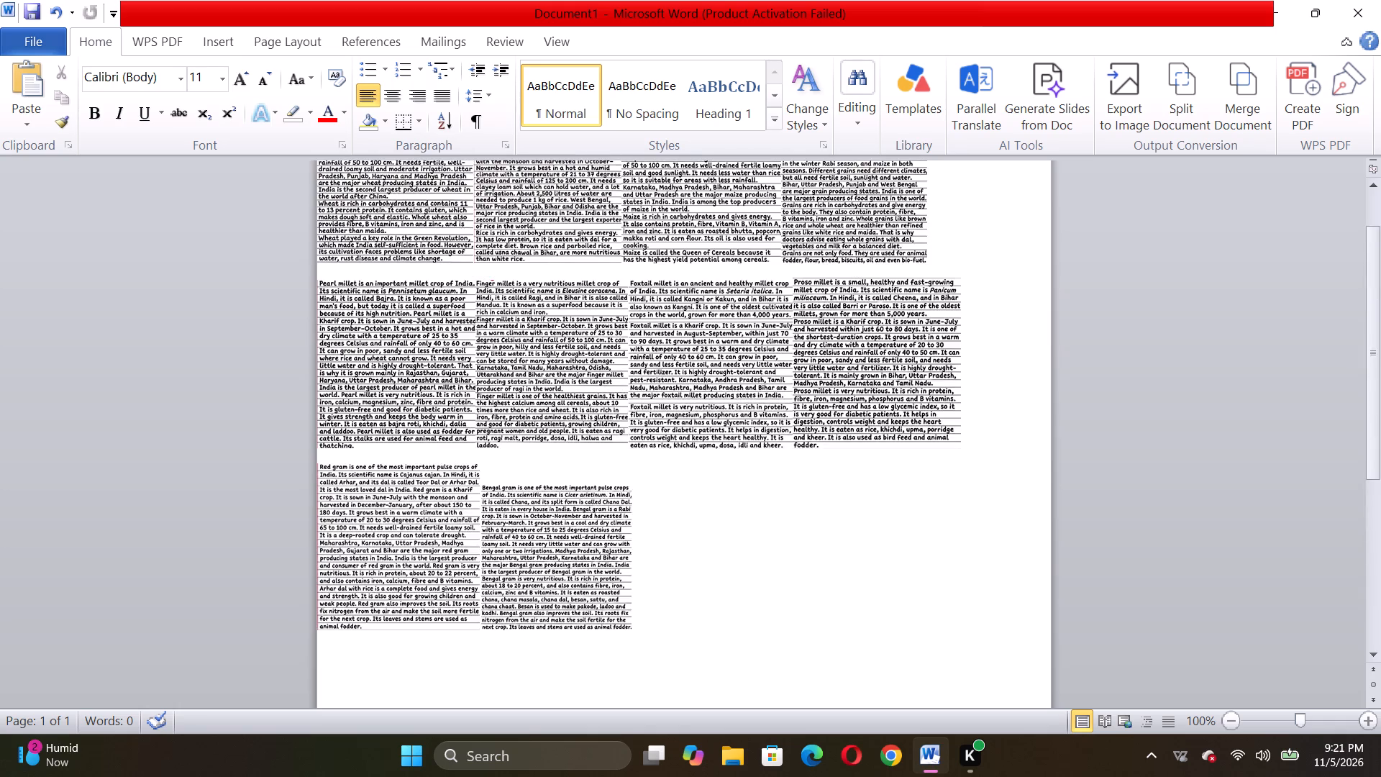
{"action": "scroll", "coordinate": [688, 276], "scroll_direction": "down", "scroll_amount": 4}
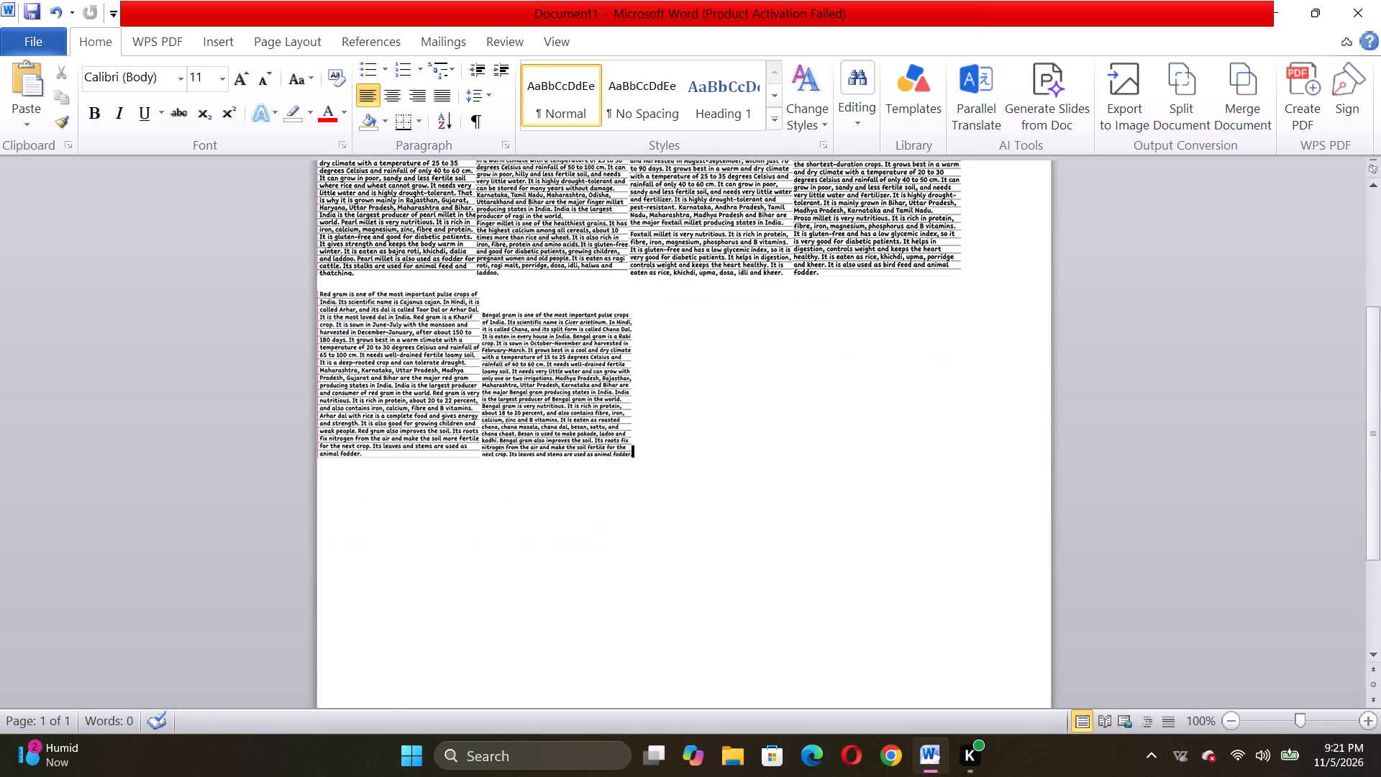
{"action": "left_click", "coordinate": [209, 39]}
{"action": "left_click", "coordinate": [222, 104]}
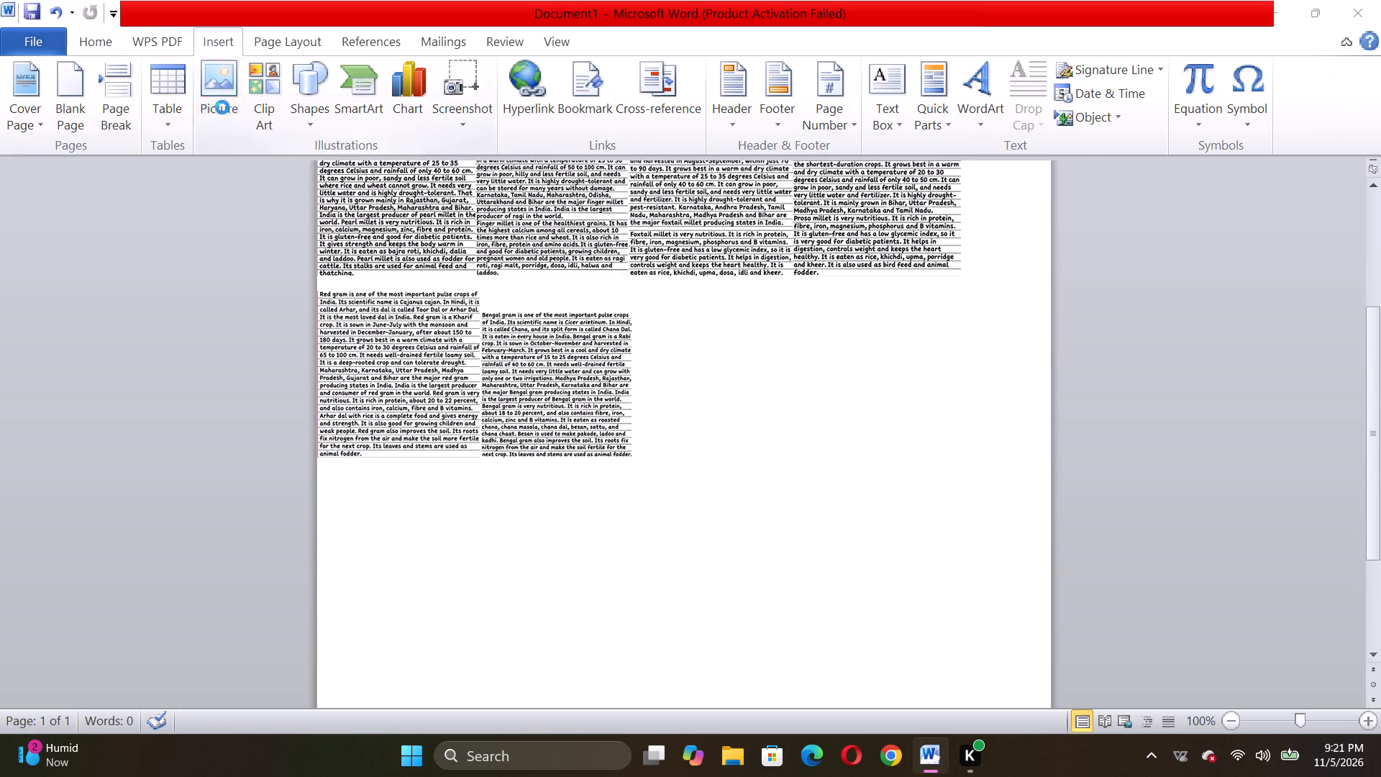
{"action": "scroll", "coordinate": [341, 257], "scroll_direction": "down", "scroll_amount": 2}
{"action": "left_click", "coordinate": [341, 259]}
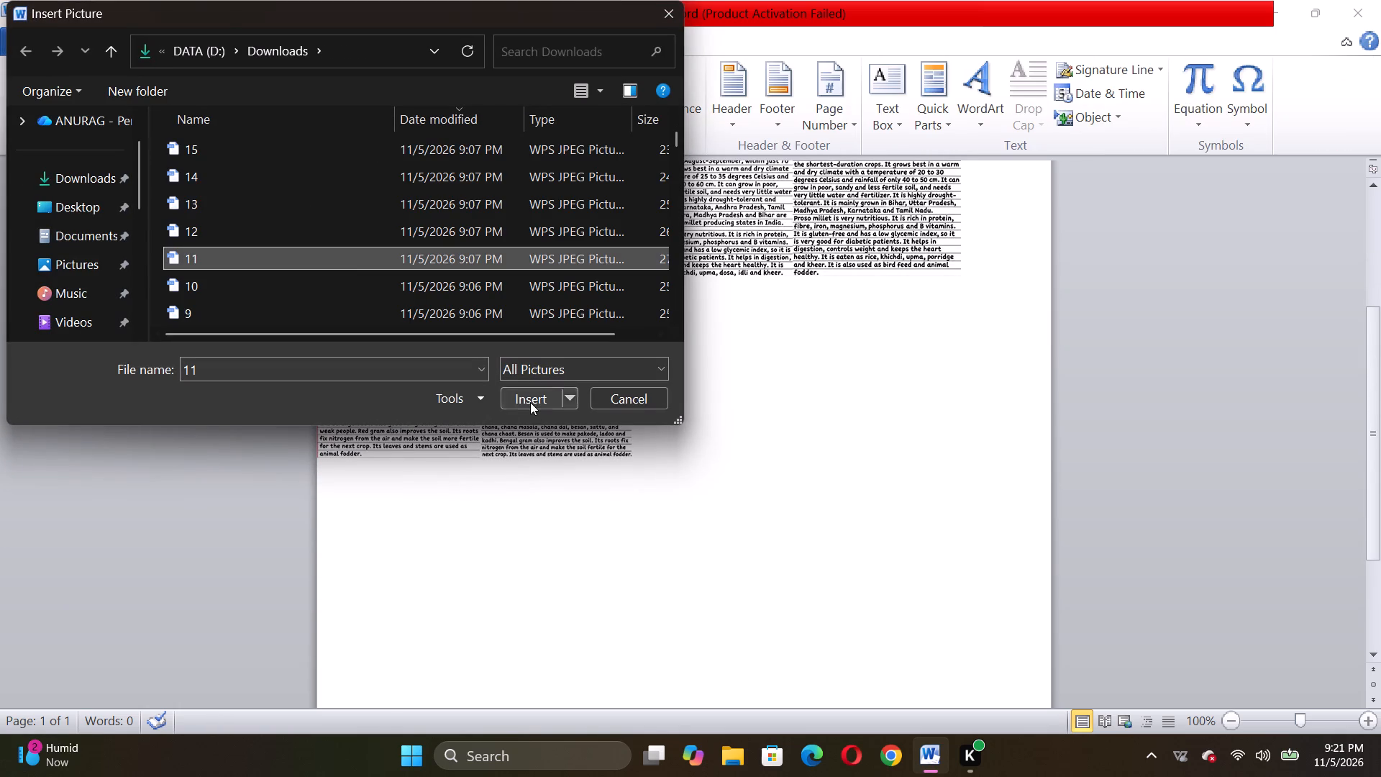
{"action": "left_click", "coordinate": [530, 402]}
Shrink the green gram text picture proportionally to about 1.63" high by 1.56" wide and deselect it.
{"action": "scroll", "coordinate": [706, 444], "scroll_direction": "down", "scroll_amount": 6}
{"action": "scroll", "coordinate": [1005, 541], "scroll_direction": "down", "scroll_amount": 5}
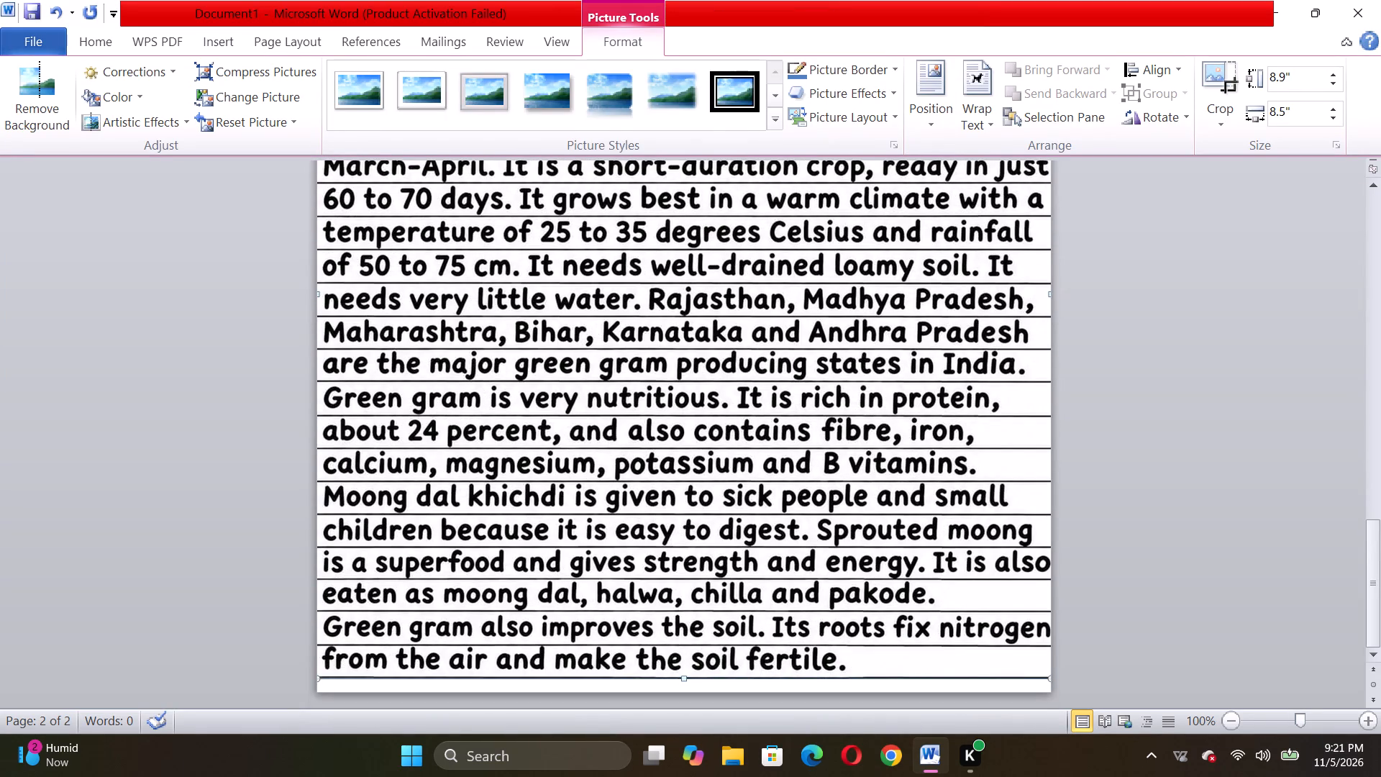
{"action": "left_click_drag", "start_coordinate": [1050, 679], "coordinate": [598, 177]}
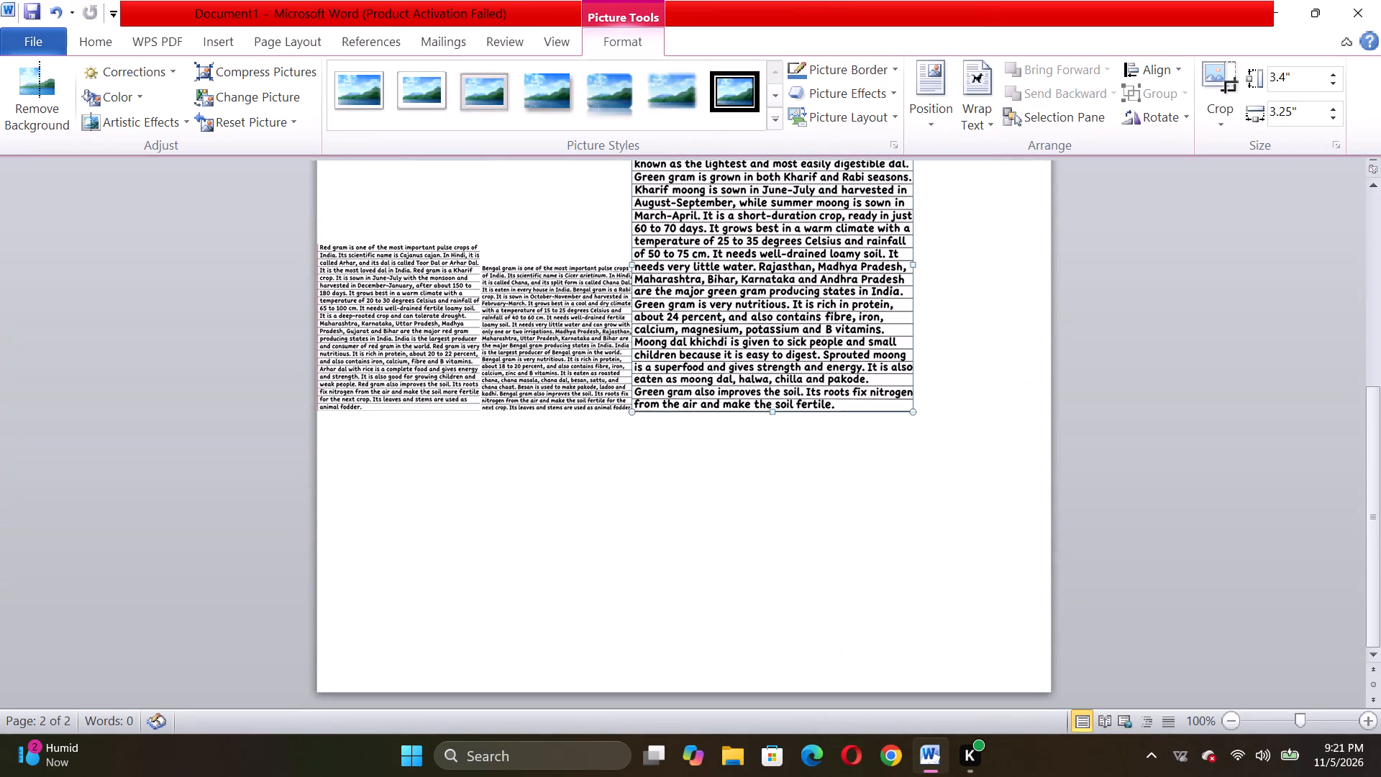
{"action": "left_click_drag", "start_coordinate": [911, 409], "coordinate": [887, 383]}
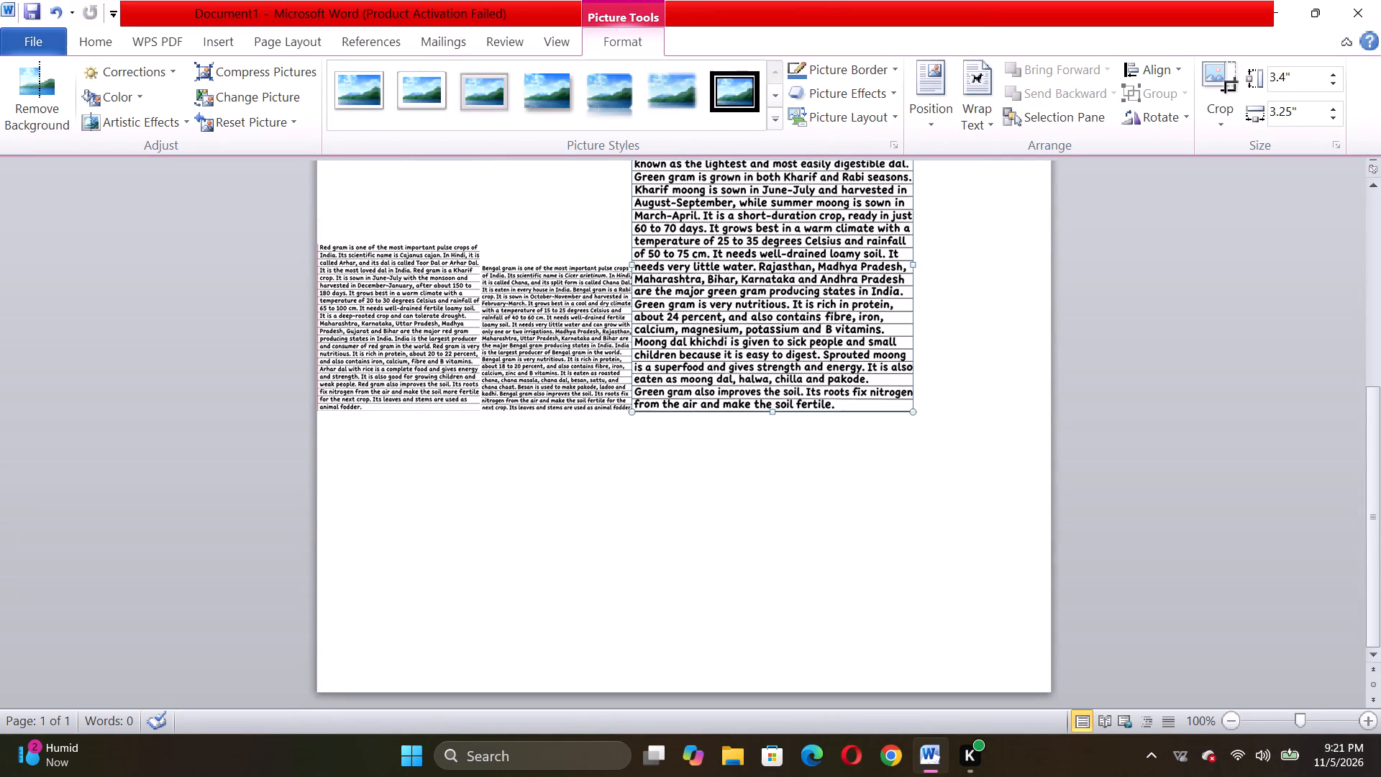
{"action": "left_click_drag", "start_coordinate": [887, 383], "coordinate": [767, 247]}
{"action": "left_click", "coordinate": [812, 251]}
Insert picture 12 from the Downloads folder after the green gram text picture.
{"action": "scroll", "coordinate": [809, 261], "scroll_direction": "up", "scroll_amount": 2}
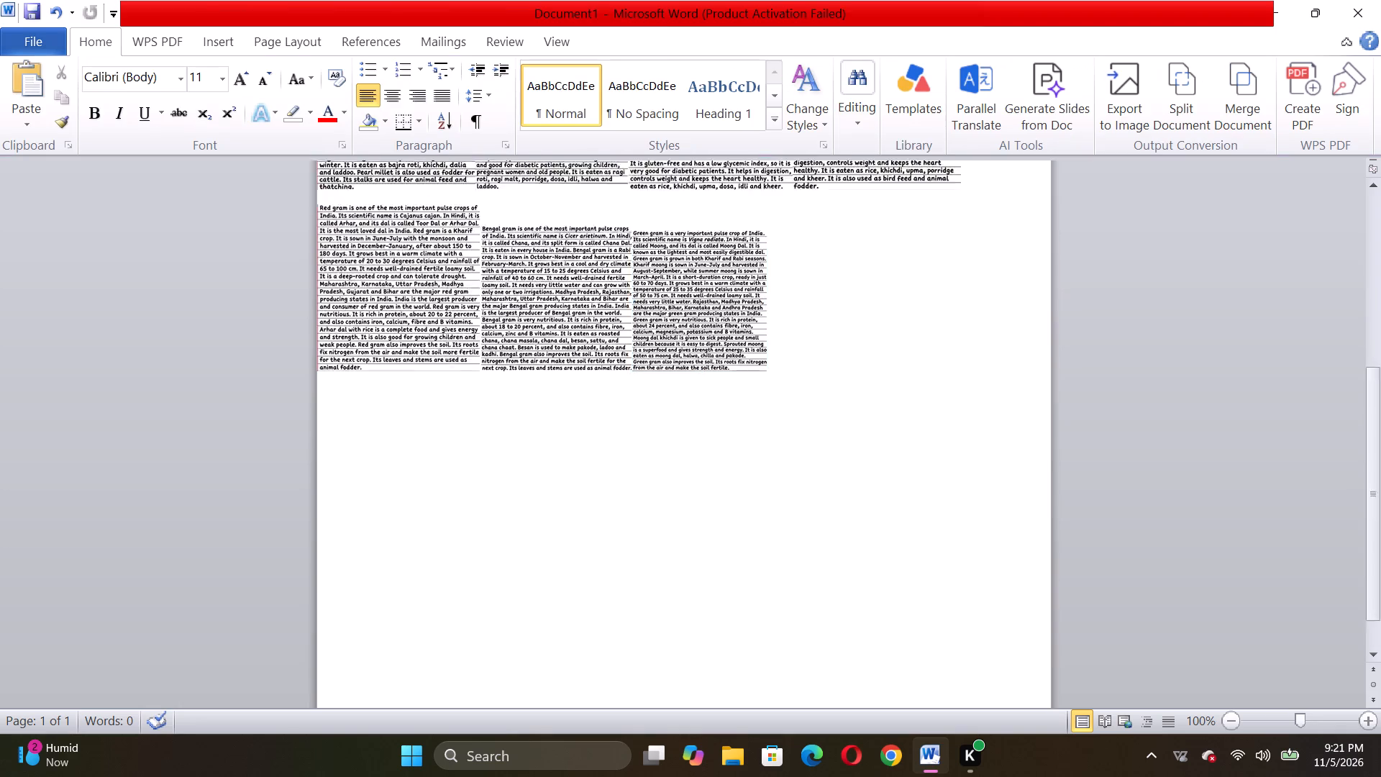
{"action": "scroll", "coordinate": [809, 261], "scroll_direction": "up", "scroll_amount": 2}
{"action": "left_click", "coordinate": [204, 50]}
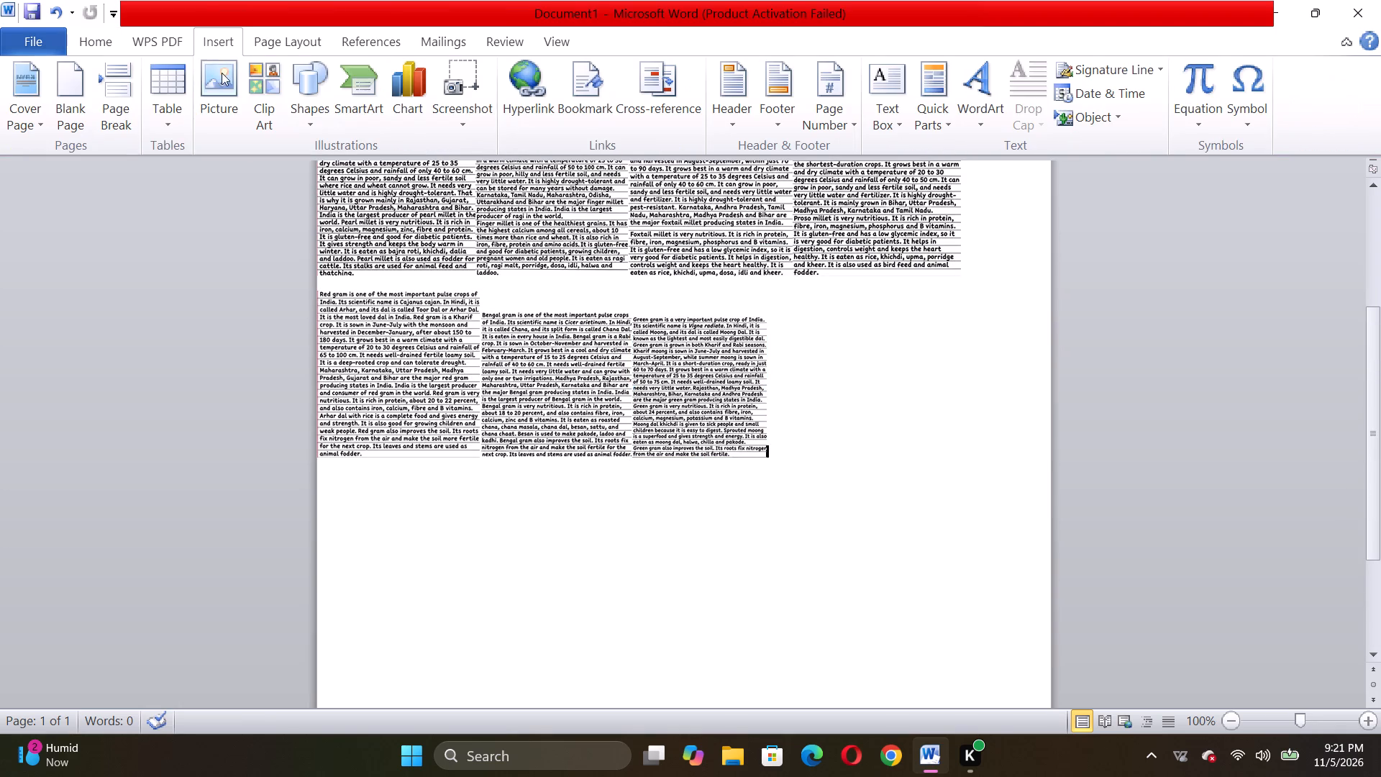
{"action": "left_click", "coordinate": [232, 86]}
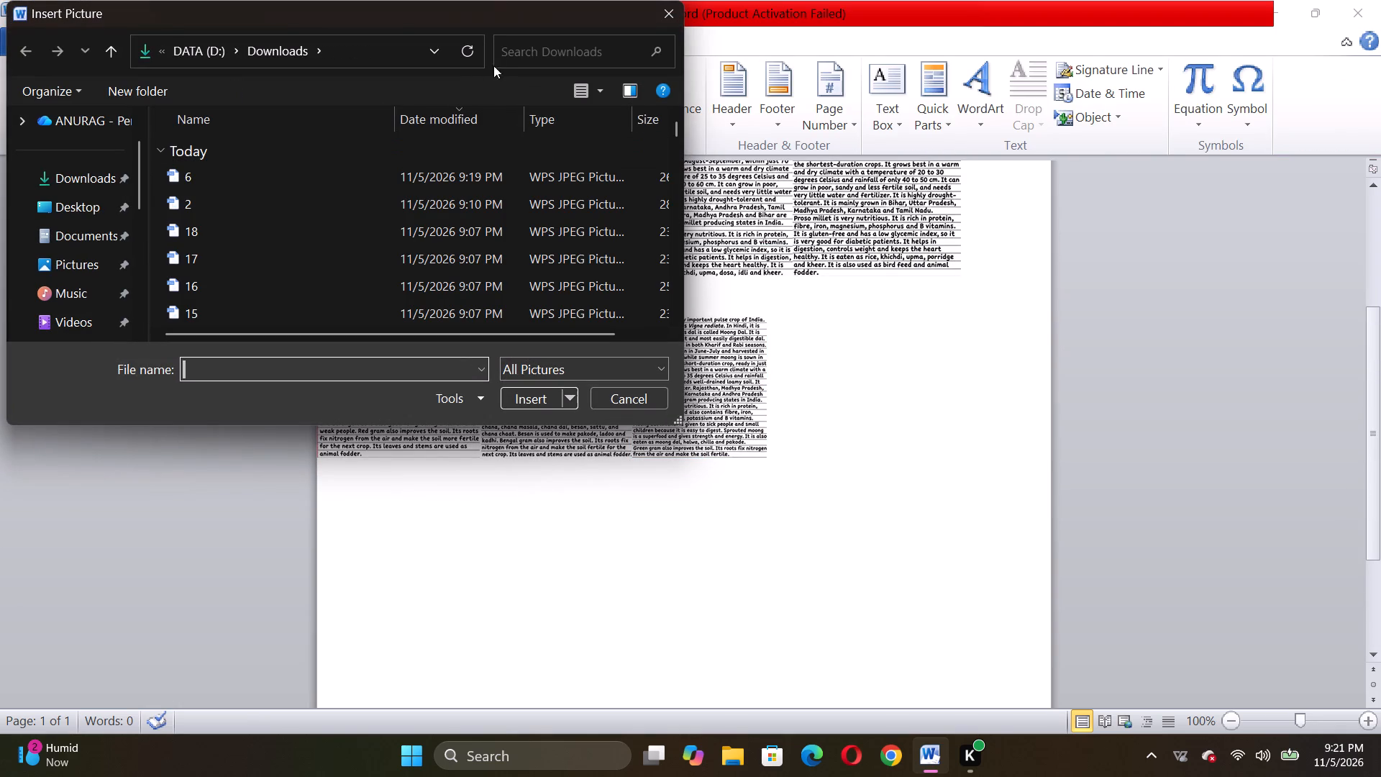
{"action": "scroll", "coordinate": [327, 196], "scroll_direction": "down", "scroll_amount": 1}
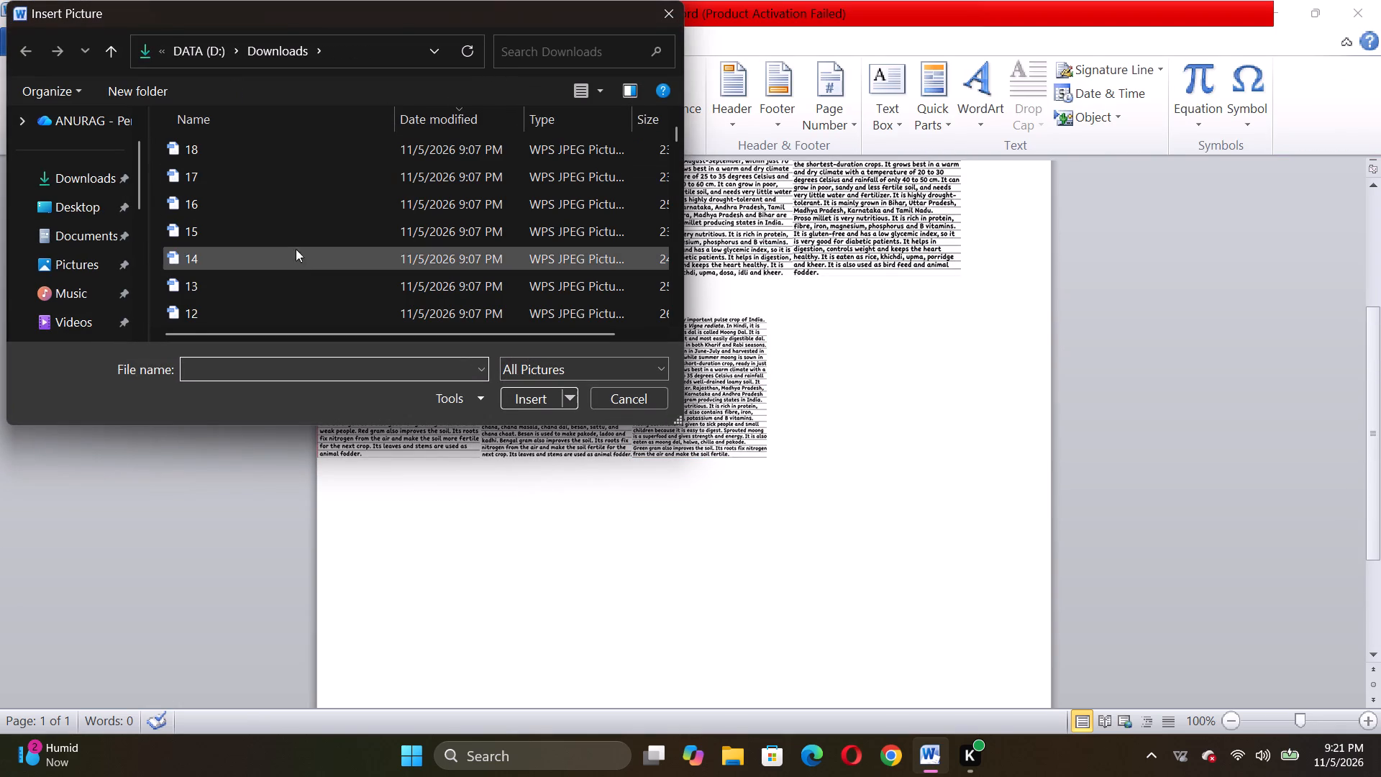
{"action": "left_click", "coordinate": [278, 324]}
{"action": "left_click", "coordinate": [281, 312]}
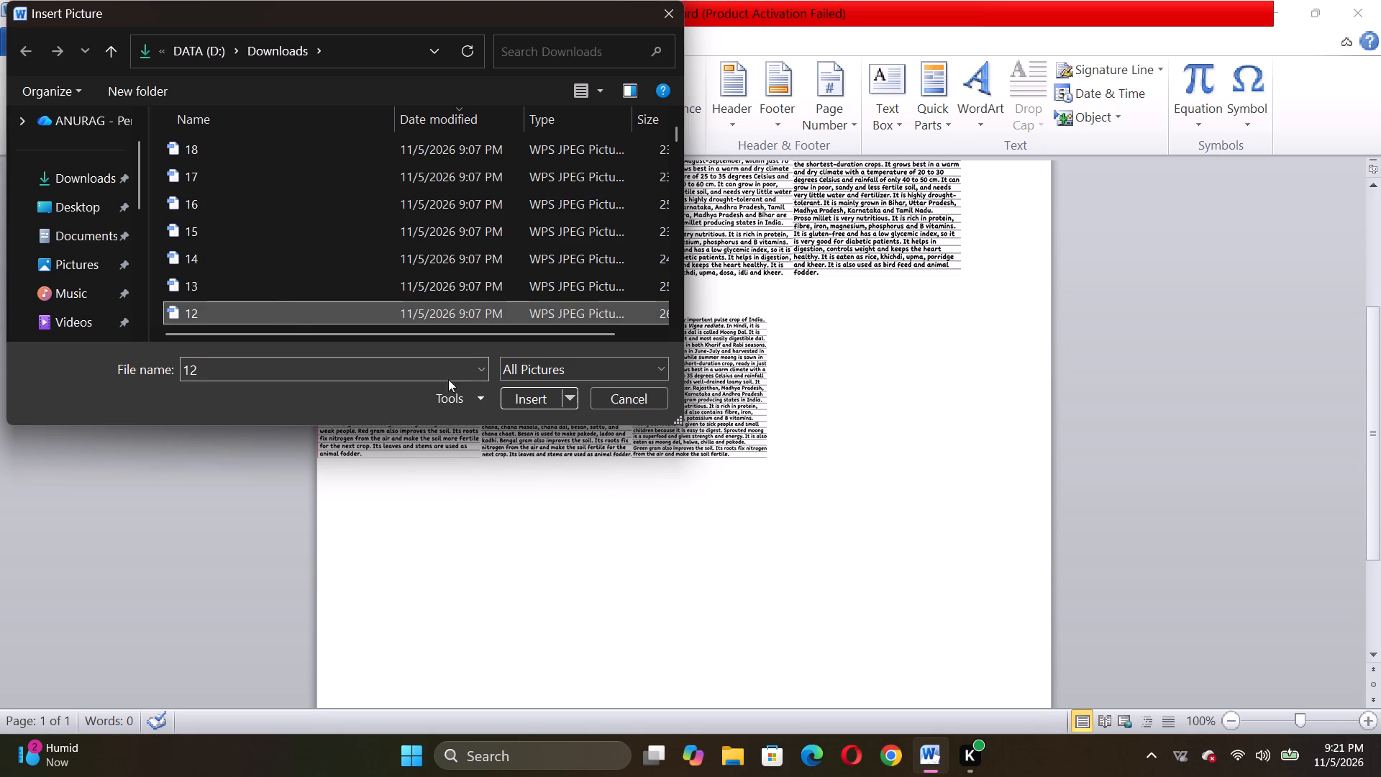
{"action": "left_click", "coordinate": [517, 401]}
Shrink the black gram text picture proportionally to about 1.91" high by 1.81" wide so it fits in the third row.
{"action": "scroll", "coordinate": [637, 393], "scroll_direction": "down", "scroll_amount": 7}
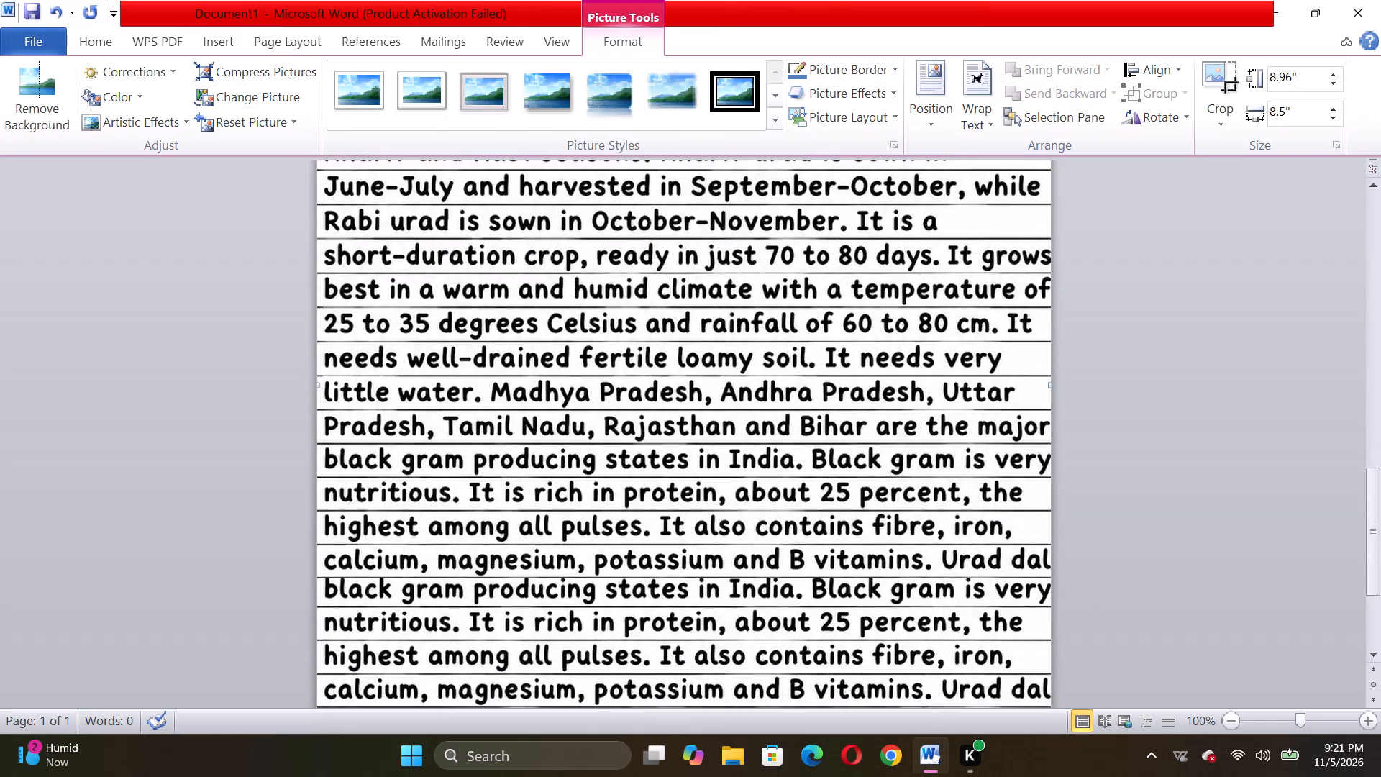
{"action": "scroll", "coordinate": [755, 420], "scroll_direction": "down", "scroll_amount": 6}
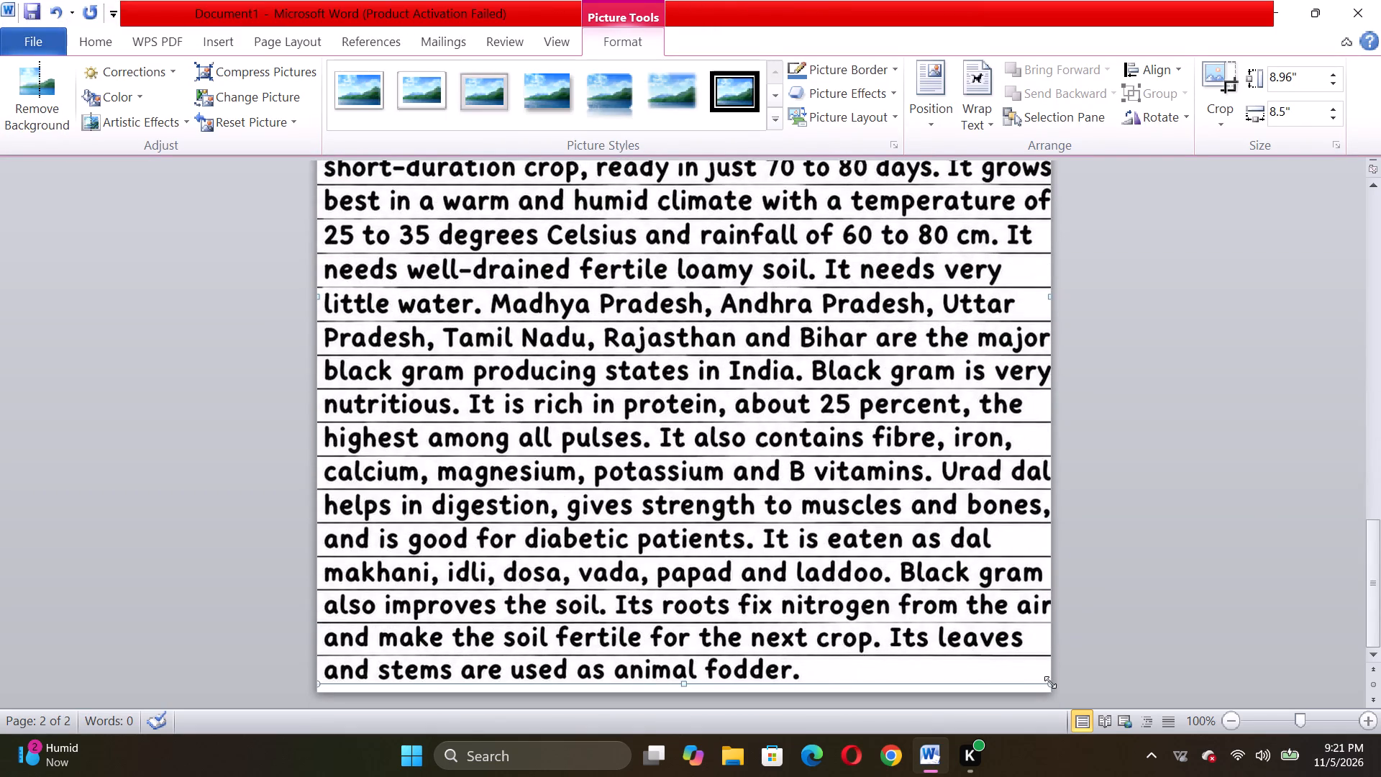
{"action": "left_click_drag", "start_coordinate": [1050, 682], "coordinate": [555, 192]}
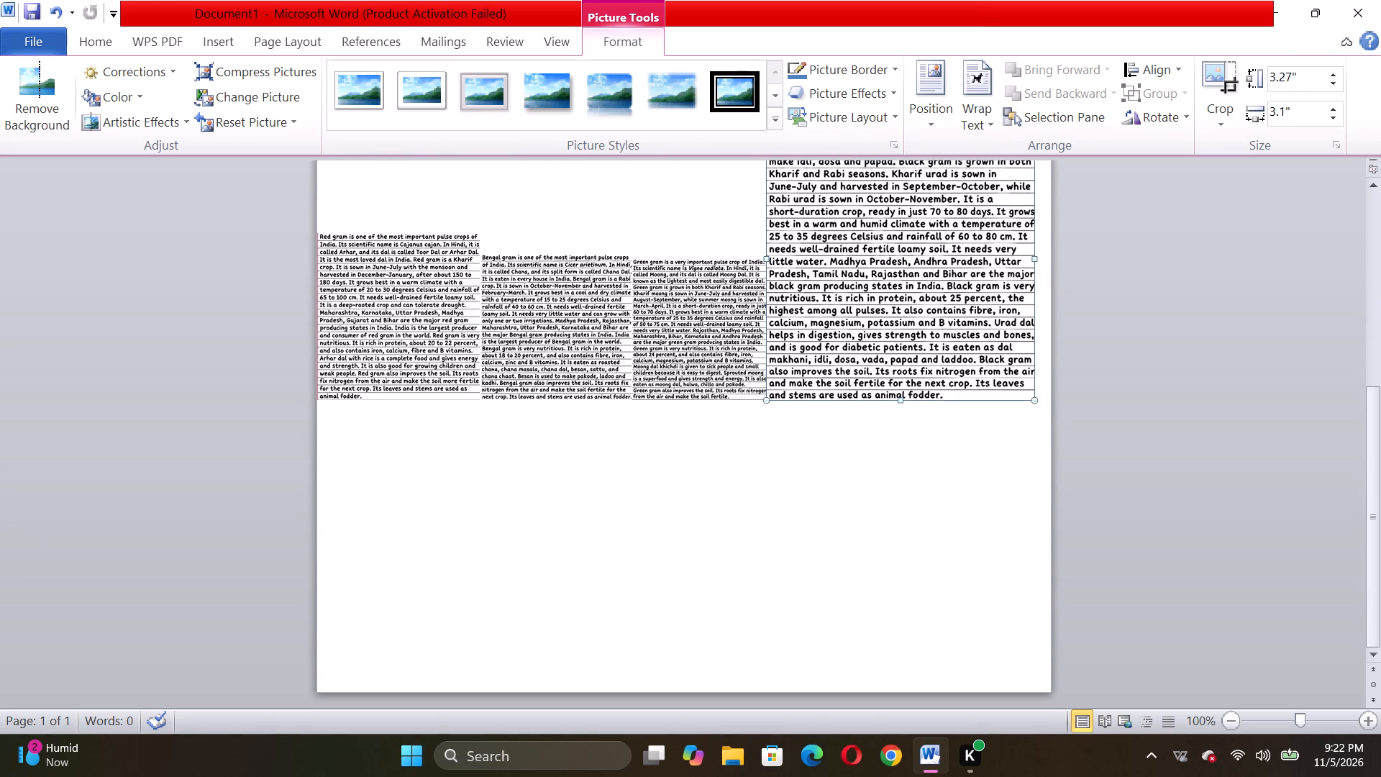
{"action": "left_click", "coordinate": [665, 270]}
{"action": "scroll", "coordinate": [544, 265], "scroll_direction": "up", "scroll_amount": 2}
{"action": "scroll", "coordinate": [775, 336], "scroll_direction": "down", "scroll_amount": 1}
{"action": "left_click", "coordinate": [891, 349]}
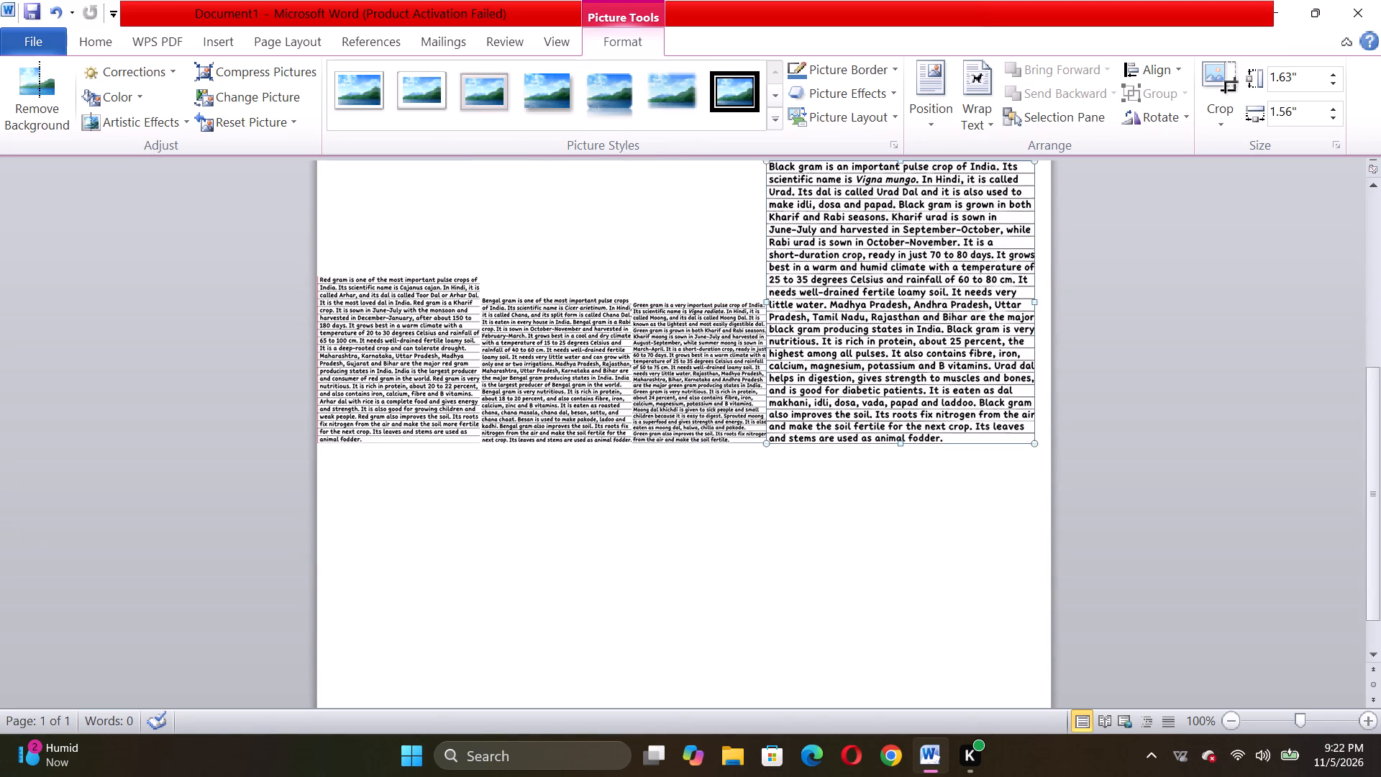
{"action": "left_click_drag", "start_coordinate": [1032, 444], "coordinate": [874, 330]}
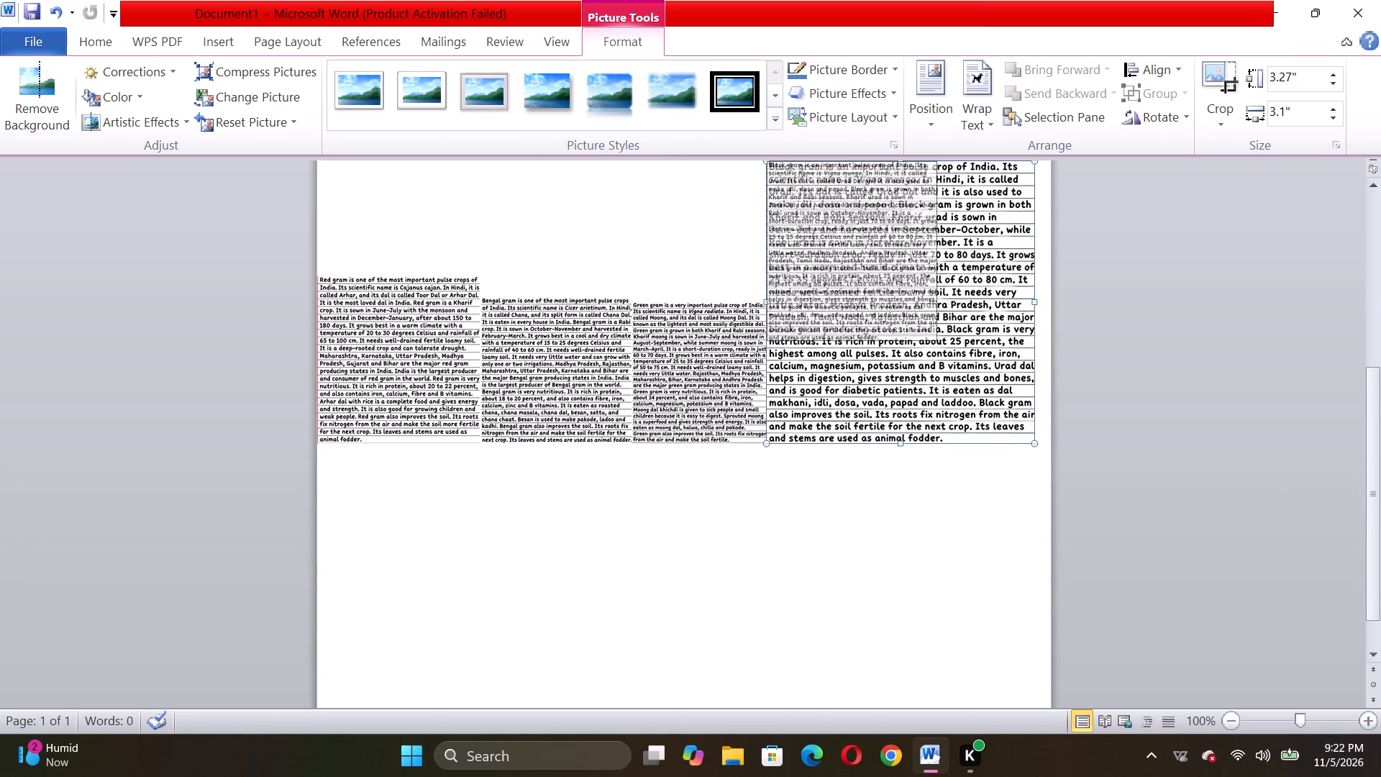
{"action": "left_click_drag", "start_coordinate": [874, 330], "coordinate": [867, 326]}
{"action": "scroll", "coordinate": [950, 307], "scroll_direction": "up", "scroll_amount": 2}
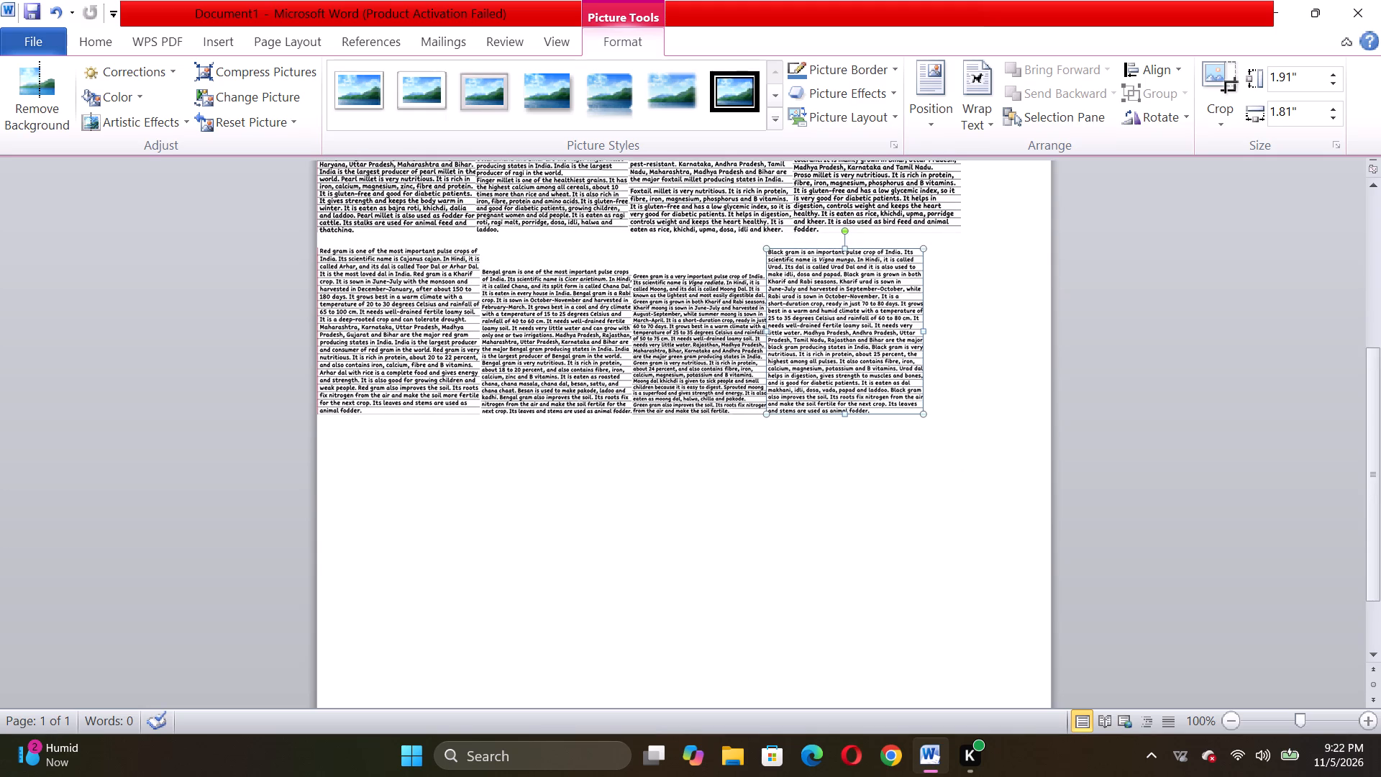
Start a new line after the black gram text picture, below the third row.
{"action": "left_click", "coordinate": [993, 344]}
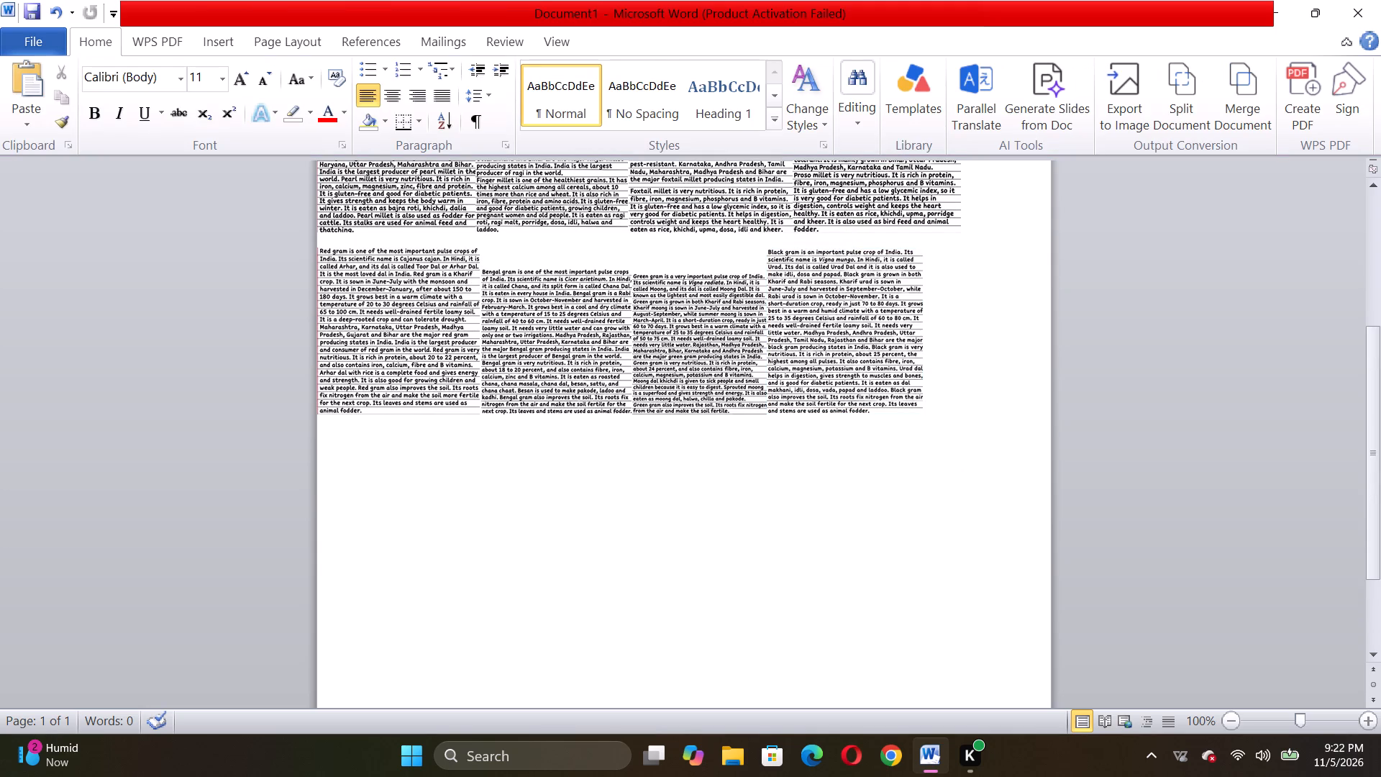
{"action": "key", "text": "Return"}
Insert picture 13 from the Downloads folder on the new line below the third row.
{"action": "left_click", "coordinate": [214, 48]}
{"action": "left_click", "coordinate": [234, 109]}
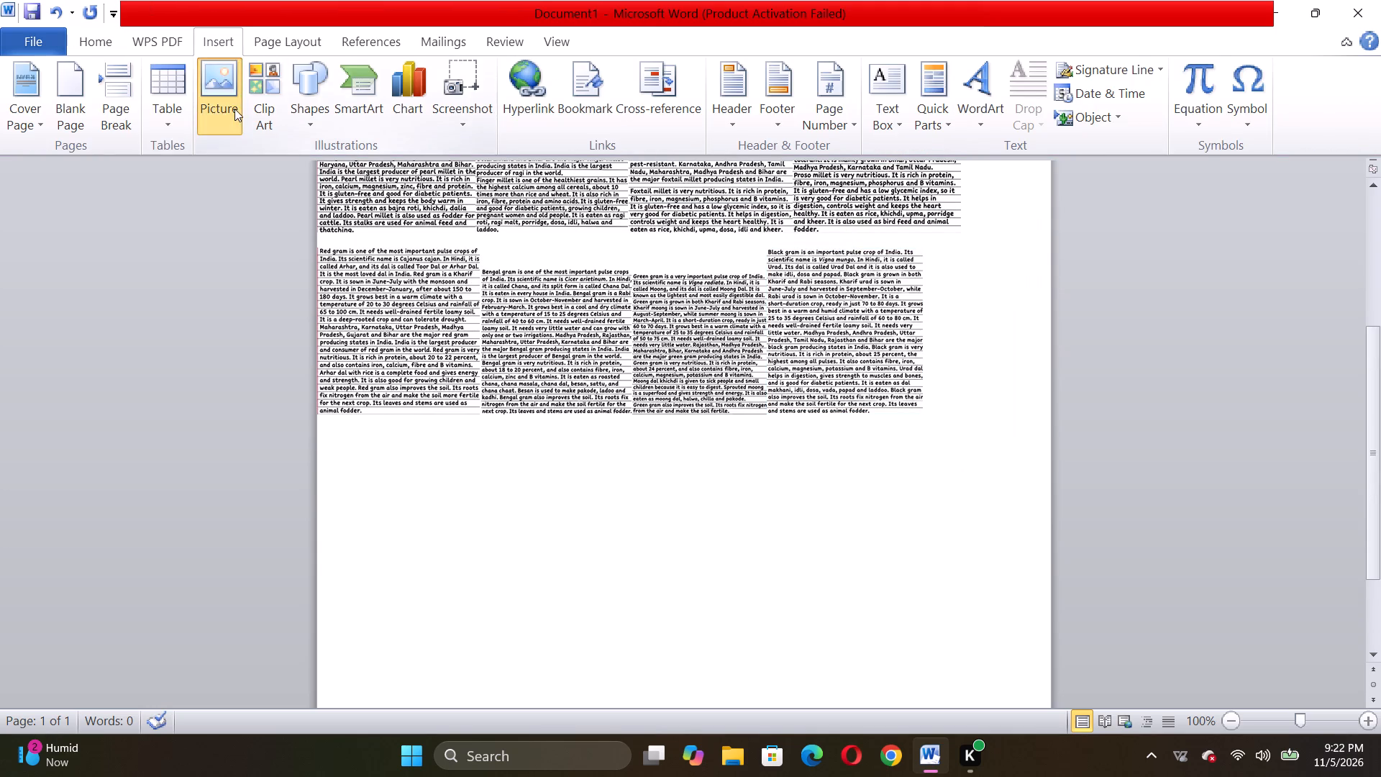
{"action": "scroll", "coordinate": [224, 283], "scroll_direction": "down", "scroll_amount": 1}
{"action": "left_click", "coordinate": [219, 279]}
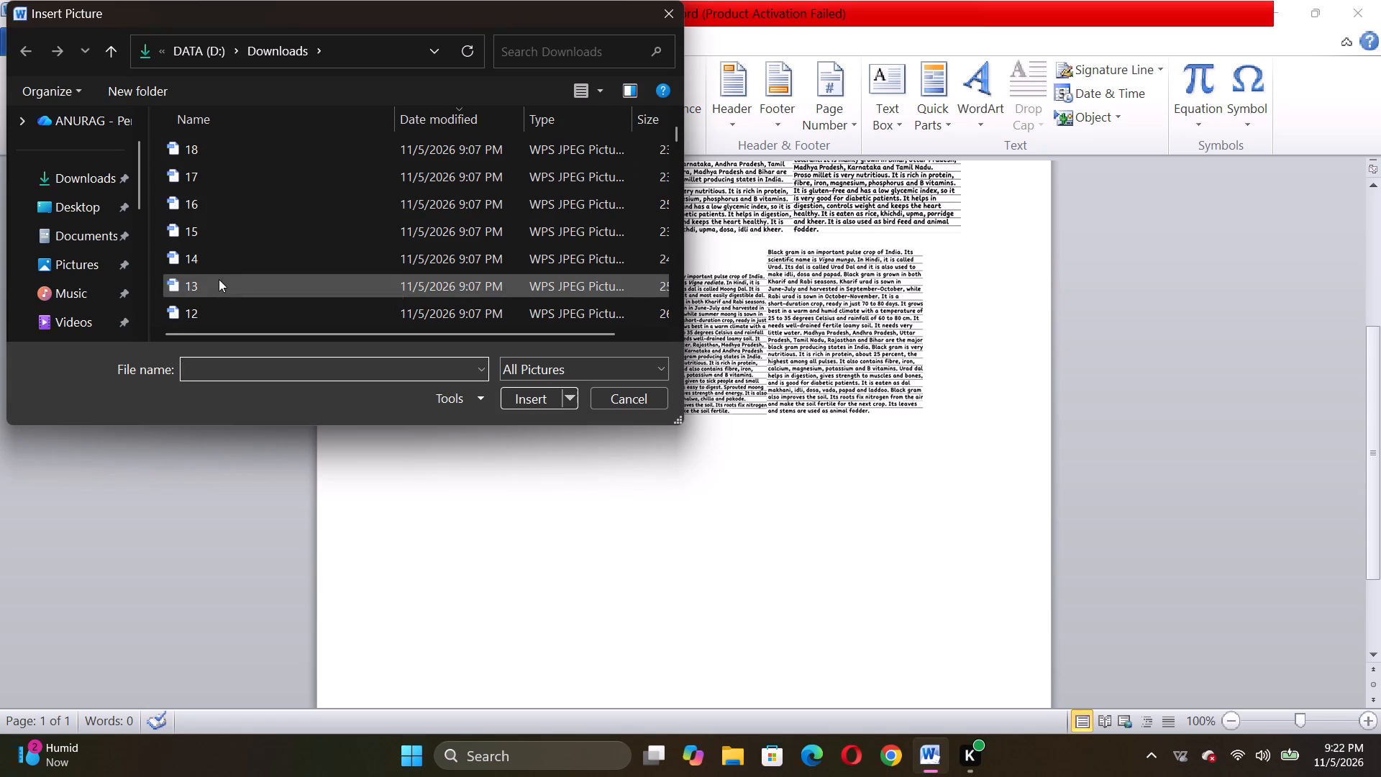
{"action": "left_click", "coordinate": [507, 391]}
Shrink the groundnut text picture proportionally to about 1.78" high by 1.83" wide and deselect it.
{"action": "scroll", "coordinate": [534, 353], "scroll_direction": "down", "scroll_amount": 6}
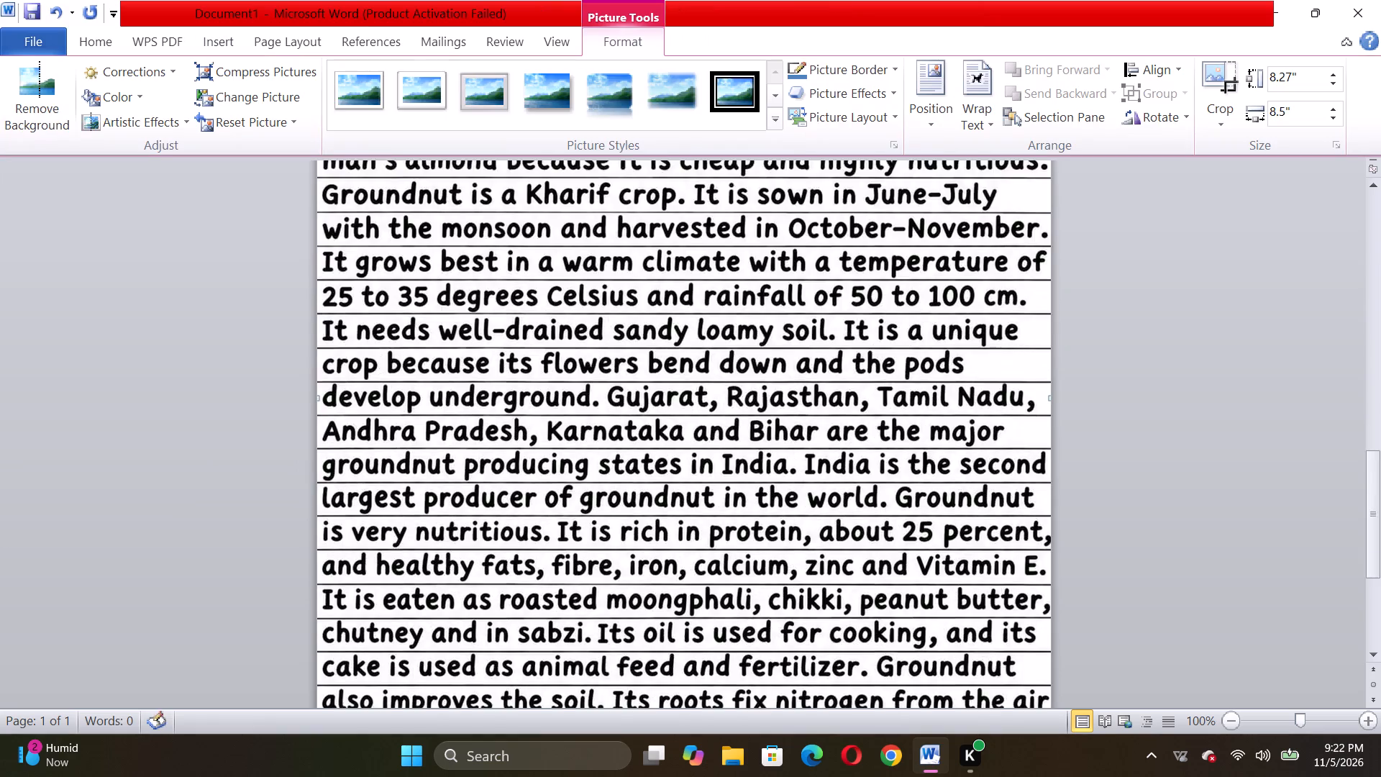
{"action": "scroll", "coordinate": [896, 387], "scroll_direction": "down", "scroll_amount": 6}
{"action": "left_click_drag", "start_coordinate": [1048, 455], "coordinate": [908, 337]}
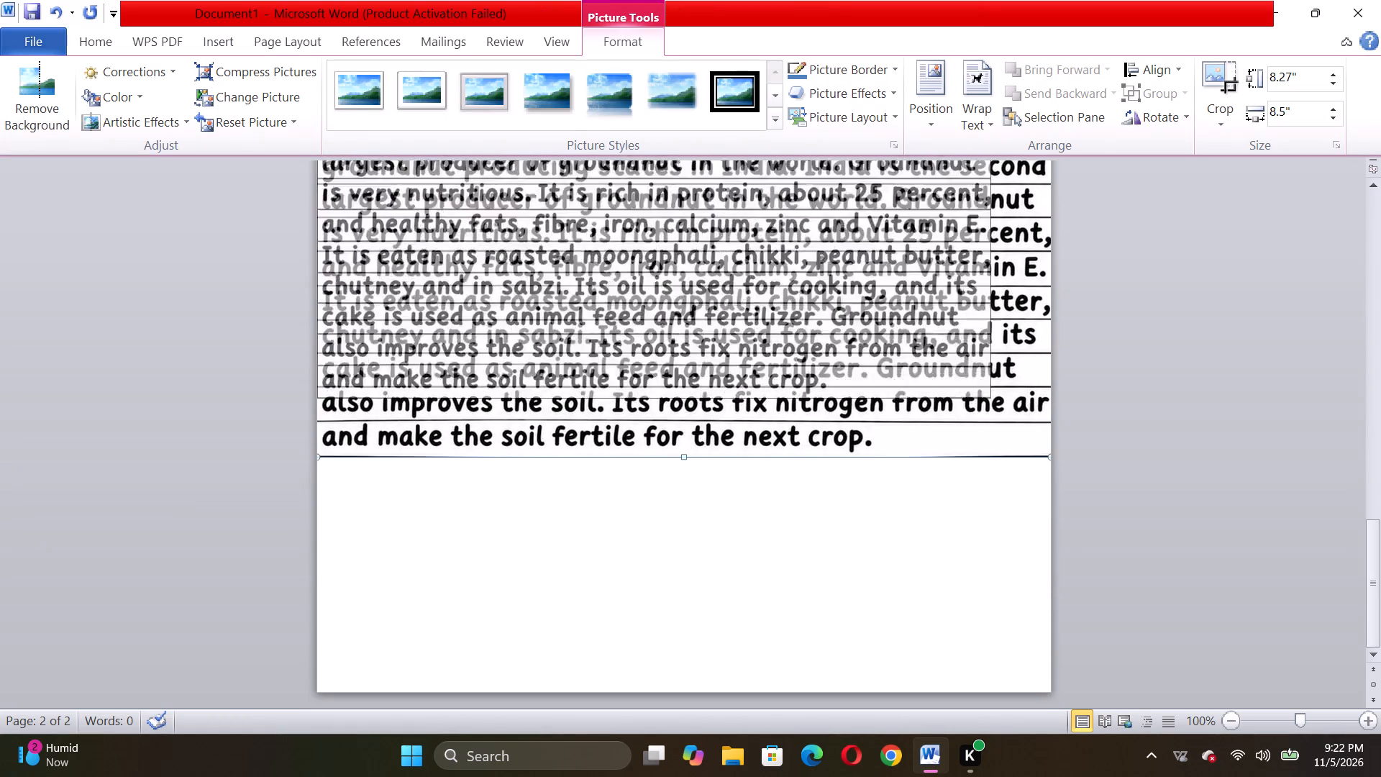
{"action": "left_click_drag", "start_coordinate": [908, 337], "coordinate": [588, 176]}
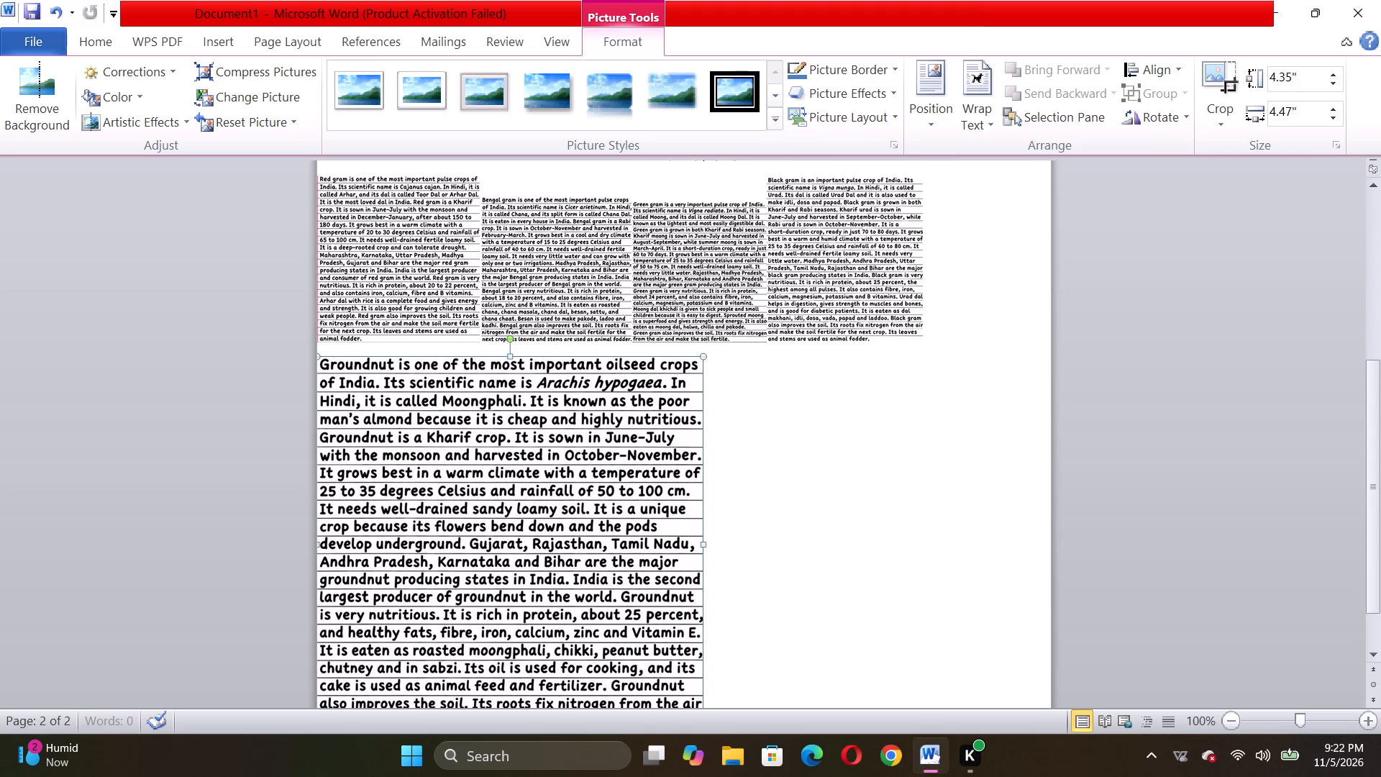
{"action": "scroll", "coordinate": [617, 345], "scroll_direction": "down", "scroll_amount": 4}
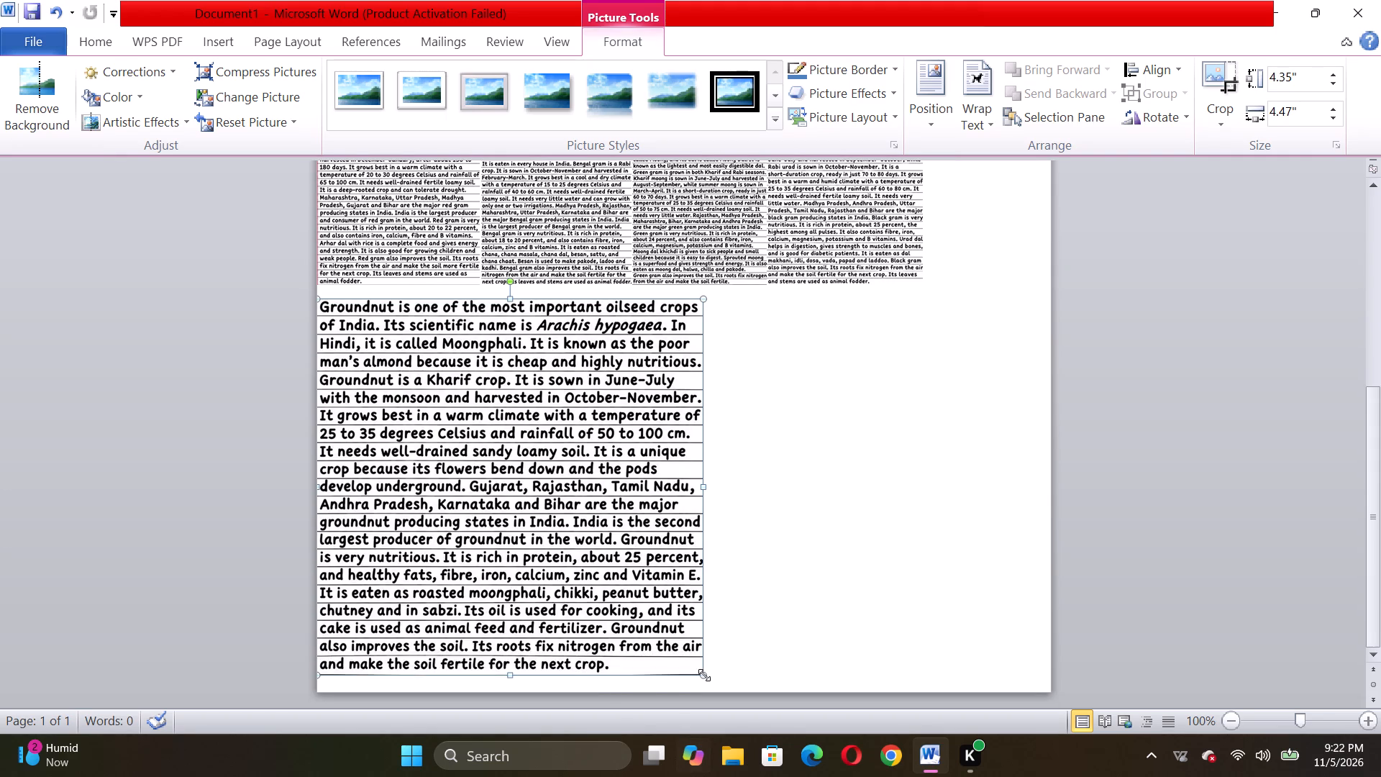
{"action": "left_click_drag", "start_coordinate": [704, 675], "coordinate": [478, 399]}
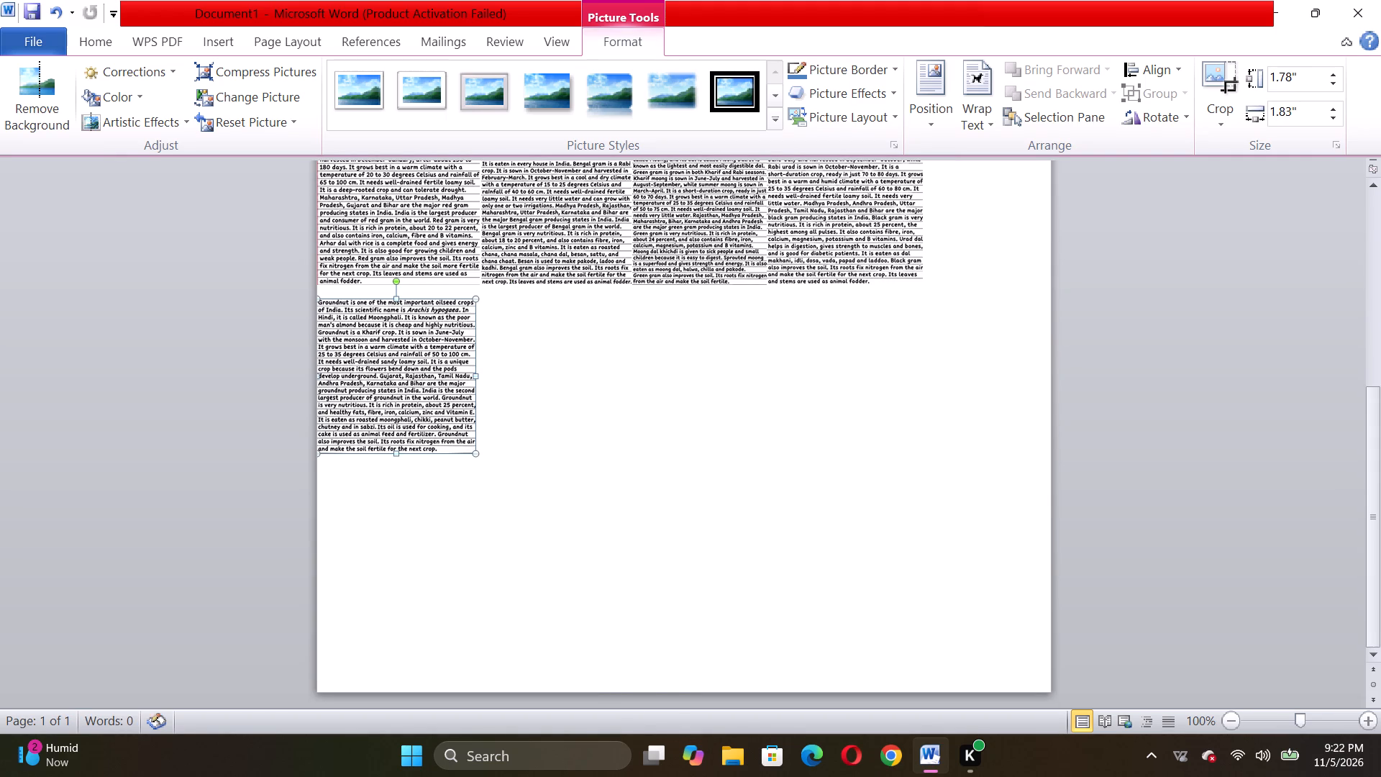
{"action": "left_click", "coordinate": [550, 384]}
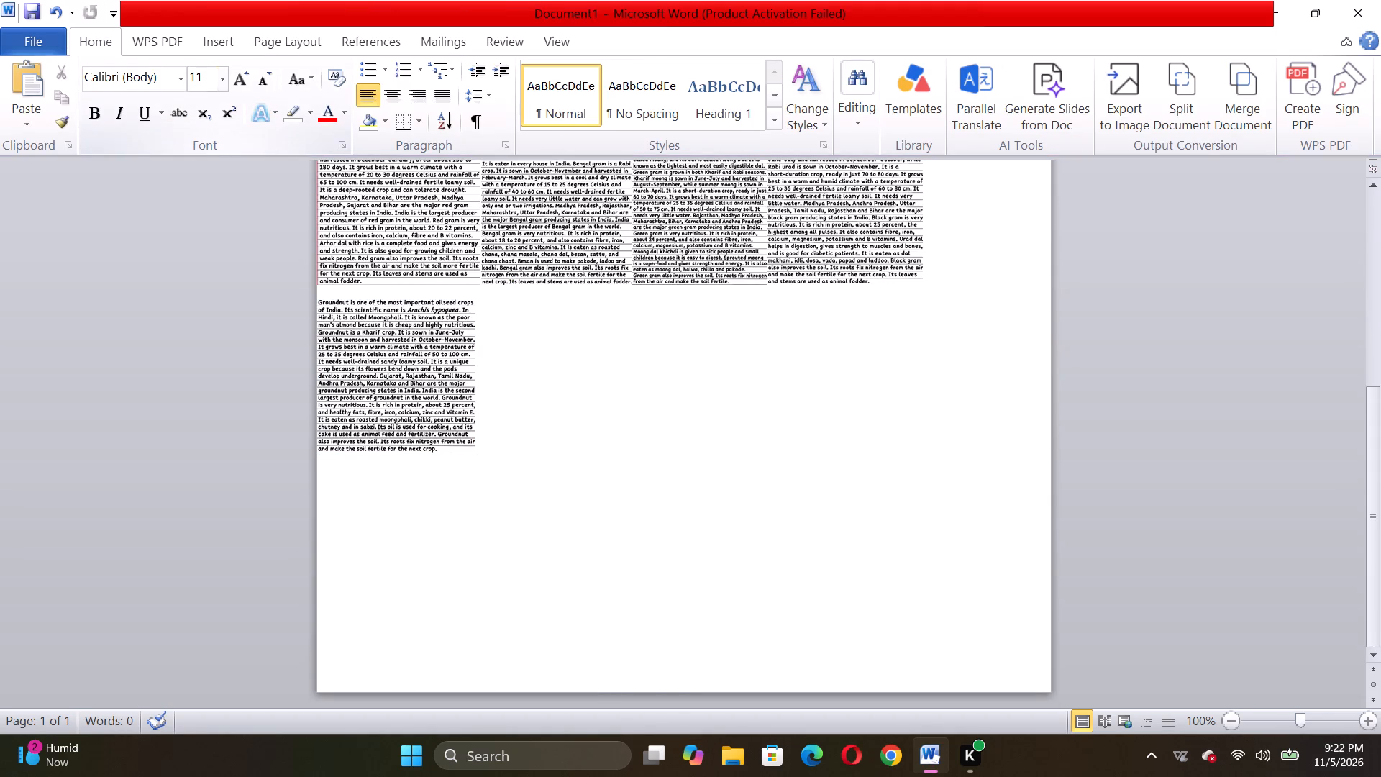
Insert picture 14 from the Downloads folder after the groundnut text picture.
{"action": "left_click", "coordinate": [234, 49]}
{"action": "left_click", "coordinate": [231, 87]}
{"action": "scroll", "coordinate": [257, 212], "scroll_direction": "down", "scroll_amount": 2}
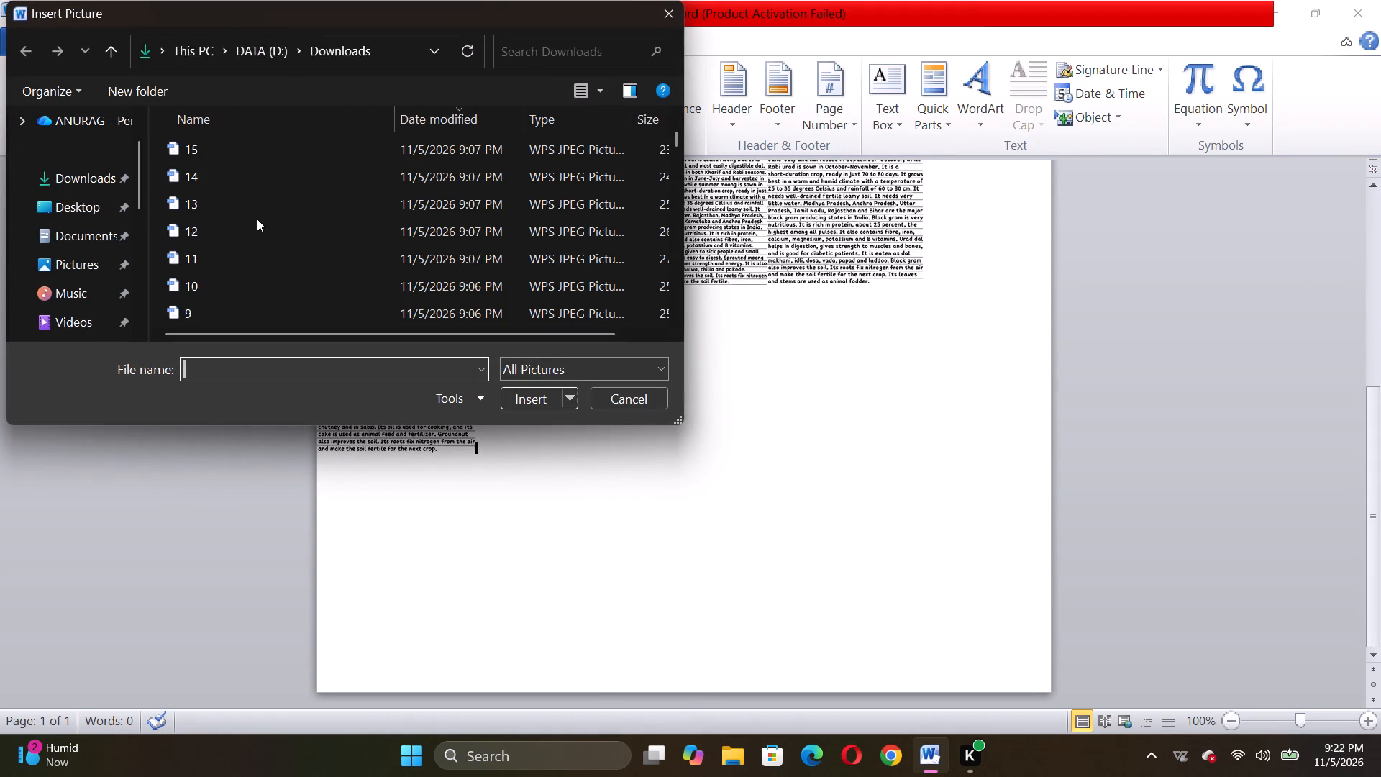
{"action": "scroll", "coordinate": [257, 219], "scroll_direction": "down", "scroll_amount": 1}
{"action": "scroll", "coordinate": [243, 226], "scroll_direction": "up", "scroll_amount": 1}
{"action": "left_click", "coordinate": [263, 168]}
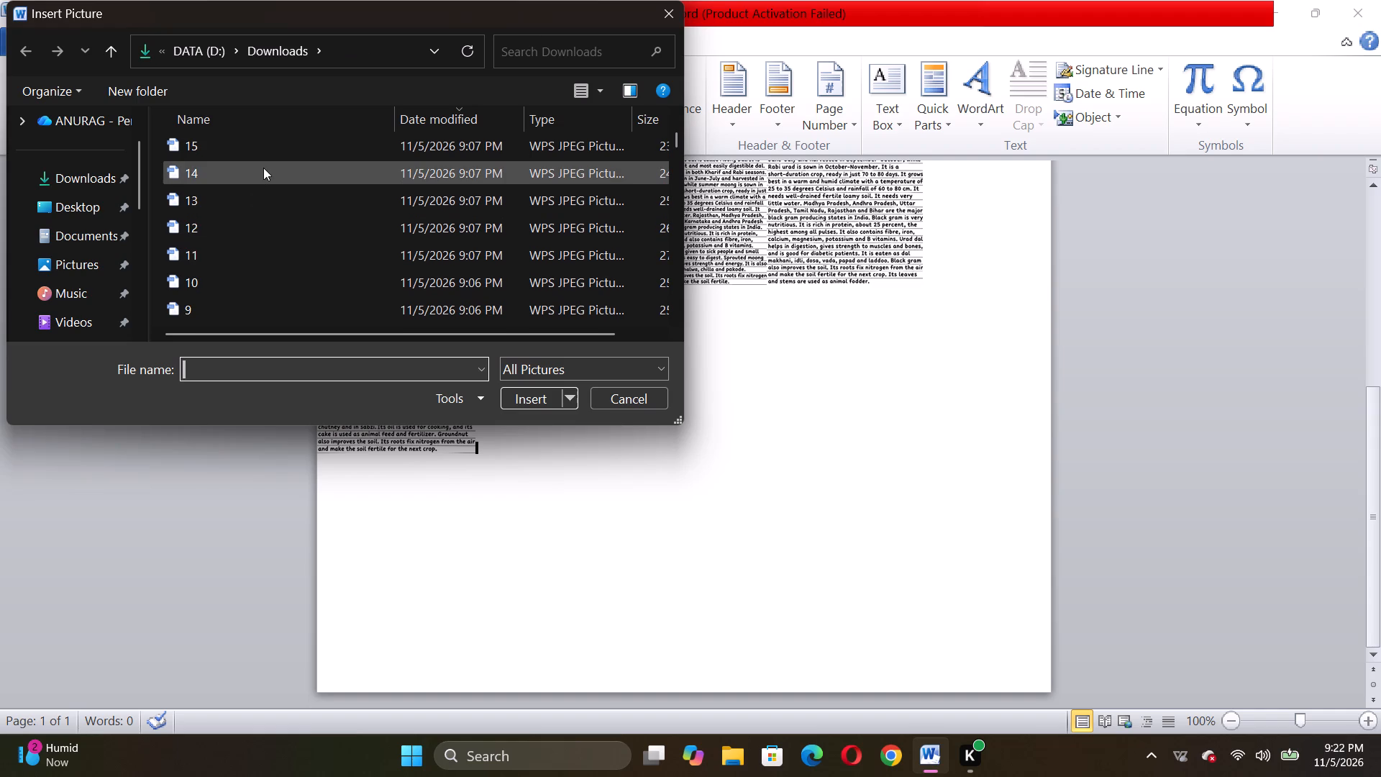
{"action": "left_click", "coordinate": [527, 412]}
{"action": "left_click", "coordinate": [527, 406]}
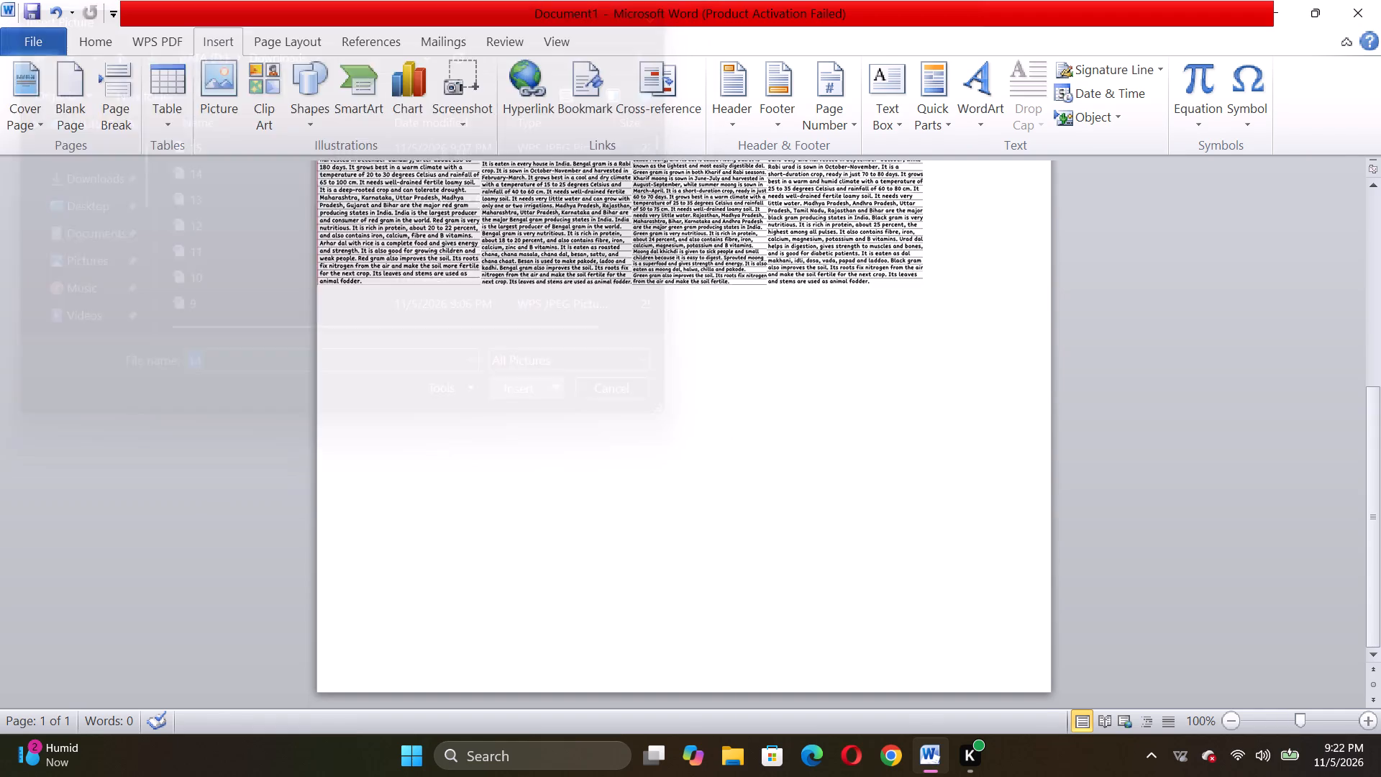
Shrink the mustard text picture proportionally to about 1.33" high by 1.4" wide and deselect it.
{"action": "scroll", "coordinate": [531, 402], "scroll_direction": "down", "scroll_amount": 6}
{"action": "scroll", "coordinate": [789, 458], "scroll_direction": "down", "scroll_amount": 7}
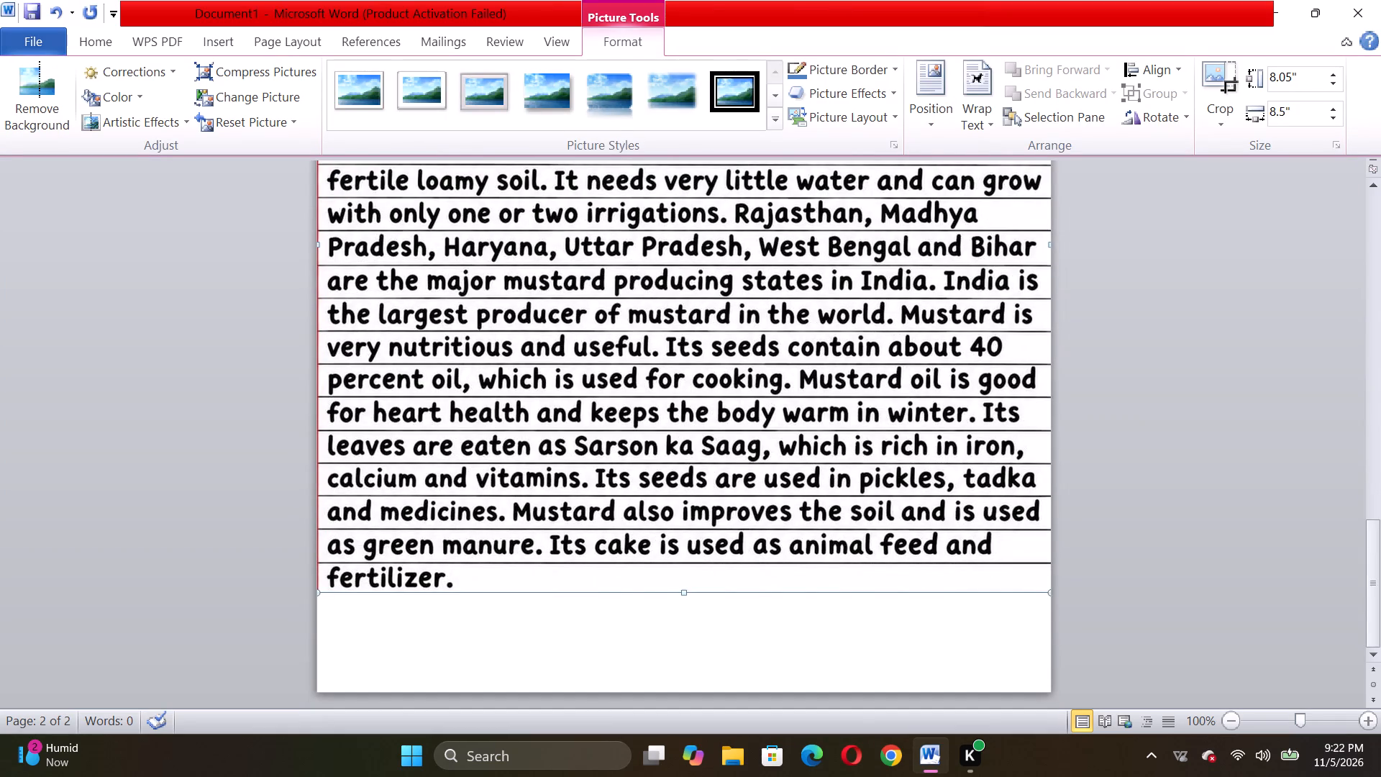
{"action": "left_click_drag", "start_coordinate": [1048, 596], "coordinate": [640, 232]}
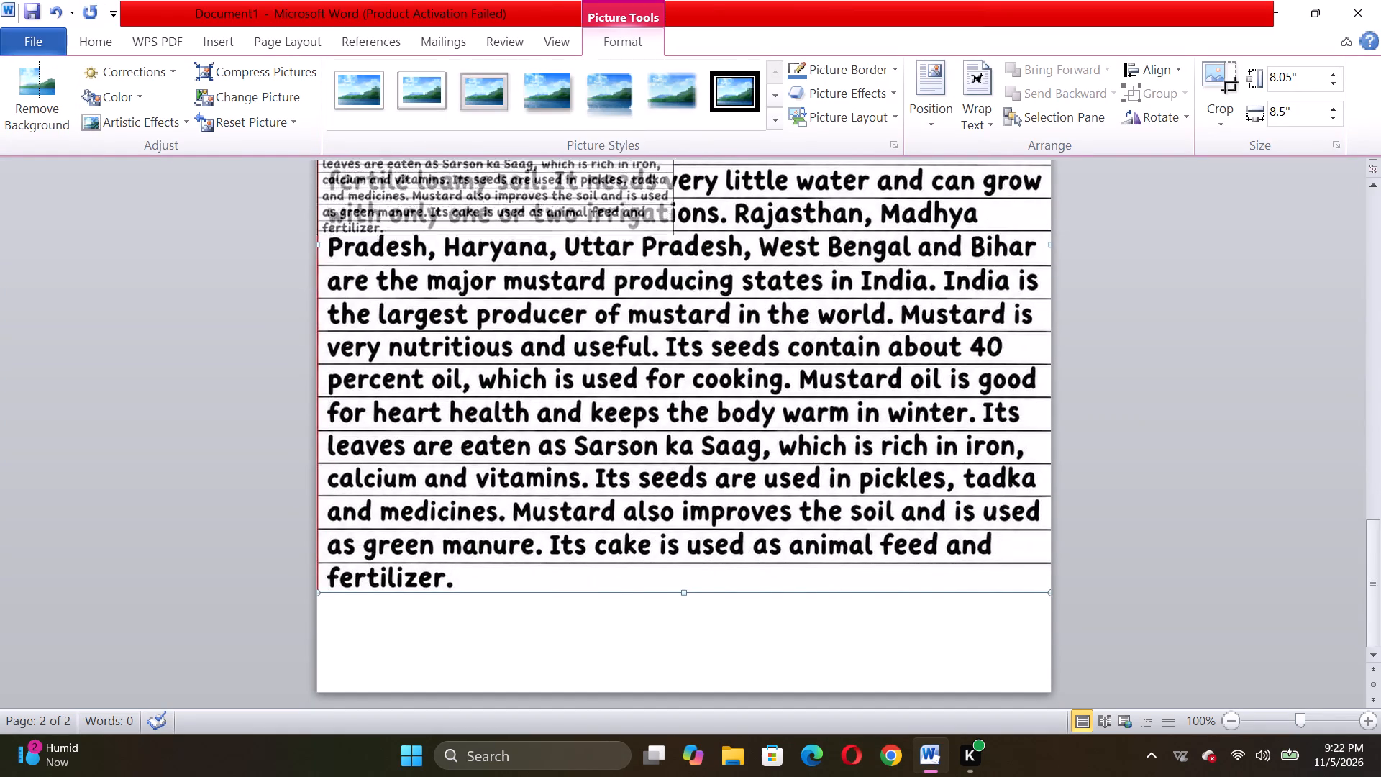
{"action": "left_click_drag", "start_coordinate": [640, 232], "coordinate": [588, 190]}
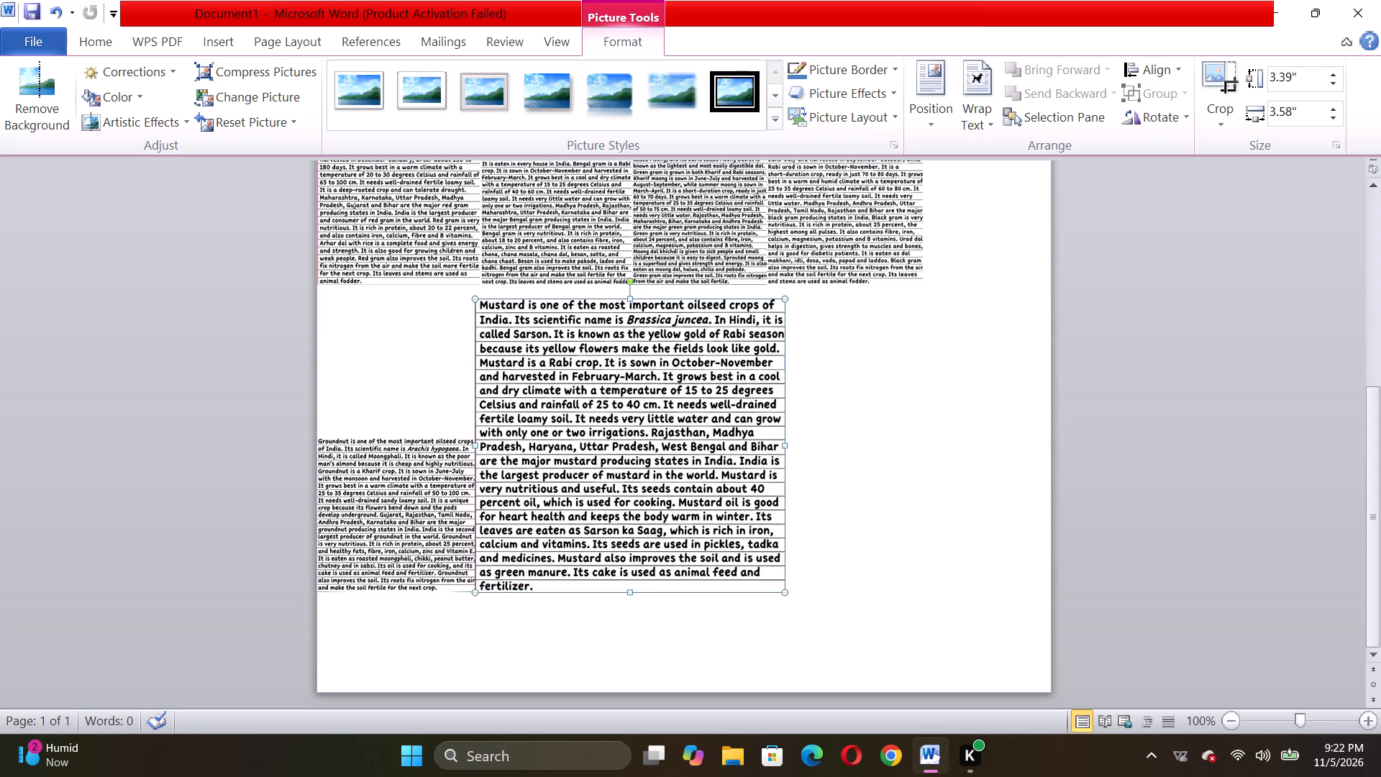
{"action": "left_click_drag", "start_coordinate": [786, 593], "coordinate": [596, 392]}
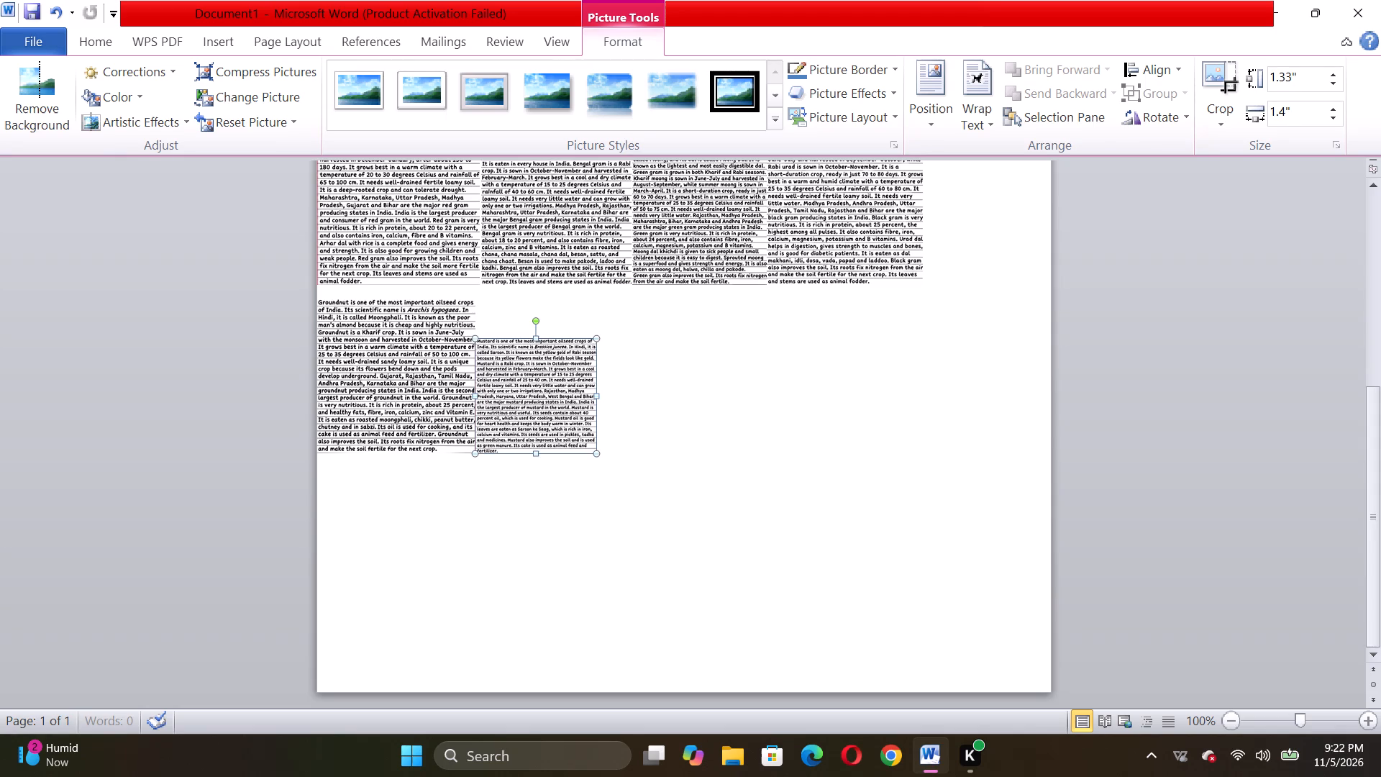
{"action": "left_click", "coordinate": [654, 394]}
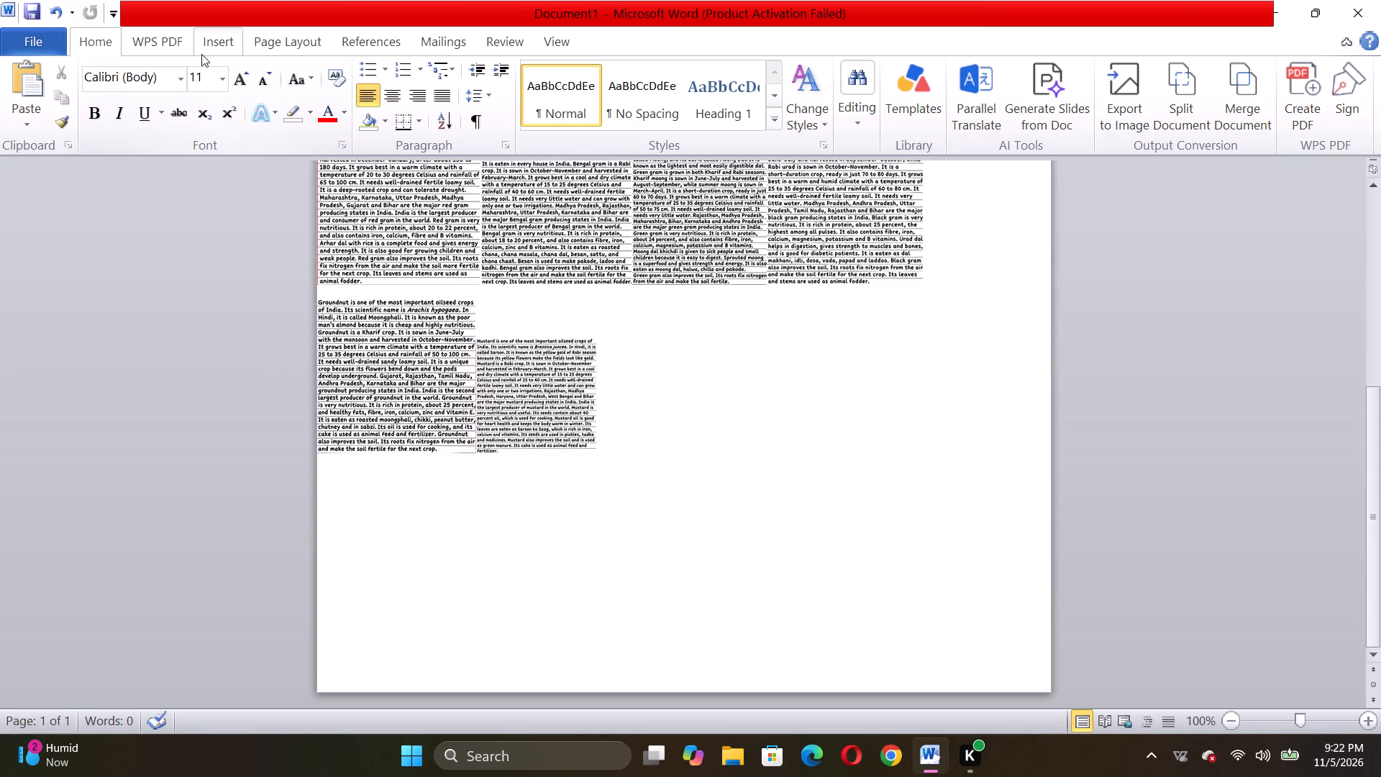
Enlarge the mustard text picture proportionally to match the groundnut text picture's height, and deselect it.
{"action": "left_click", "coordinate": [534, 393]}
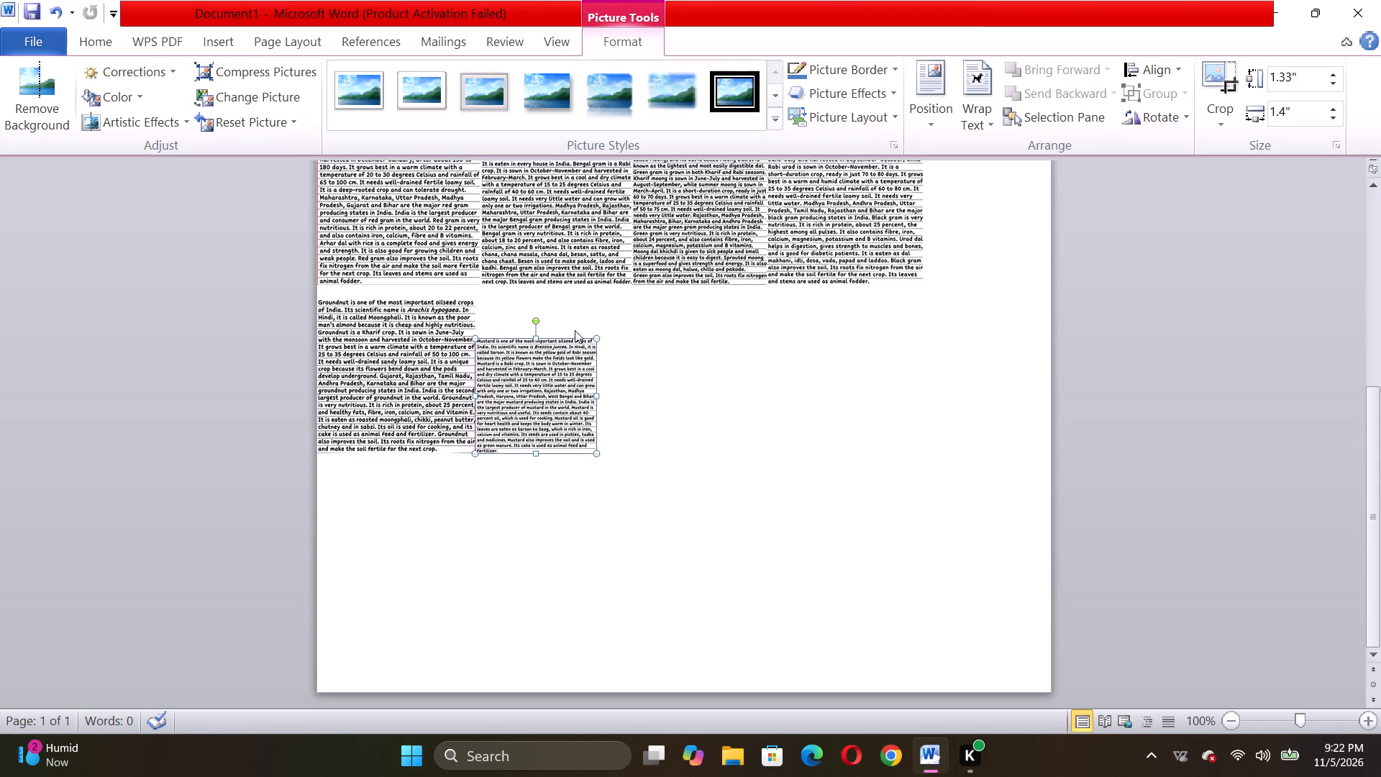
{"action": "left_click_drag", "start_coordinate": [593, 339], "coordinate": [601, 306]}
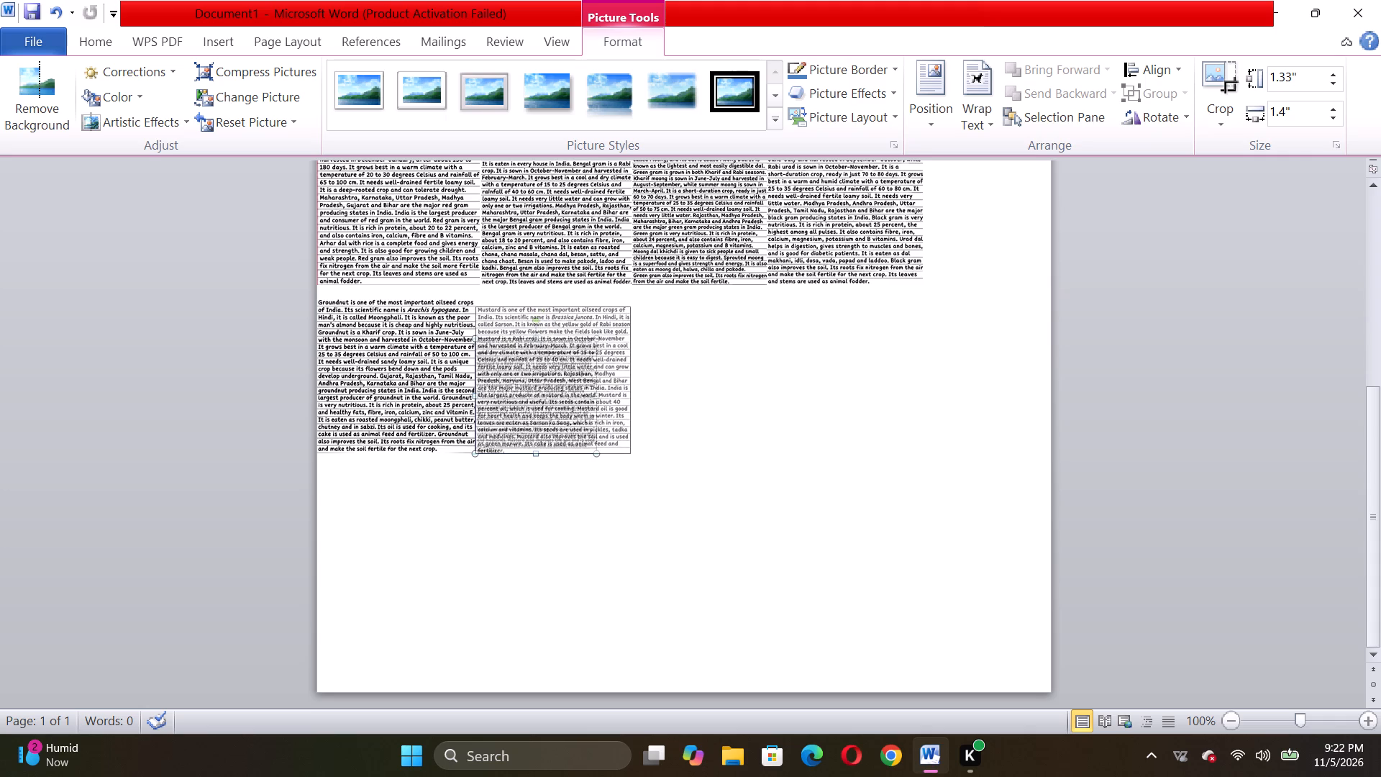
{"action": "left_click_drag", "start_coordinate": [601, 306], "coordinate": [603, 301]}
{"action": "left_click", "coordinate": [751, 388]}
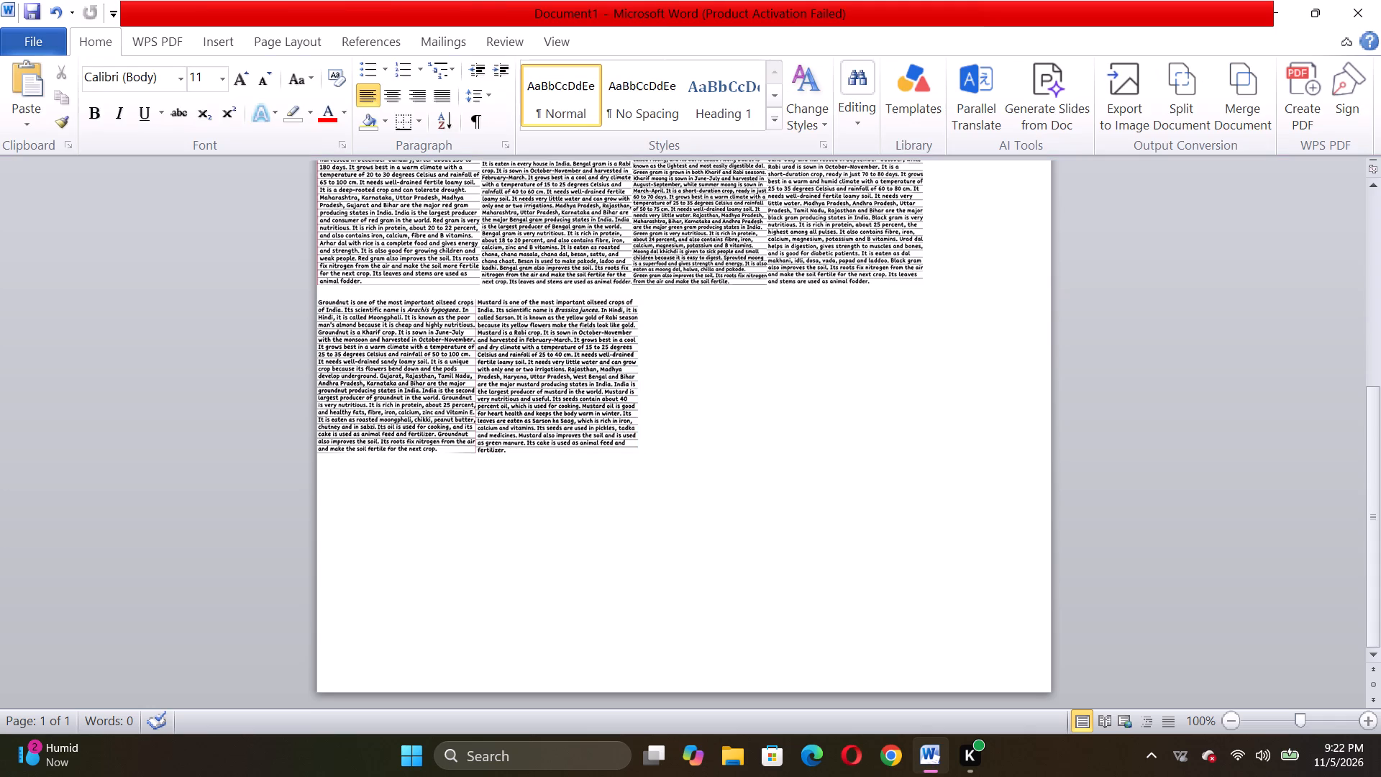
Insert picture 15 from the Downloads folder after the mustard text picture in the fourth row.
{"action": "scroll", "coordinate": [716, 371], "scroll_direction": "up", "scroll_amount": 3}
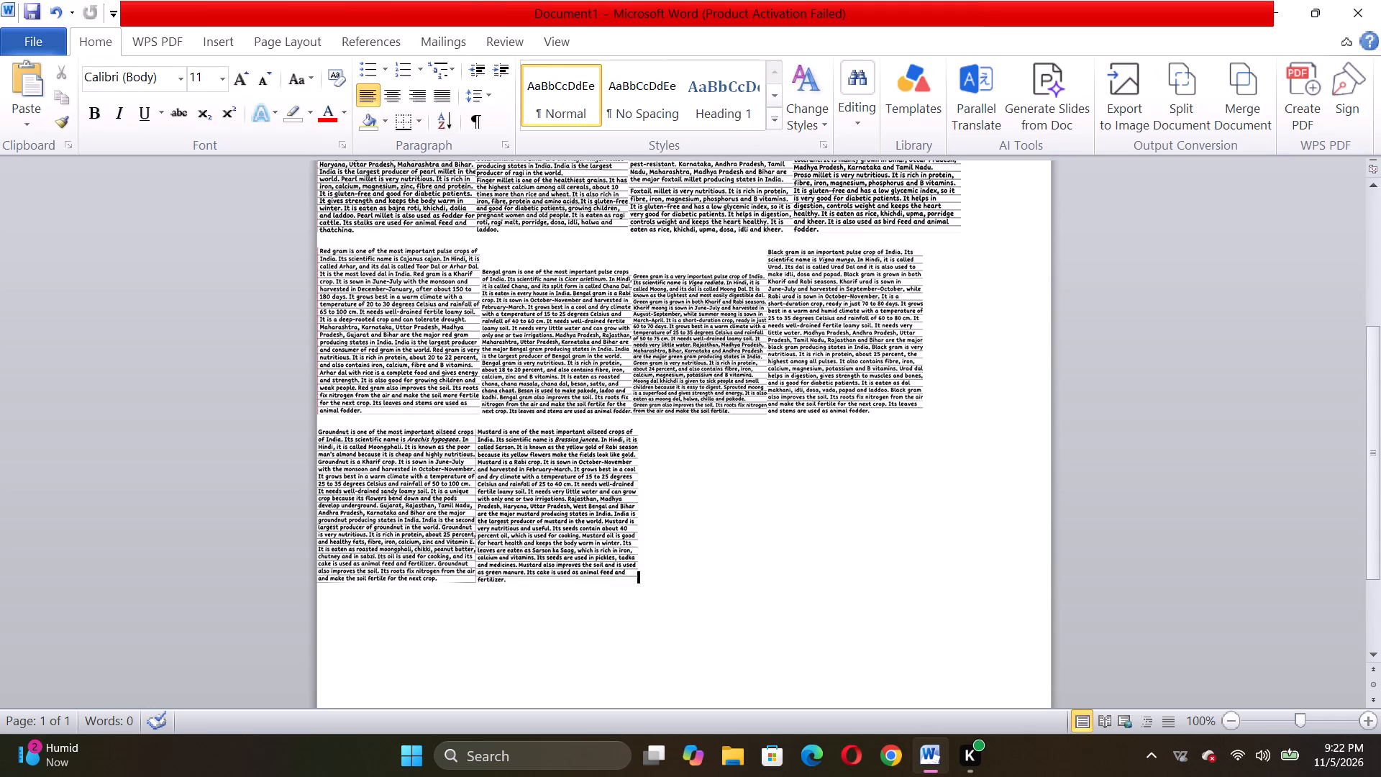
{"action": "scroll", "coordinate": [716, 371], "scroll_direction": "up", "scroll_amount": 7}
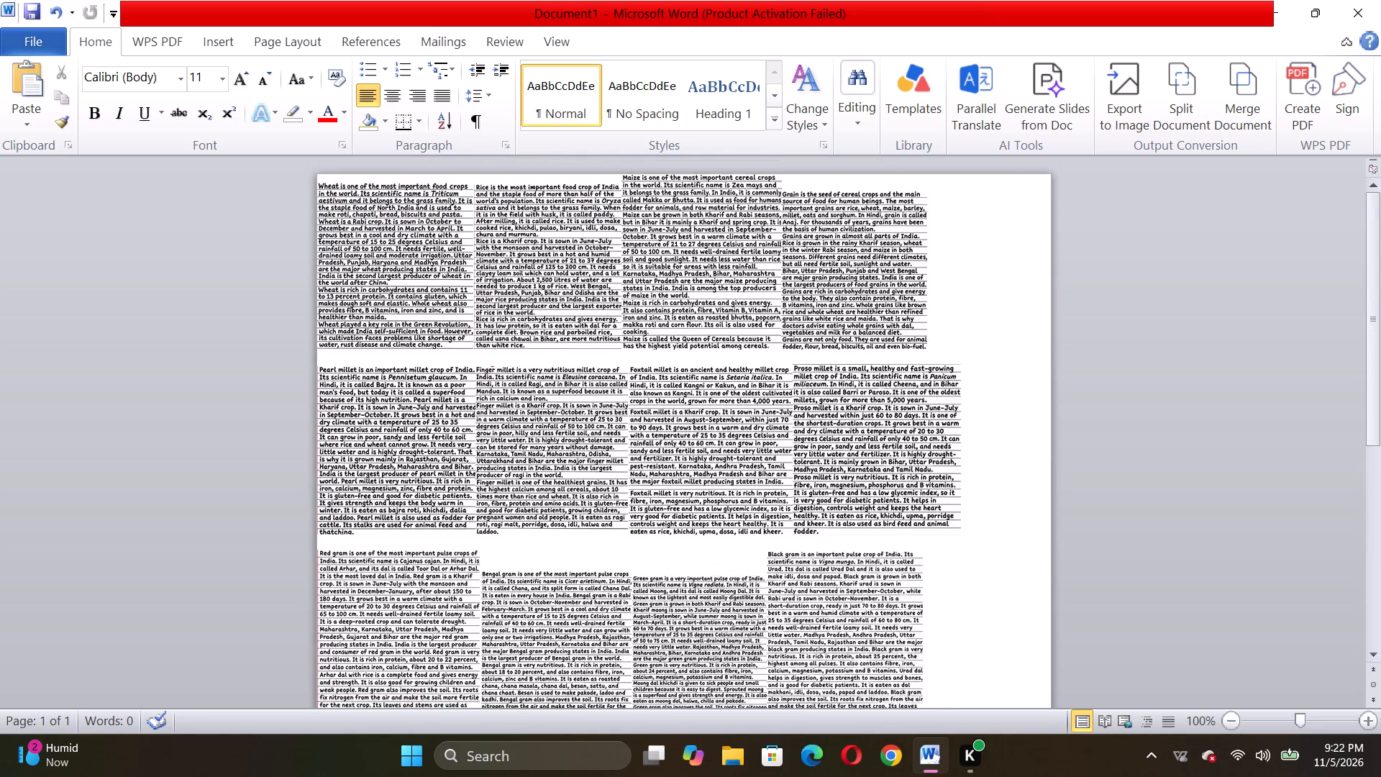
{"action": "scroll", "coordinate": [716, 371], "scroll_direction": "down", "scroll_amount": 5}
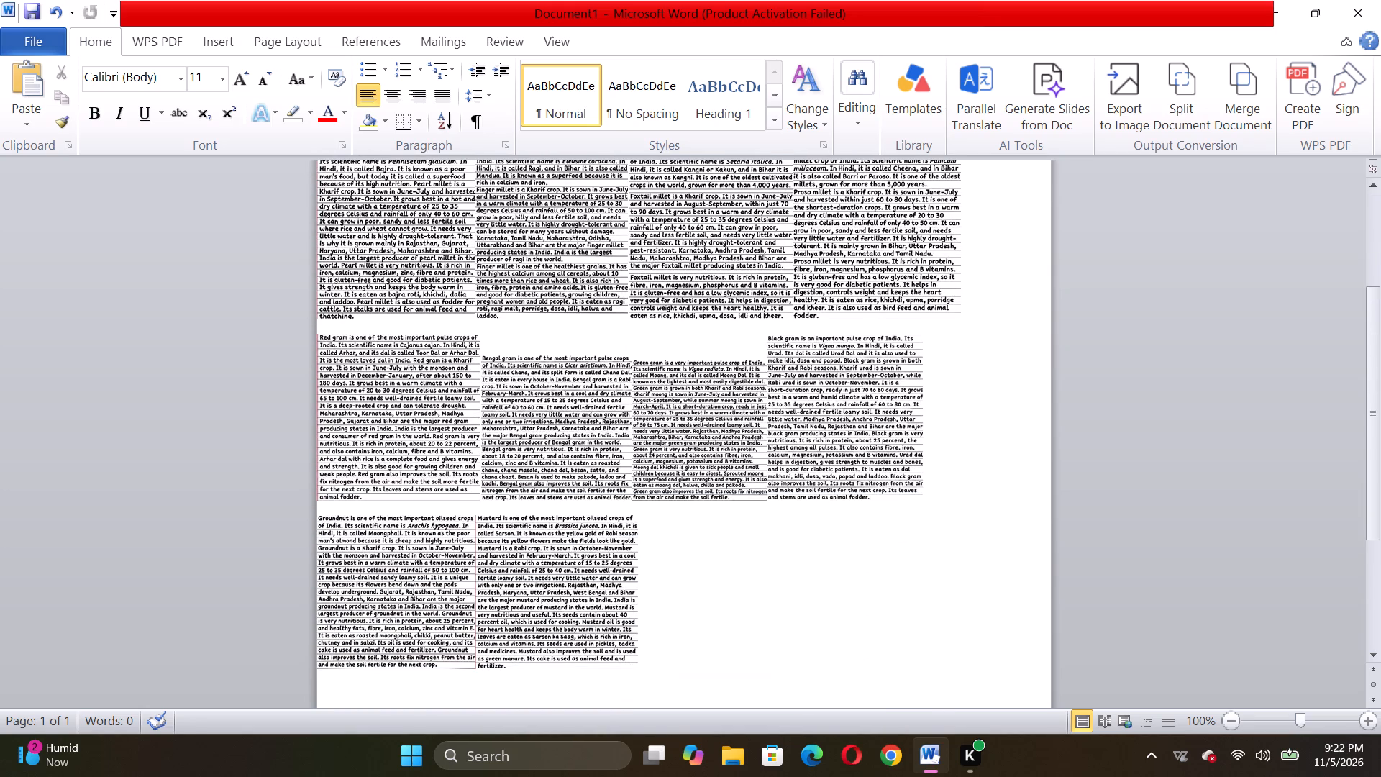
{"action": "left_click", "coordinate": [222, 47]}
{"action": "left_click", "coordinate": [227, 83]}
{"action": "scroll", "coordinate": [309, 232], "scroll_direction": "down", "scroll_amount": 2}
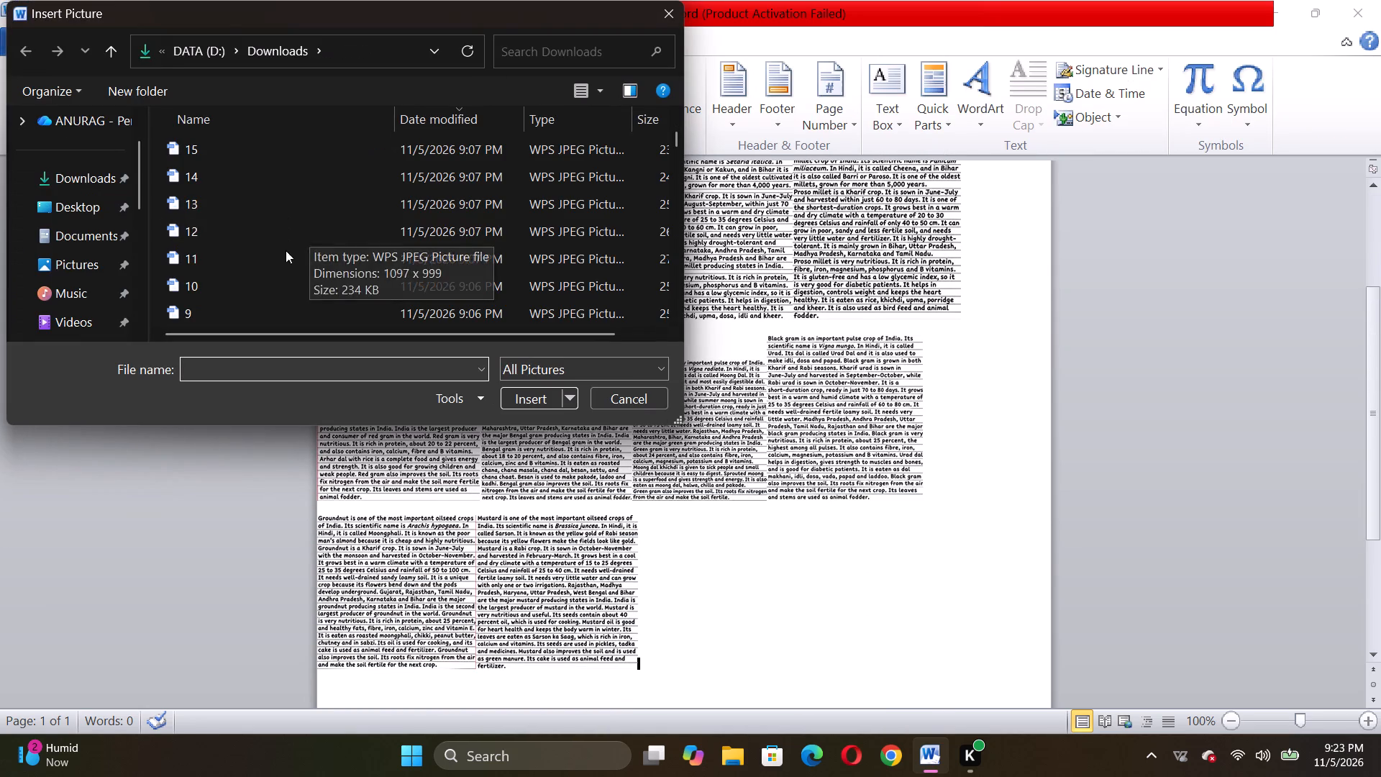
{"action": "left_click", "coordinate": [286, 153]}
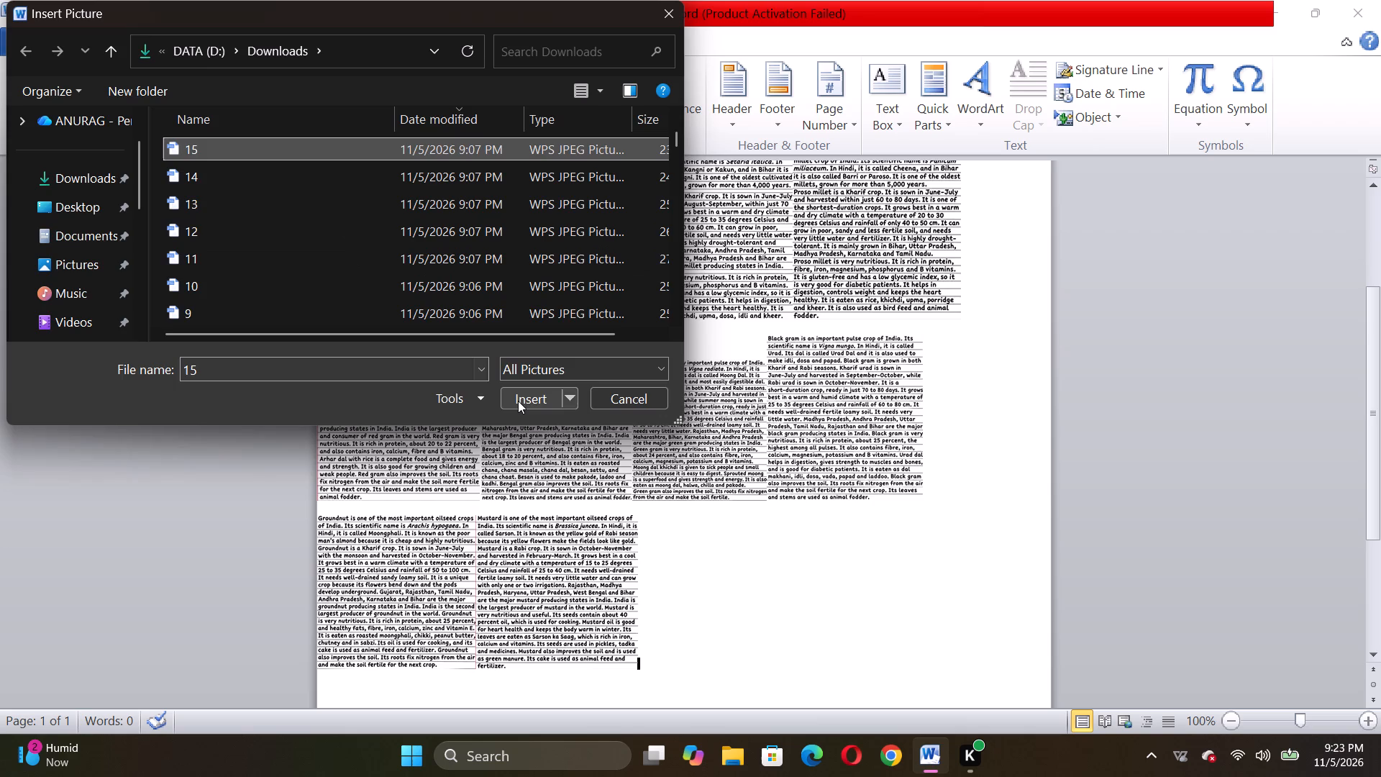
{"action": "left_click", "coordinate": [518, 401]}
Shrink the oil palm text picture proportionally to nearly the size of its neighbours in the fourth row and deselect it.
{"action": "scroll", "coordinate": [606, 410], "scroll_direction": "down", "scroll_amount": 7}
{"action": "scroll", "coordinate": [757, 445], "scroll_direction": "down", "scroll_amount": 5}
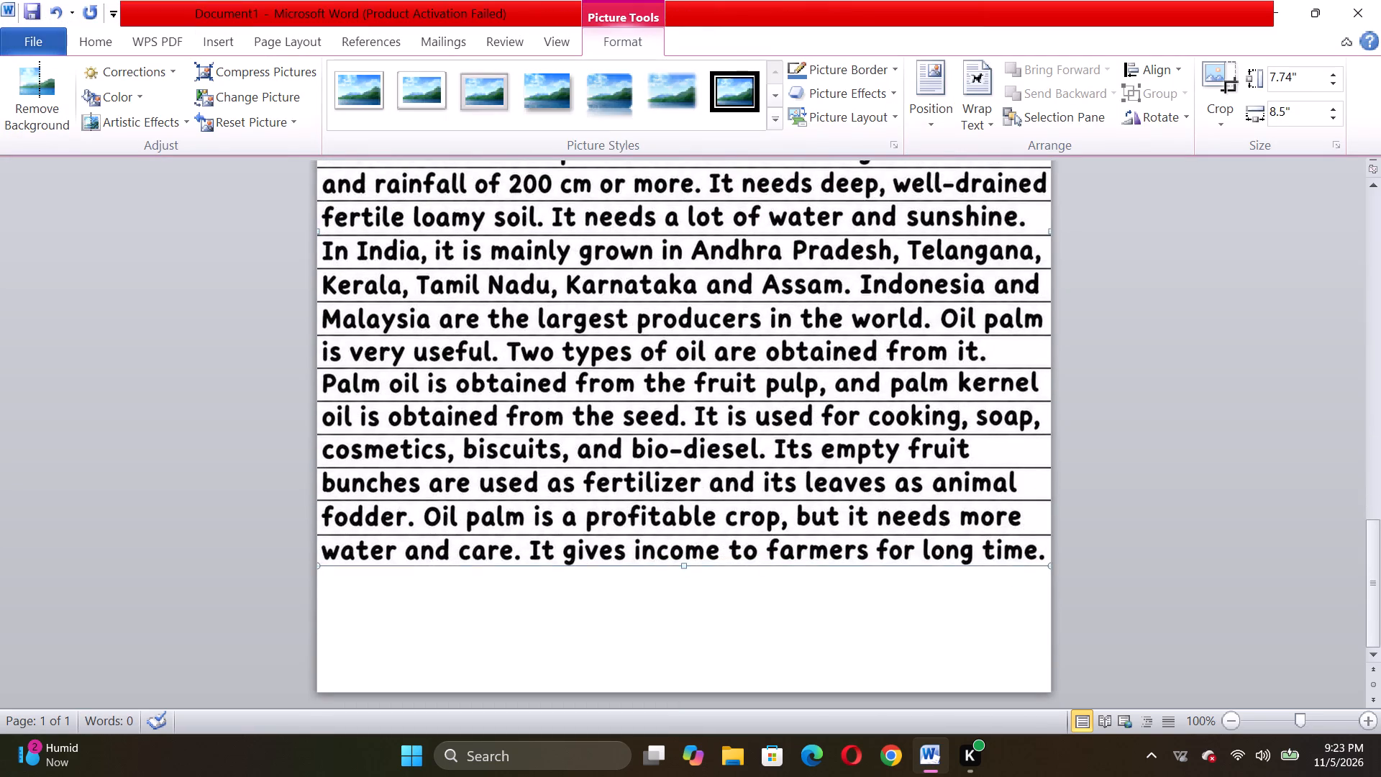
{"action": "left_click_drag", "start_coordinate": [1050, 566], "coordinate": [613, 266]}
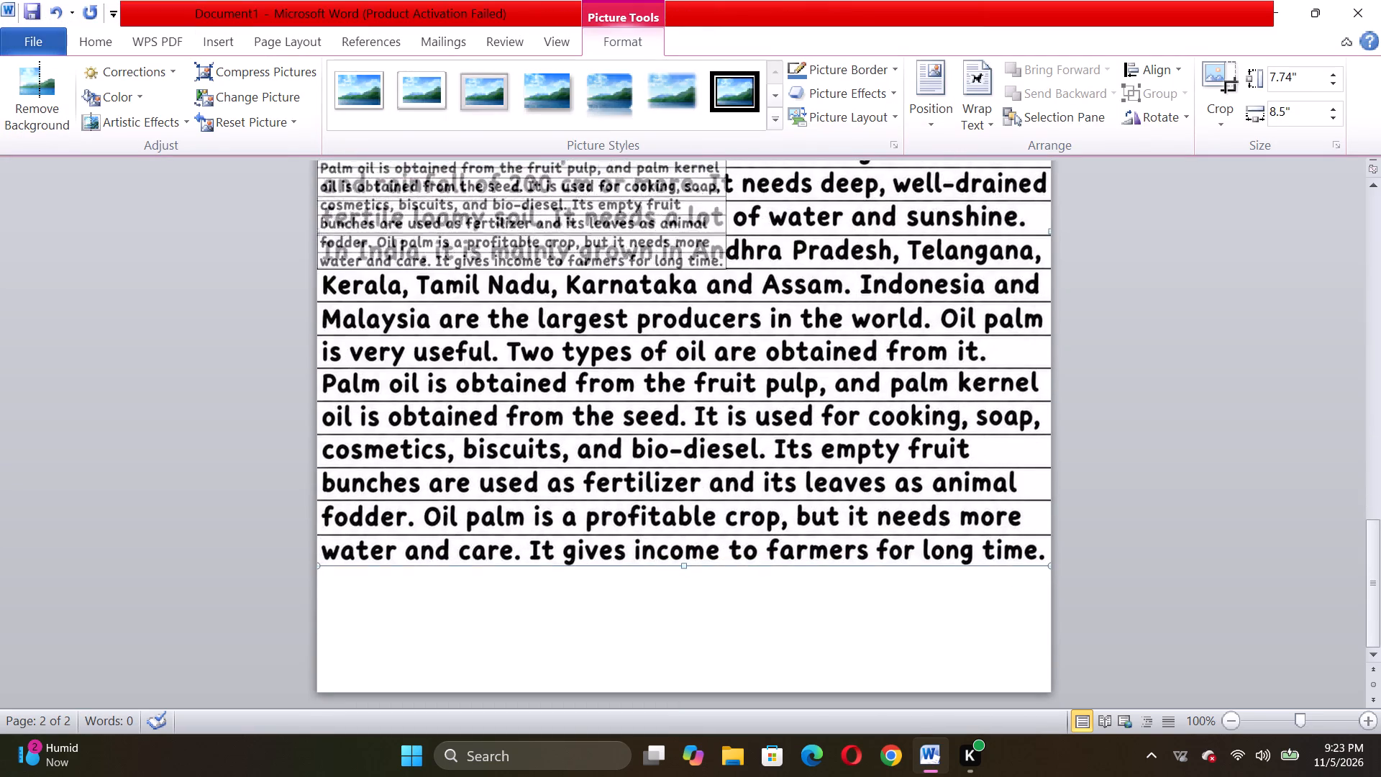
{"action": "left_click_drag", "start_coordinate": [613, 266], "coordinate": [502, 219]}
{"action": "scroll", "coordinate": [603, 286], "scroll_direction": "up", "scroll_amount": 3}
{"action": "scroll", "coordinate": [609, 292], "scroll_direction": "down", "scroll_amount": 3}
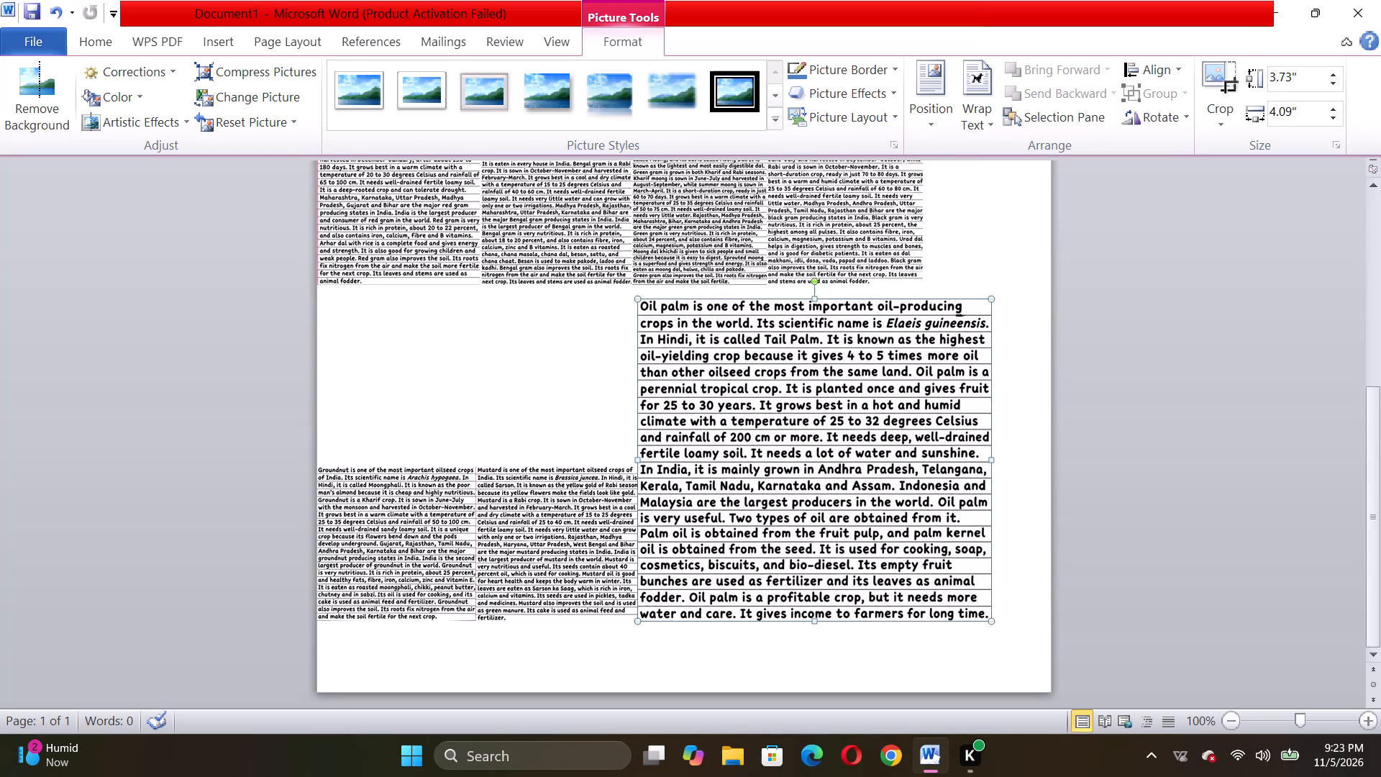
{"action": "left_click_drag", "start_coordinate": [989, 620], "coordinate": [723, 460]}
{"action": "left_click", "coordinate": [851, 422]}
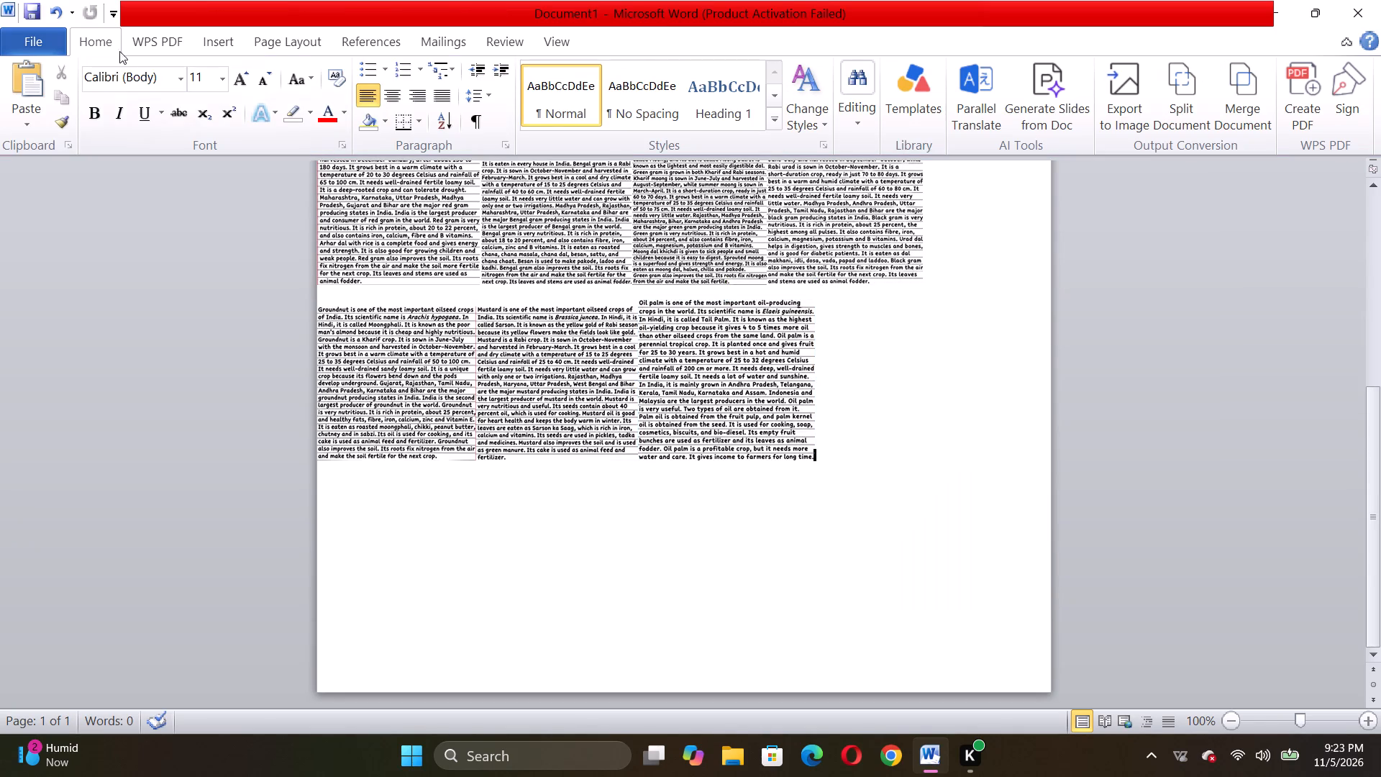
Insert picture 16 from the Downloads folder after the oil palm text picture in the fourth row.
{"action": "scroll", "coordinate": [360, 276], "scroll_direction": "up", "scroll_amount": 7}
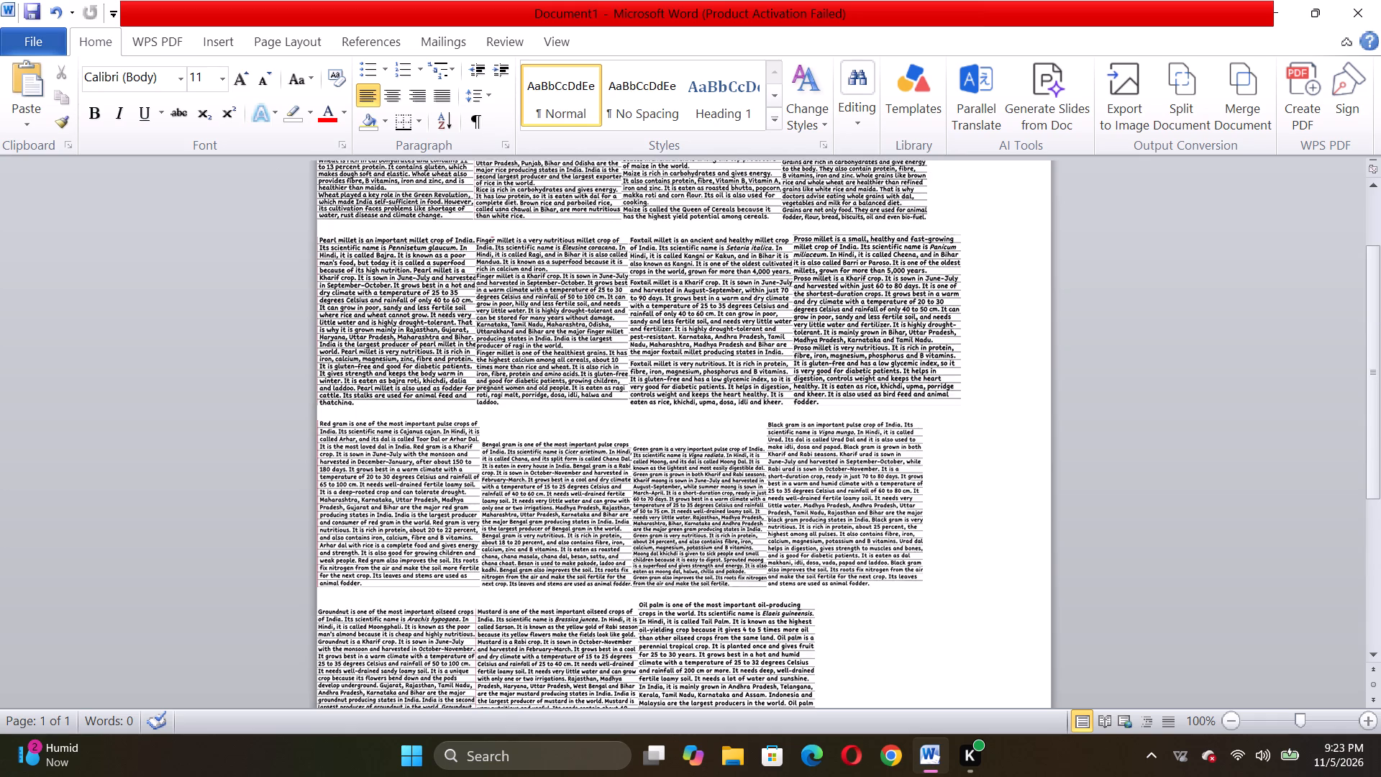
{"action": "scroll", "coordinate": [554, 514], "scroll_direction": "down", "scroll_amount": 3}
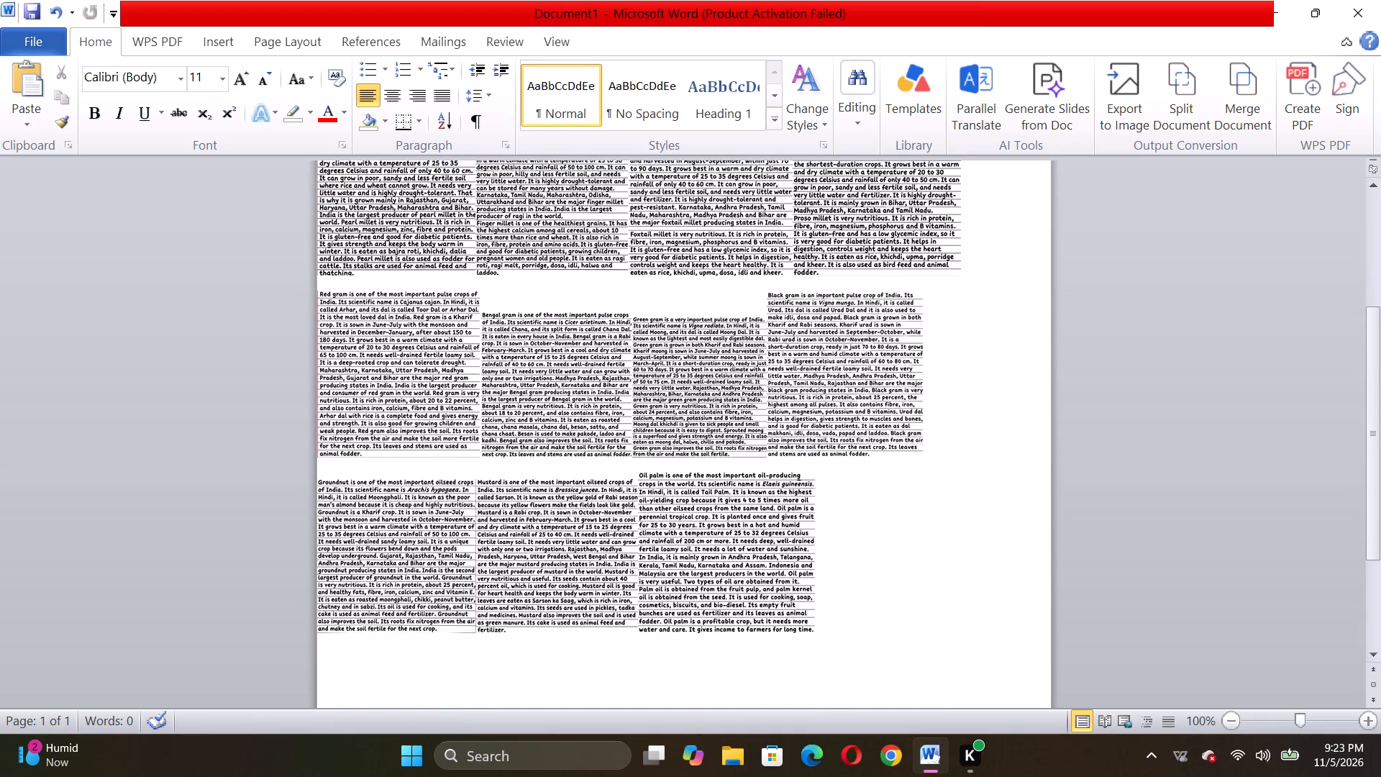
{"action": "scroll", "coordinate": [555, 514], "scroll_direction": "down", "scroll_amount": 1}
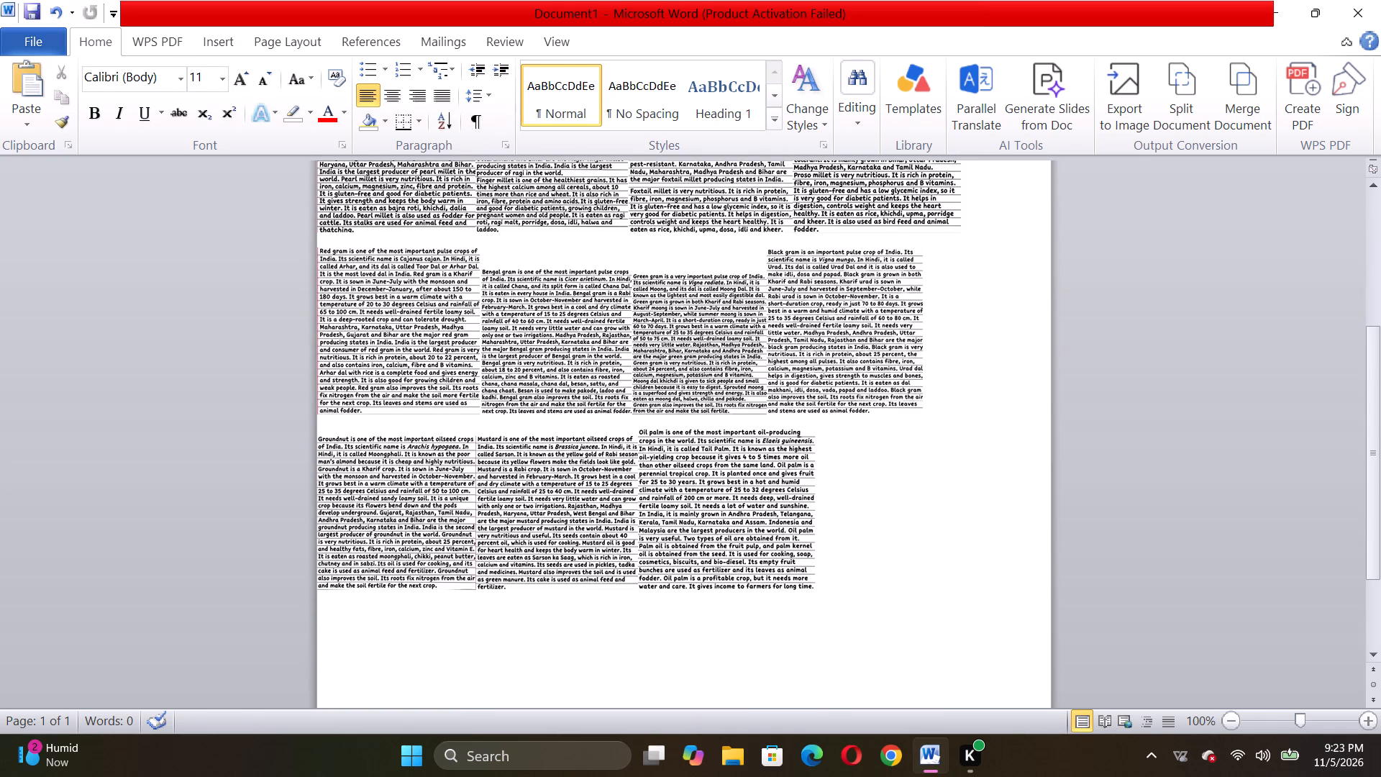
{"action": "scroll", "coordinate": [670, 486], "scroll_direction": "down", "scroll_amount": 3}
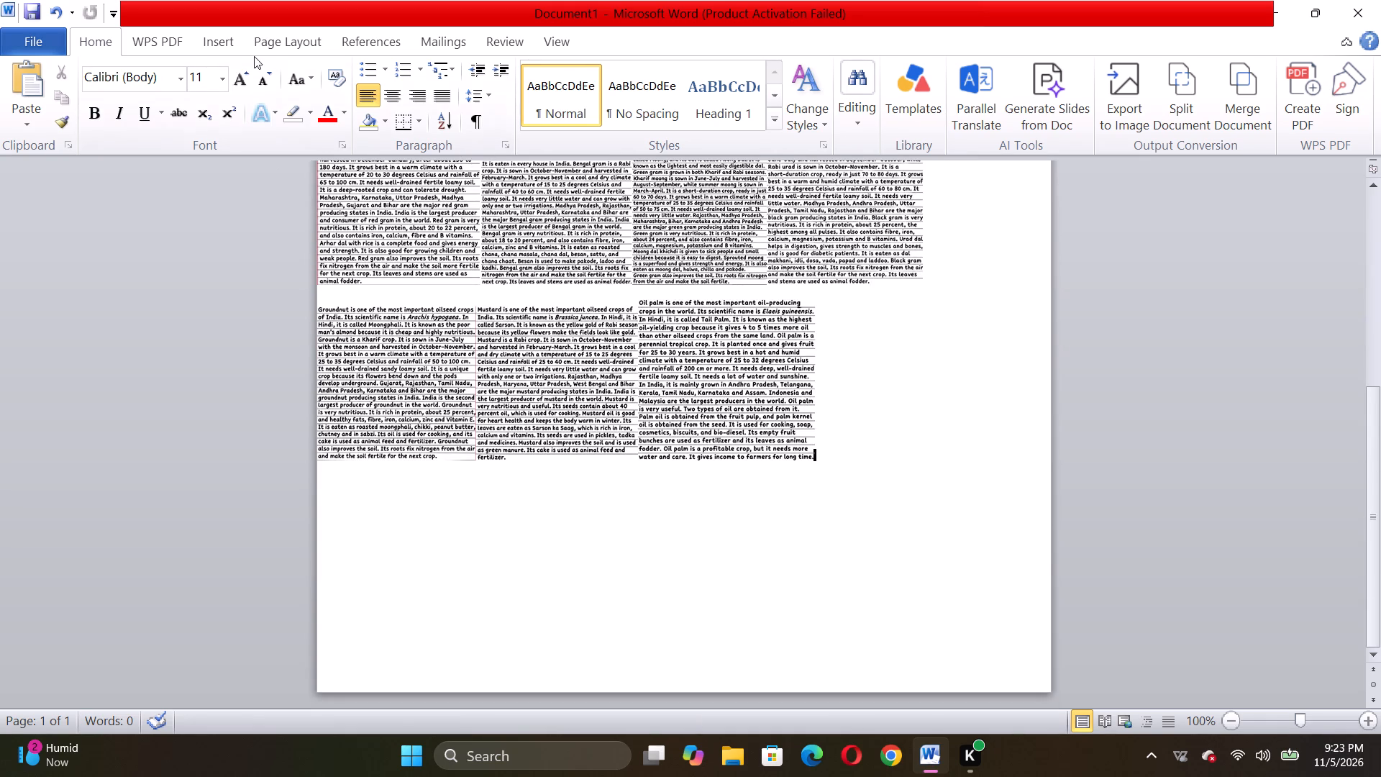
{"action": "left_click", "coordinate": [229, 45]}
{"action": "scroll", "coordinate": [744, 430], "scroll_direction": "up", "scroll_amount": 2}
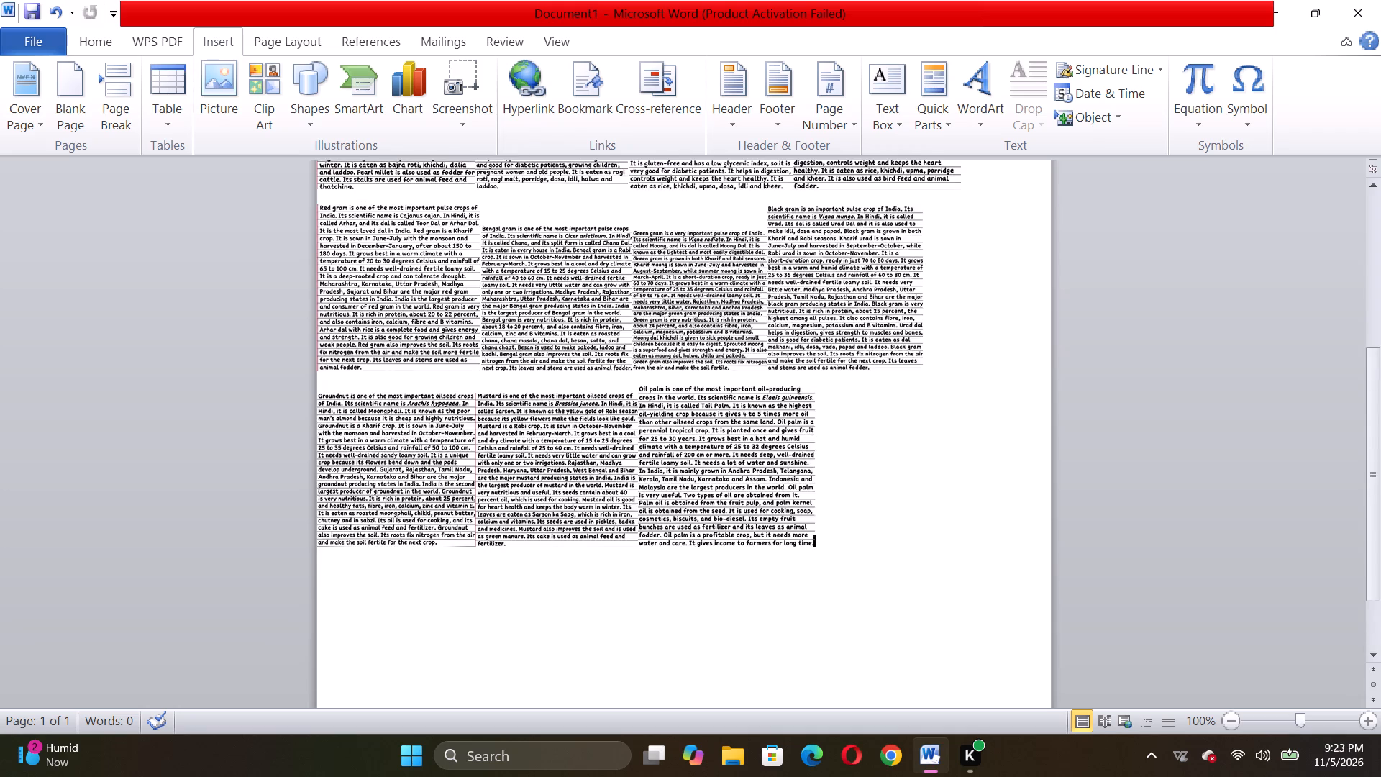
{"action": "scroll", "coordinate": [744, 430], "scroll_direction": "up", "scroll_amount": 2}
{"action": "scroll", "coordinate": [744, 430], "scroll_direction": "down", "scroll_amount": 3}
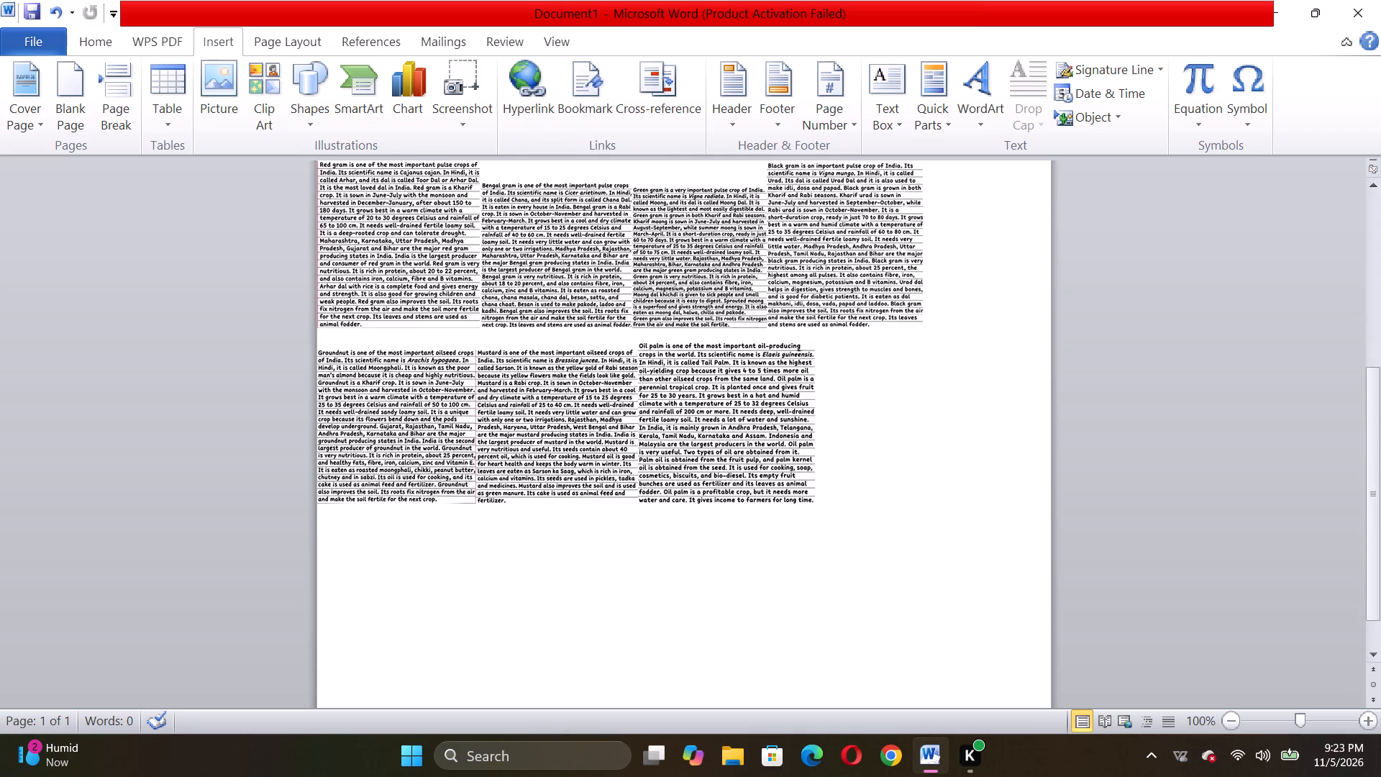
{"action": "left_click", "coordinate": [219, 83]}
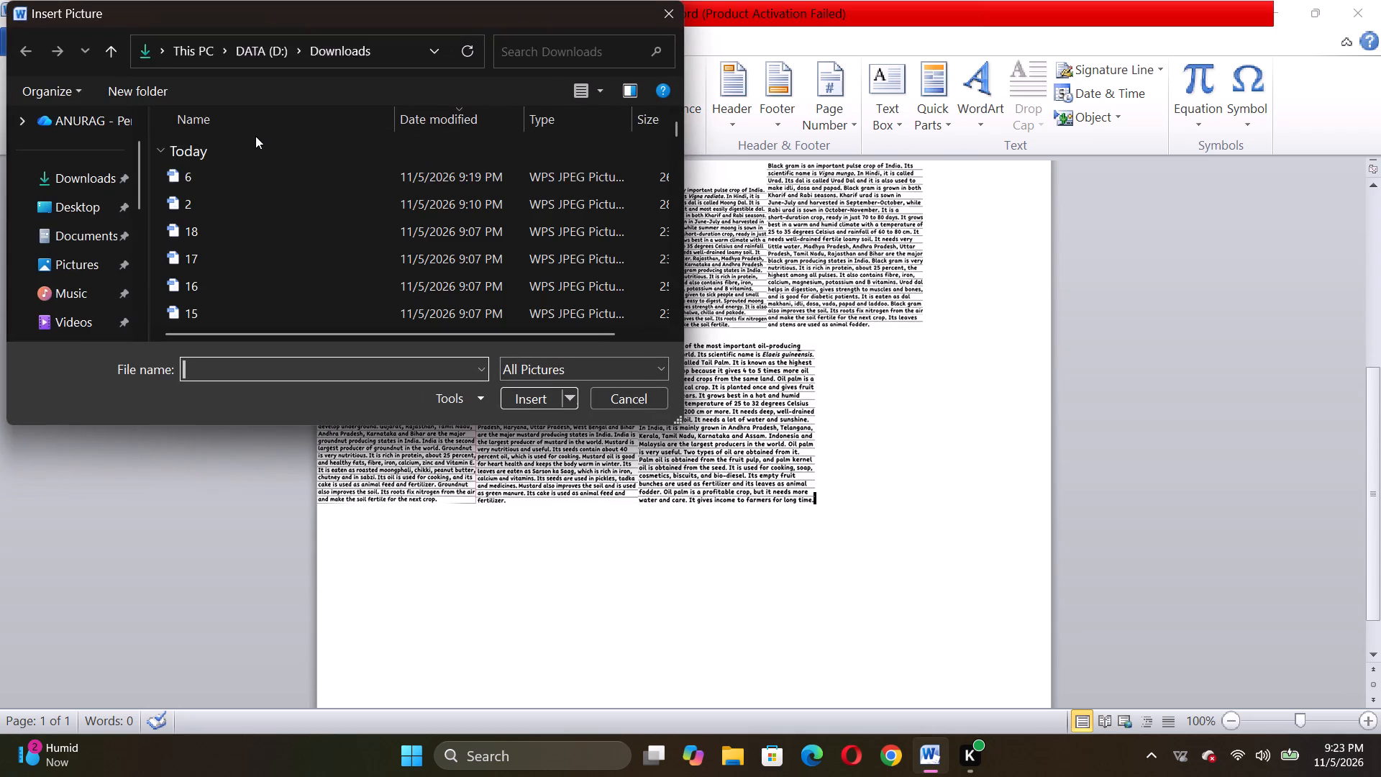
{"action": "left_click", "coordinate": [229, 288]}
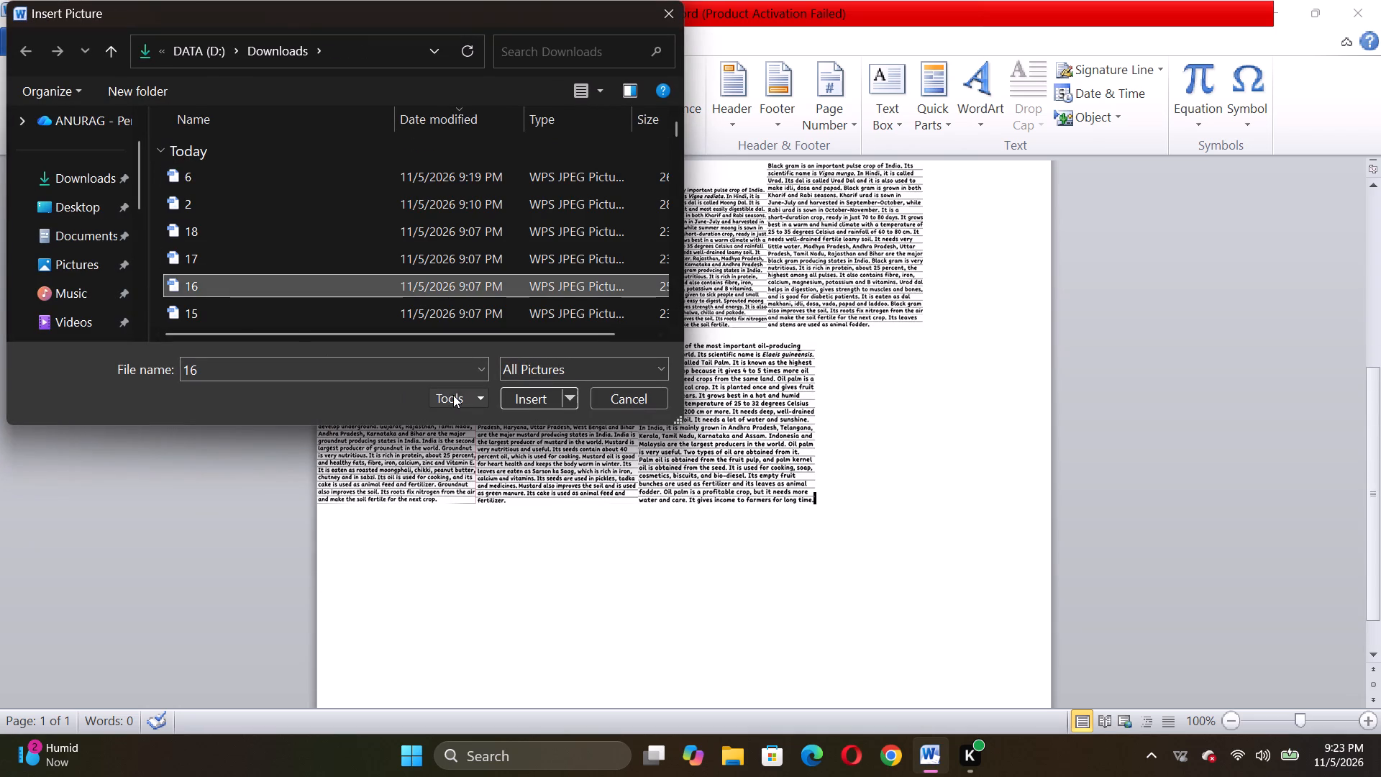
{"action": "left_click", "coordinate": [521, 394]}
Shrink the safflower text picture proportionally to about 2.09" high by 2.18" wide so it ends the fourth row, and deselect it.
{"action": "scroll", "coordinate": [713, 406], "scroll_direction": "down", "scroll_amount": 6}
{"action": "scroll", "coordinate": [863, 489], "scroll_direction": "down", "scroll_amount": 6}
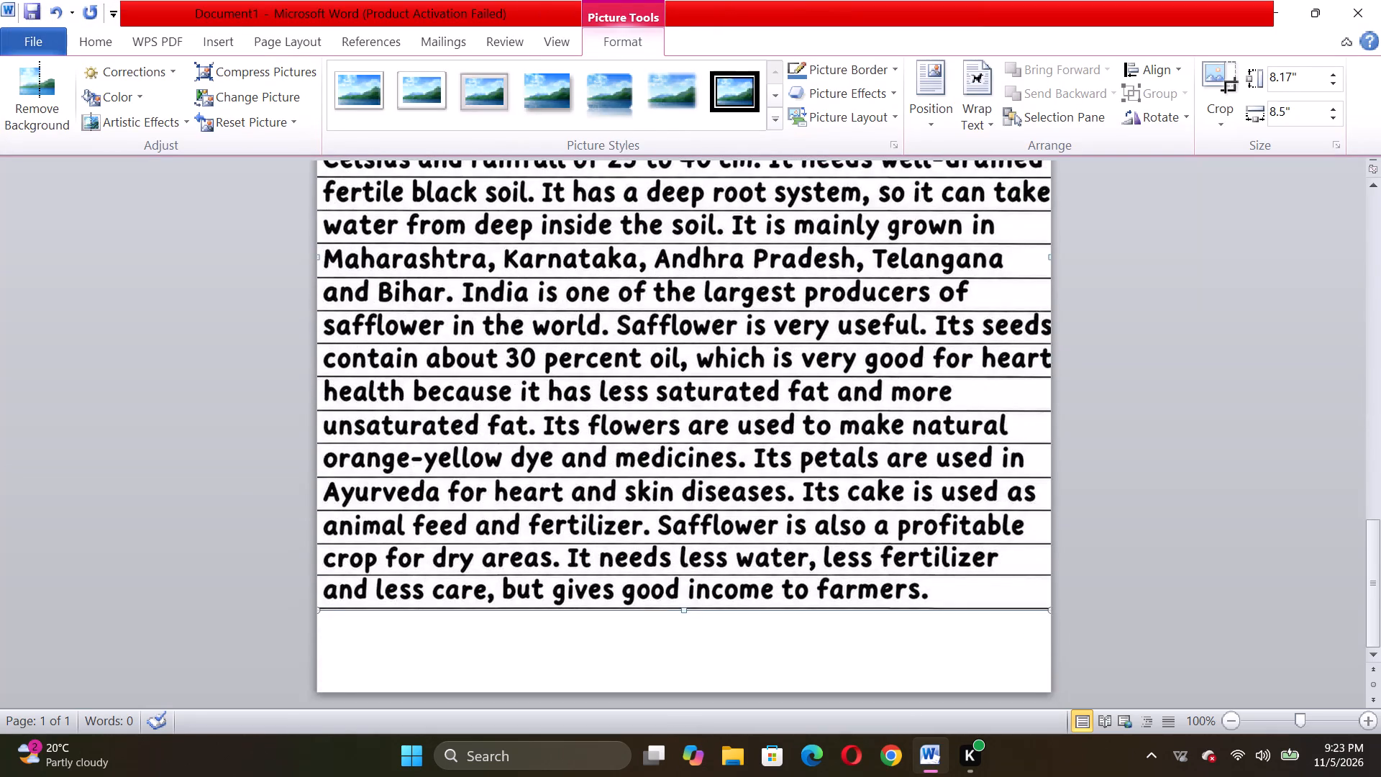
{"action": "left_click_drag", "start_coordinate": [1047, 609], "coordinate": [500, 197]}
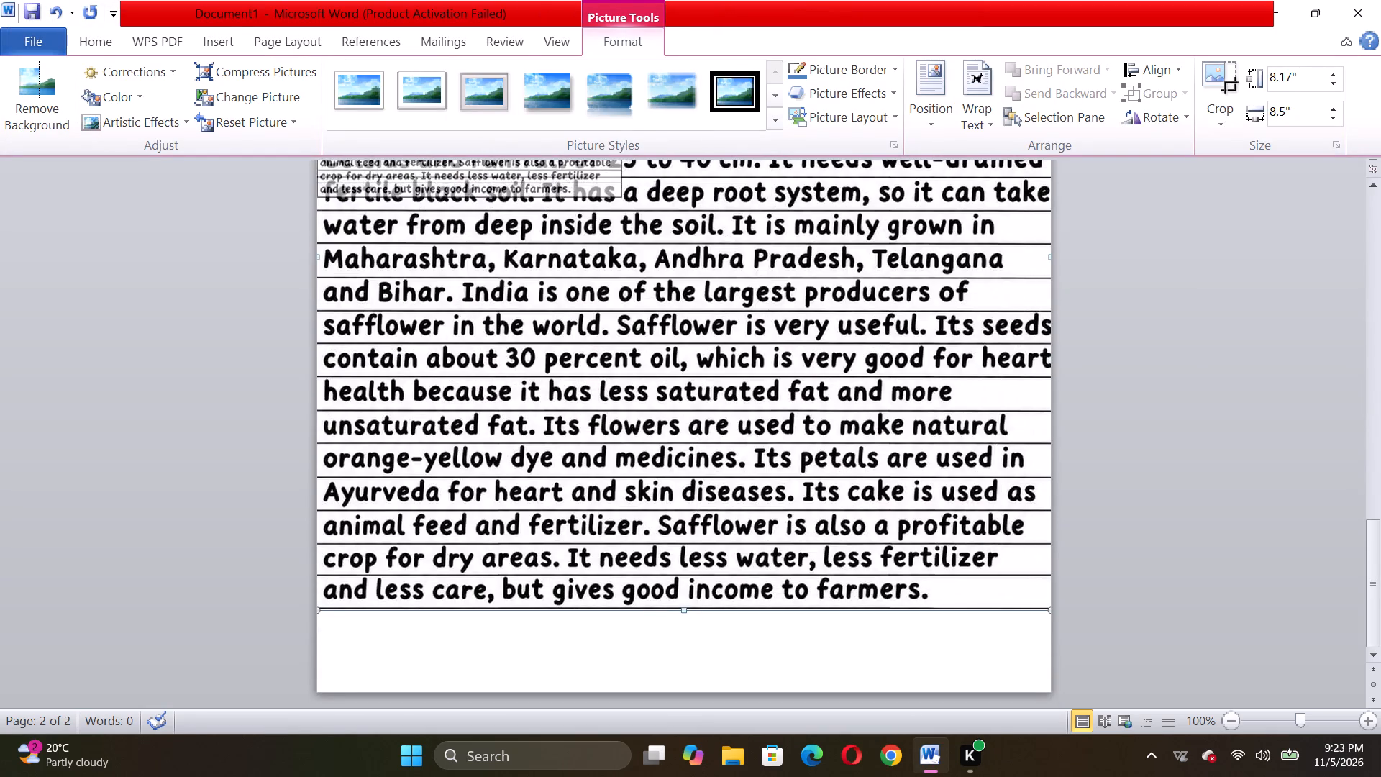
{"action": "left_click_drag", "start_coordinate": [500, 197], "coordinate": [494, 195]}
{"action": "scroll", "coordinate": [822, 323], "scroll_direction": "up", "scroll_amount": 2}
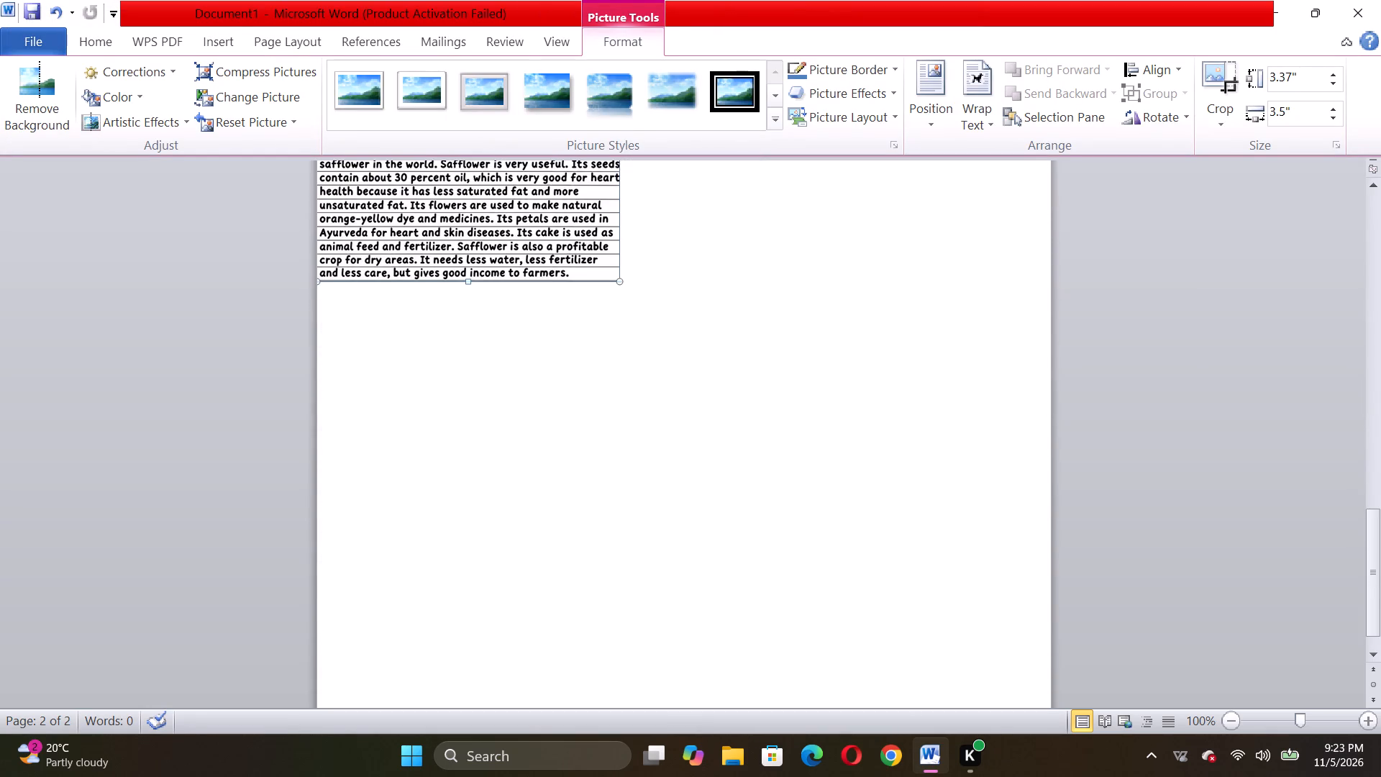
{"action": "left_click_drag", "start_coordinate": [616, 282], "coordinate": [521, 215]}
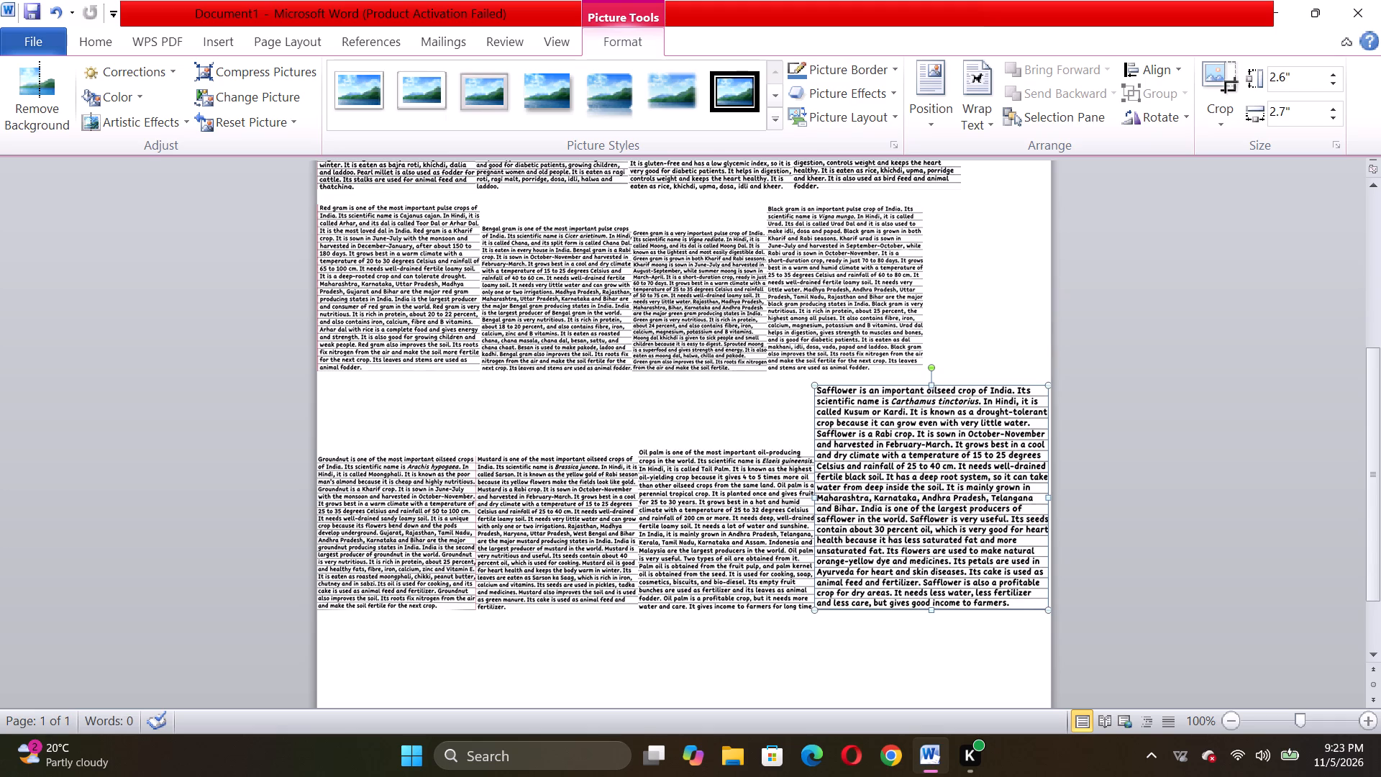
{"action": "left_click_drag", "start_coordinate": [1048, 386], "coordinate": [1023, 423]}
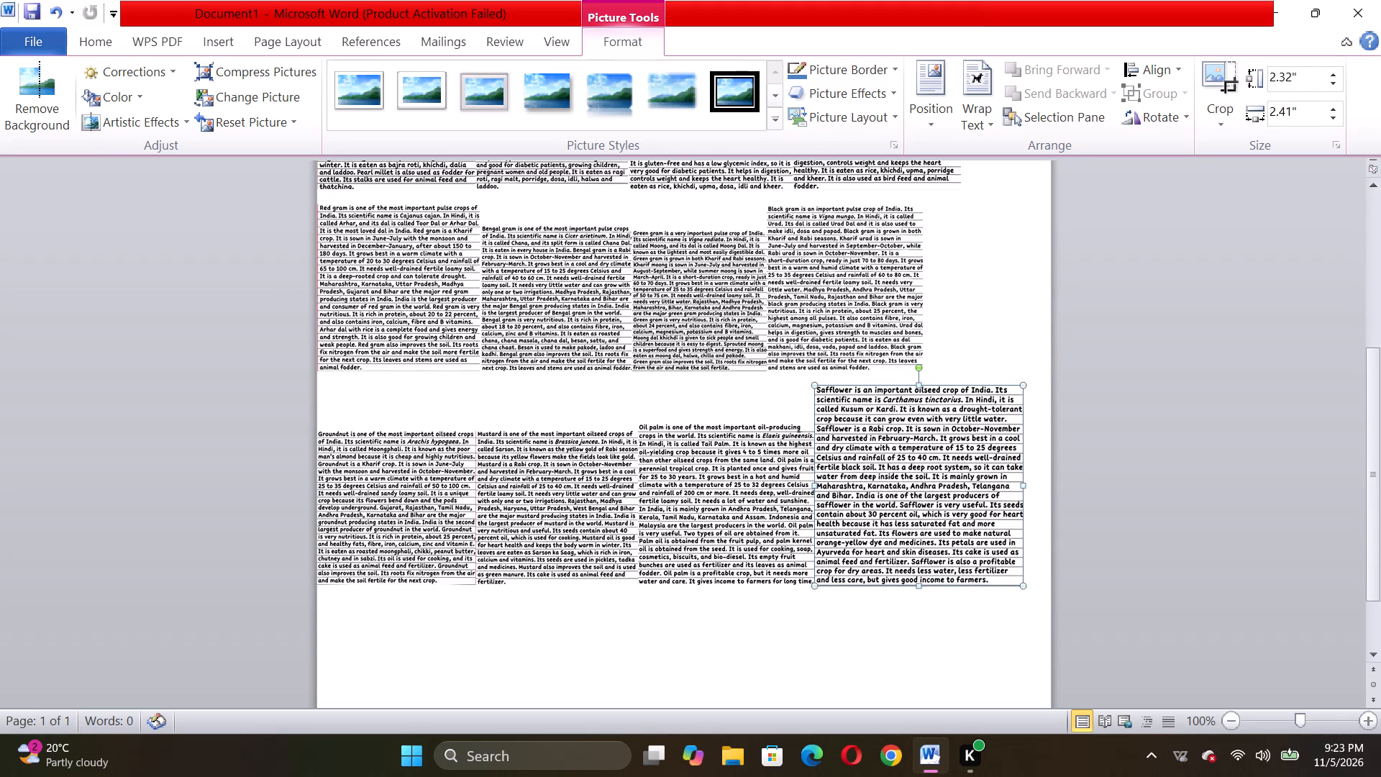
{"action": "left_click_drag", "start_coordinate": [1025, 387], "coordinate": [1003, 411]}
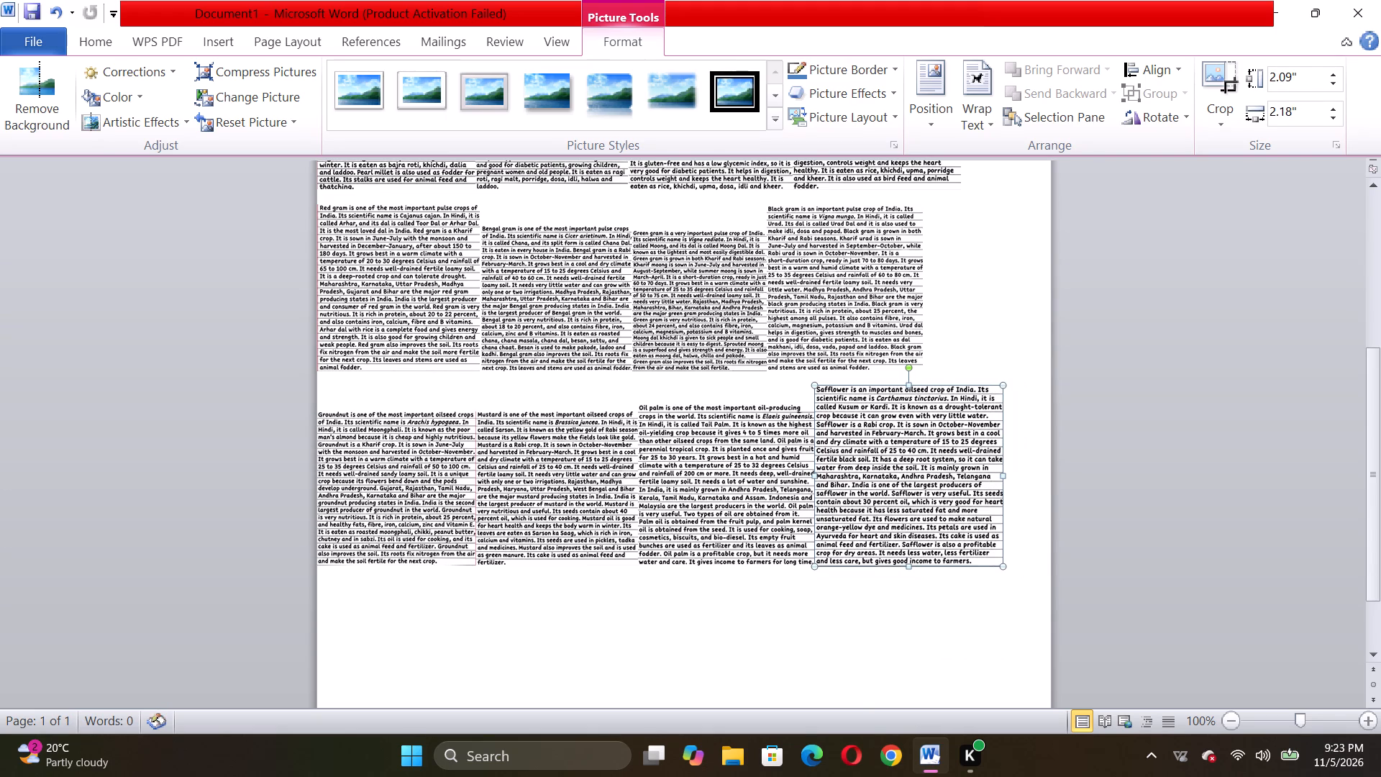
{"action": "left_click", "coordinate": [1045, 519]}
Start a new line below the fourth row and insert picture 17 from the Downloads folder there.
{"action": "scroll", "coordinate": [731, 368], "scroll_direction": "down", "scroll_amount": 4}
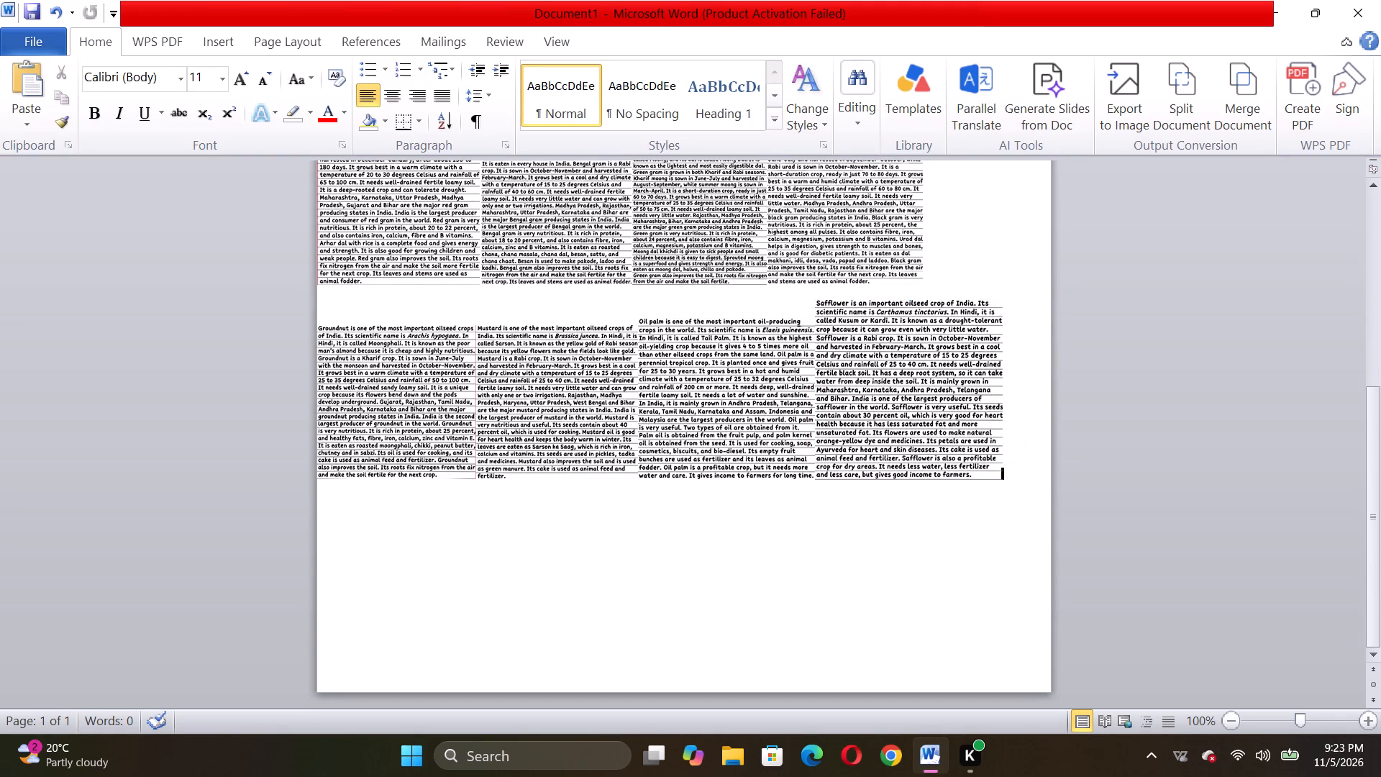
{"action": "key", "text": "Return"}
{"action": "left_click", "coordinate": [221, 47]}
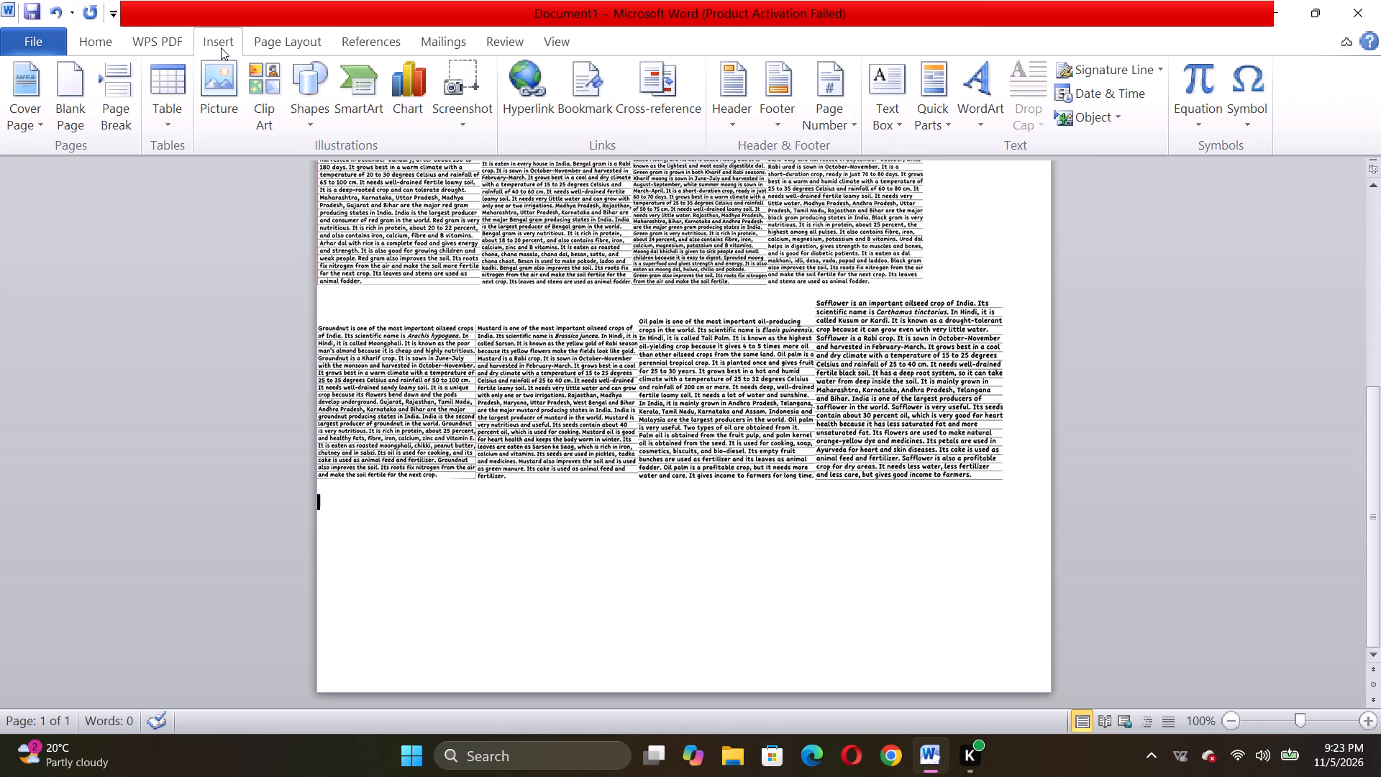
{"action": "left_click", "coordinate": [238, 117]}
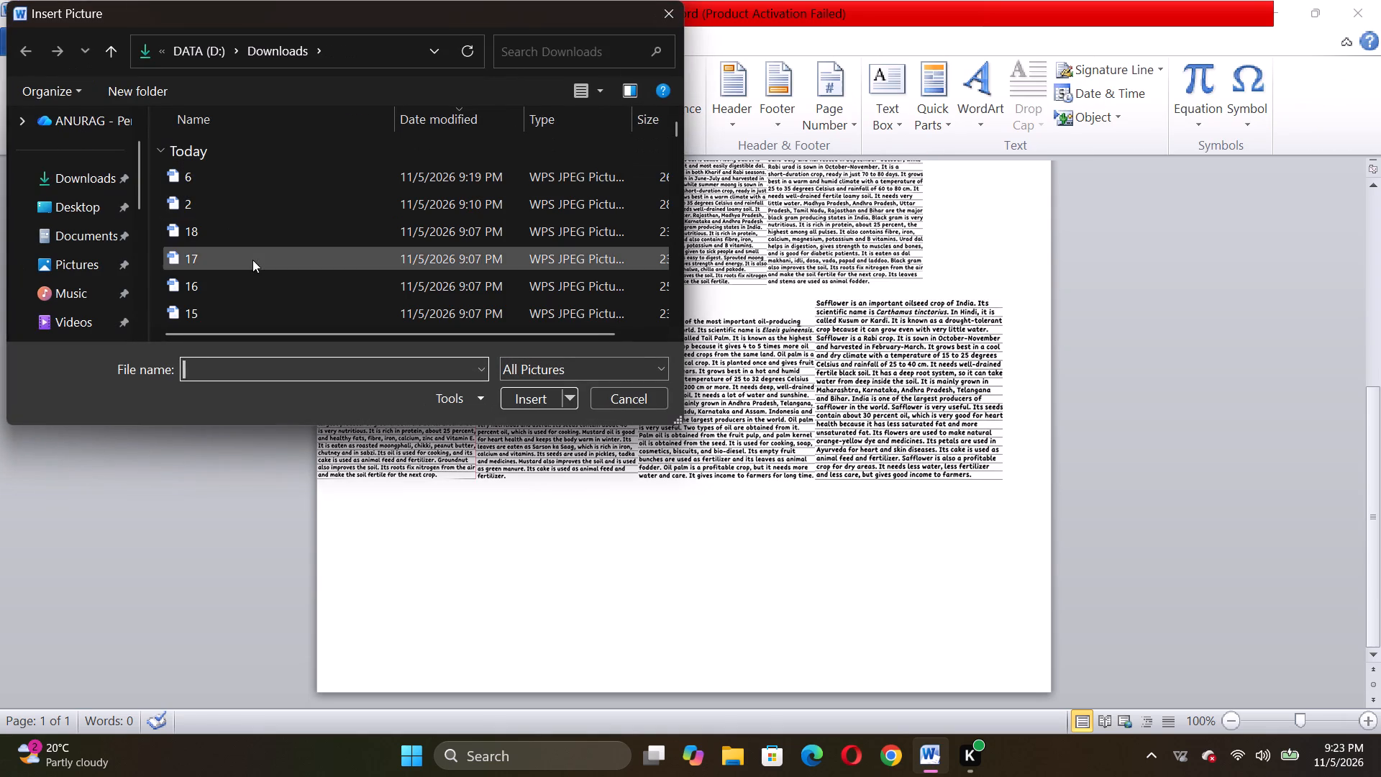
{"action": "left_click", "coordinate": [252, 260]}
{"action": "left_click", "coordinate": [539, 391]}
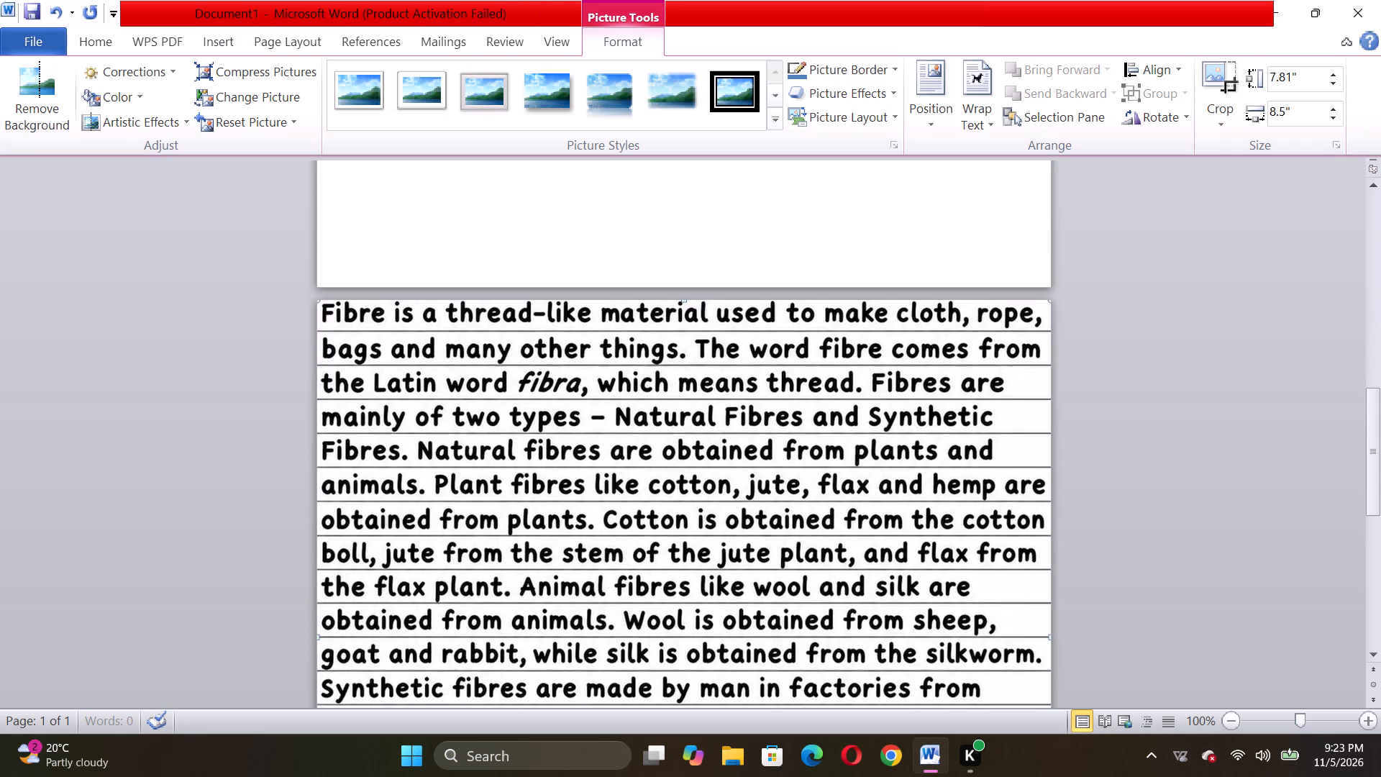
Shrink the fibre text picture to about 2.22" high by 2.41" wide so it fits below the fourth row, and deselect it.
{"action": "scroll", "coordinate": [539, 391], "scroll_direction": "down", "scroll_amount": 7}
{"action": "scroll", "coordinate": [1089, 517], "scroll_direction": "down", "scroll_amount": 4}
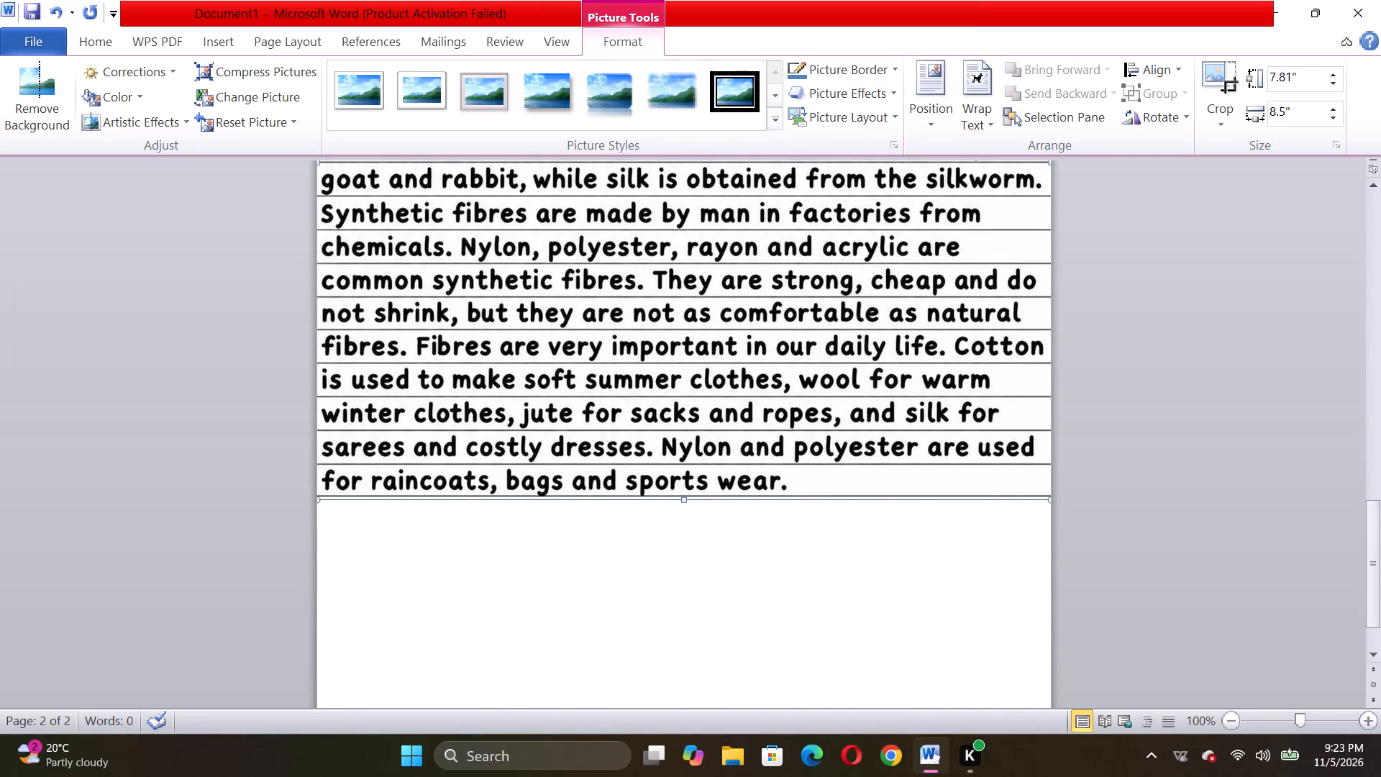
{"action": "left_click_drag", "start_coordinate": [1049, 499], "coordinate": [532, 236]}
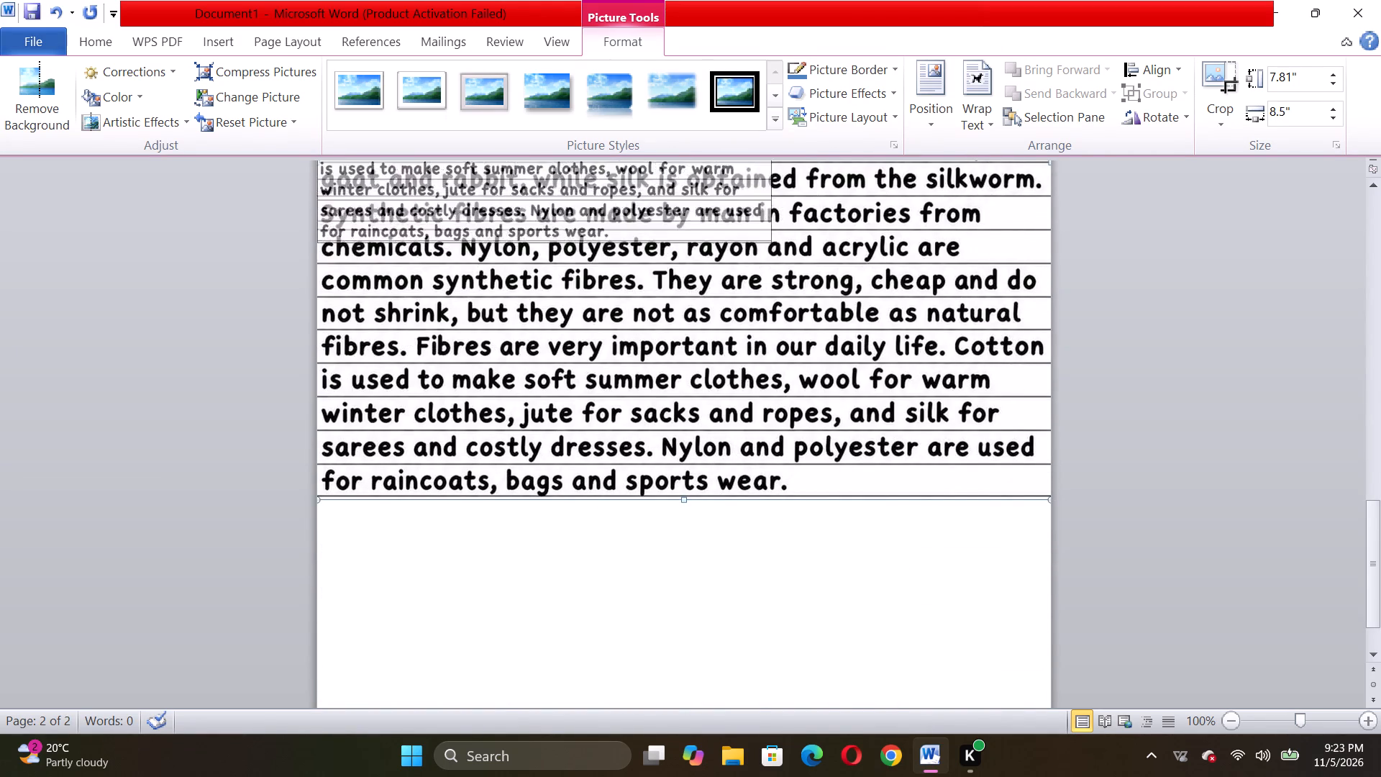
{"action": "left_click_drag", "start_coordinate": [532, 236], "coordinate": [404, 192]}
{"action": "scroll", "coordinate": [725, 324], "scroll_direction": "up", "scroll_amount": 5}
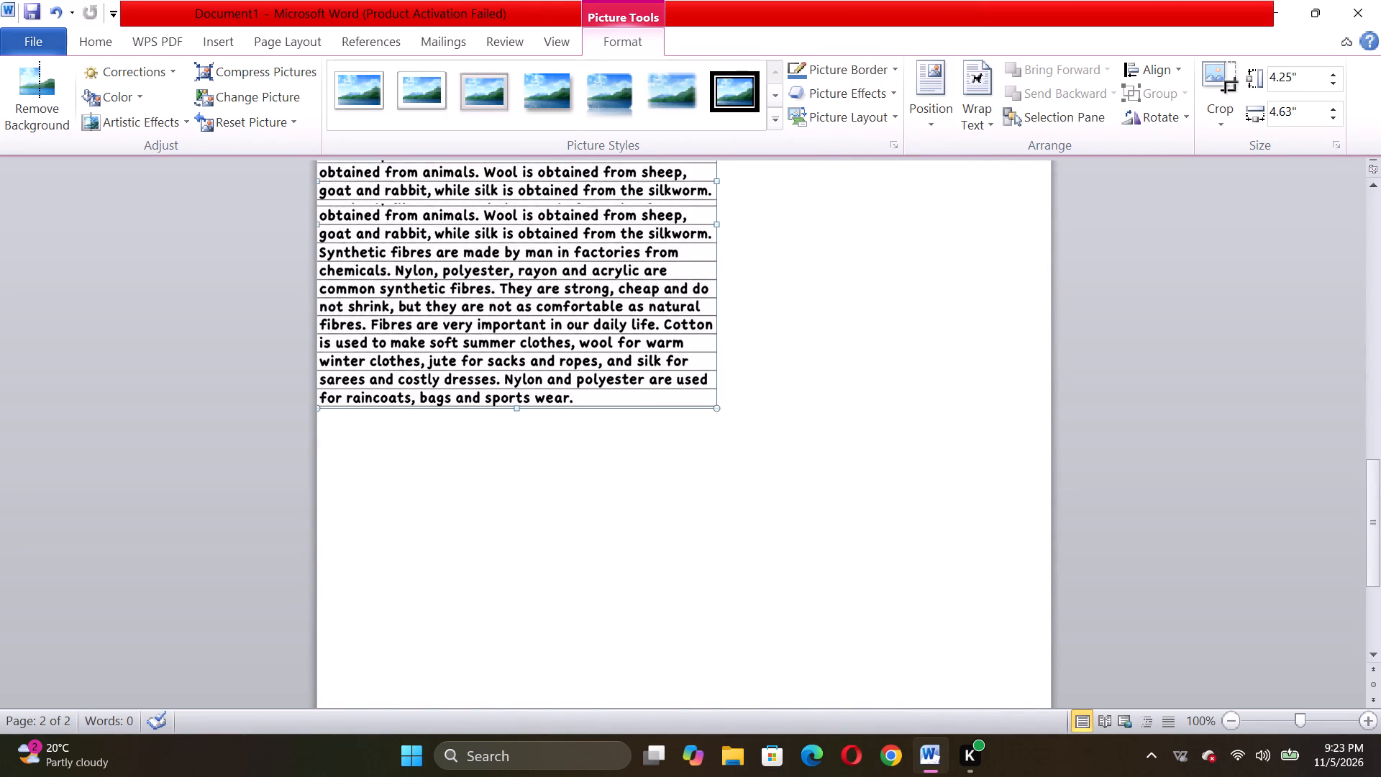
{"action": "left_click_drag", "start_coordinate": [717, 411], "coordinate": [473, 232]}
{"action": "scroll", "coordinate": [690, 433], "scroll_direction": "down", "scroll_amount": 8}
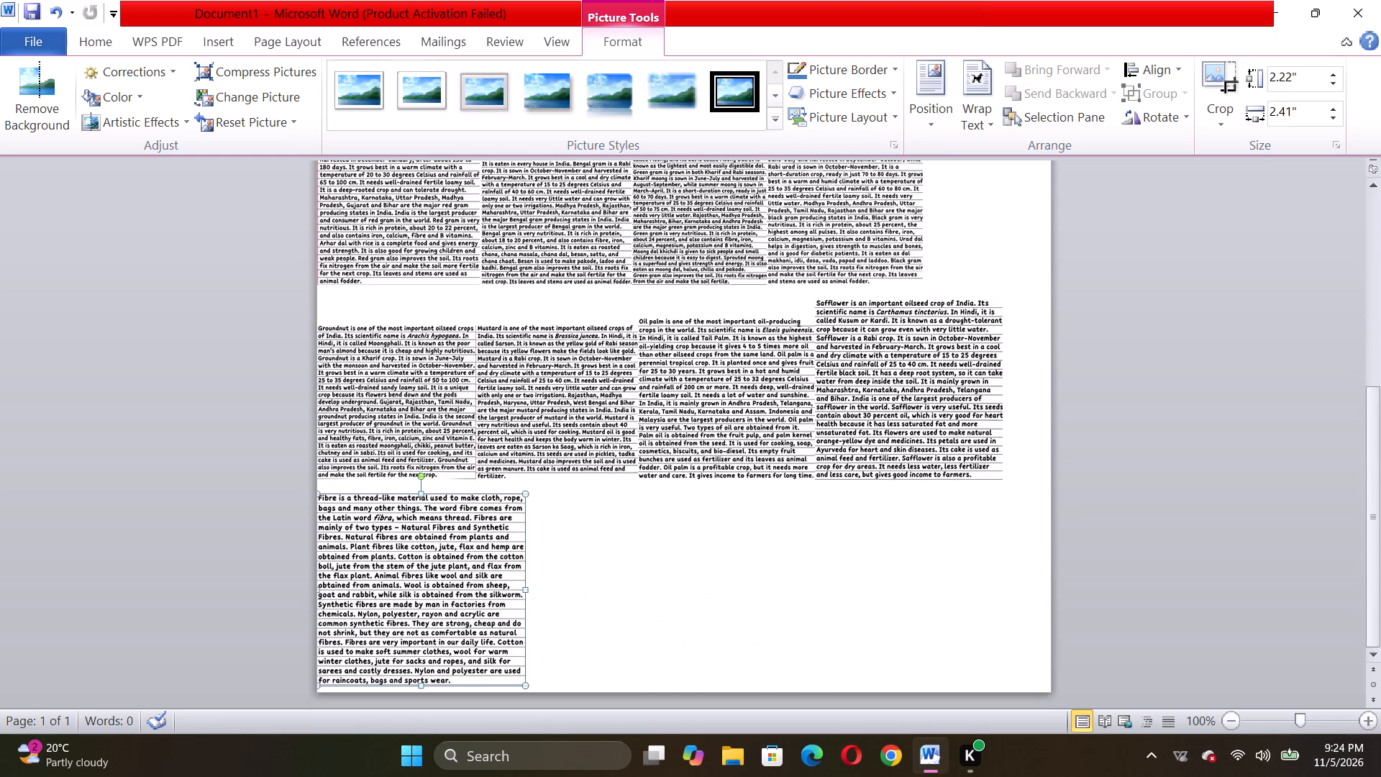
{"action": "scroll", "coordinate": [693, 433], "scroll_direction": "down", "scroll_amount": 2}
{"action": "left_click", "coordinate": [655, 591]}
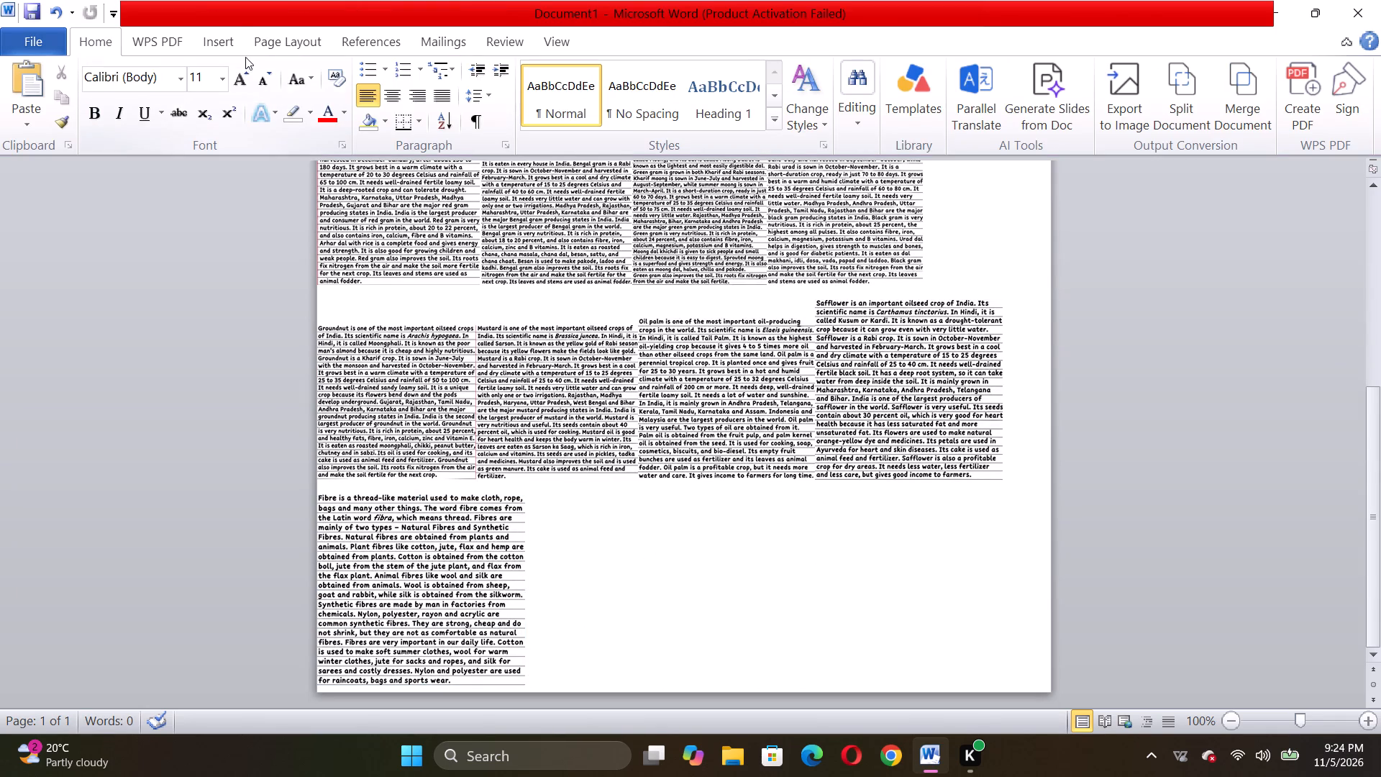
Insert picture 18 from the Downloads folder after the fibre text picture in the fifth row.
{"action": "left_click", "coordinate": [206, 35]}
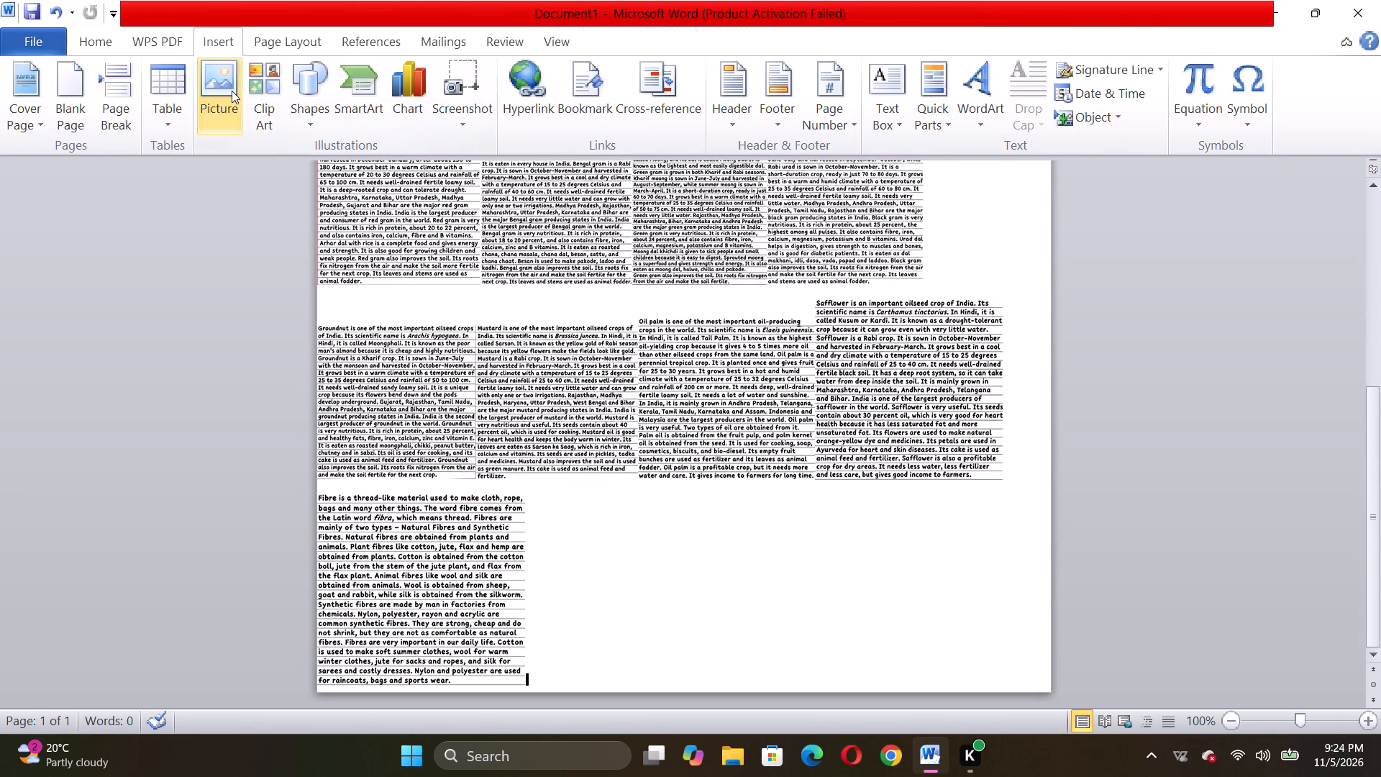
{"action": "left_click", "coordinate": [232, 91]}
{"action": "left_click", "coordinate": [242, 214]}
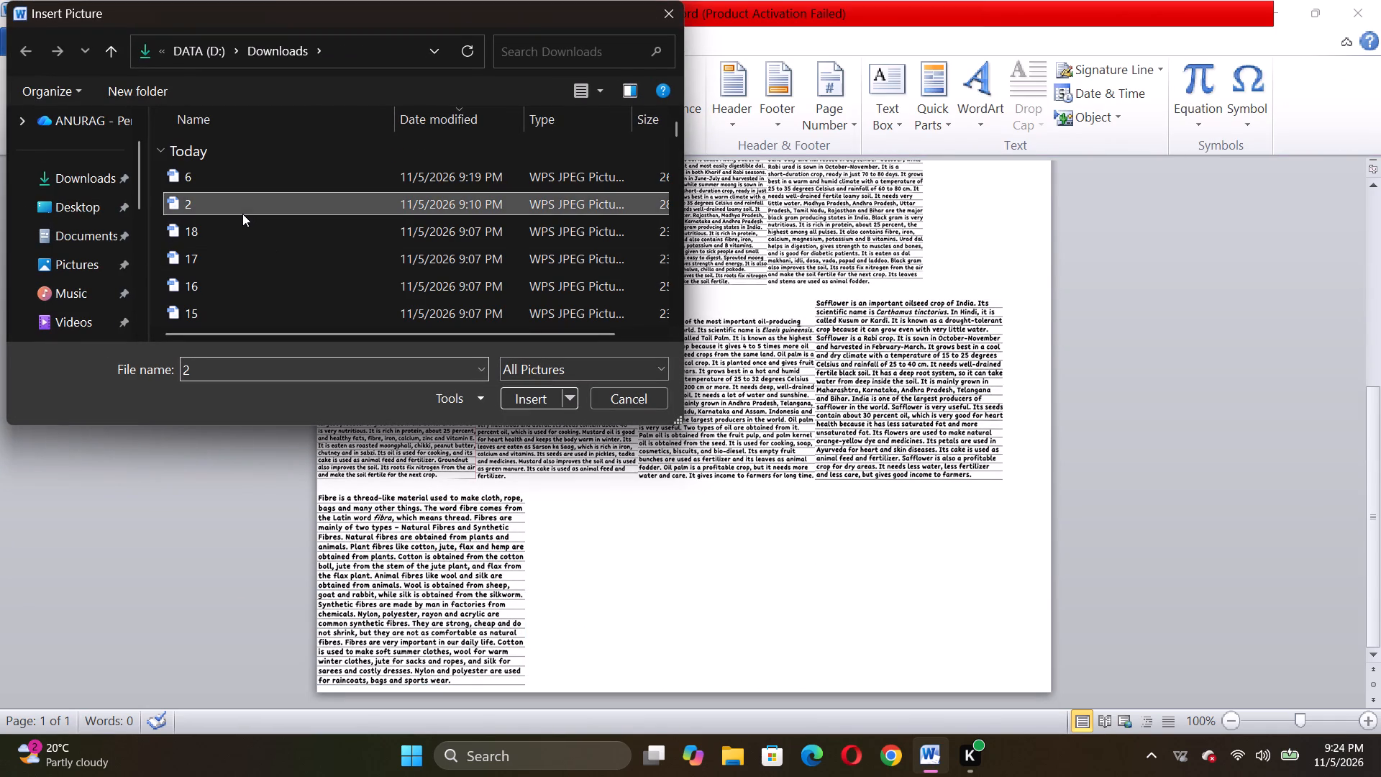
{"action": "left_click", "coordinate": [243, 230]}
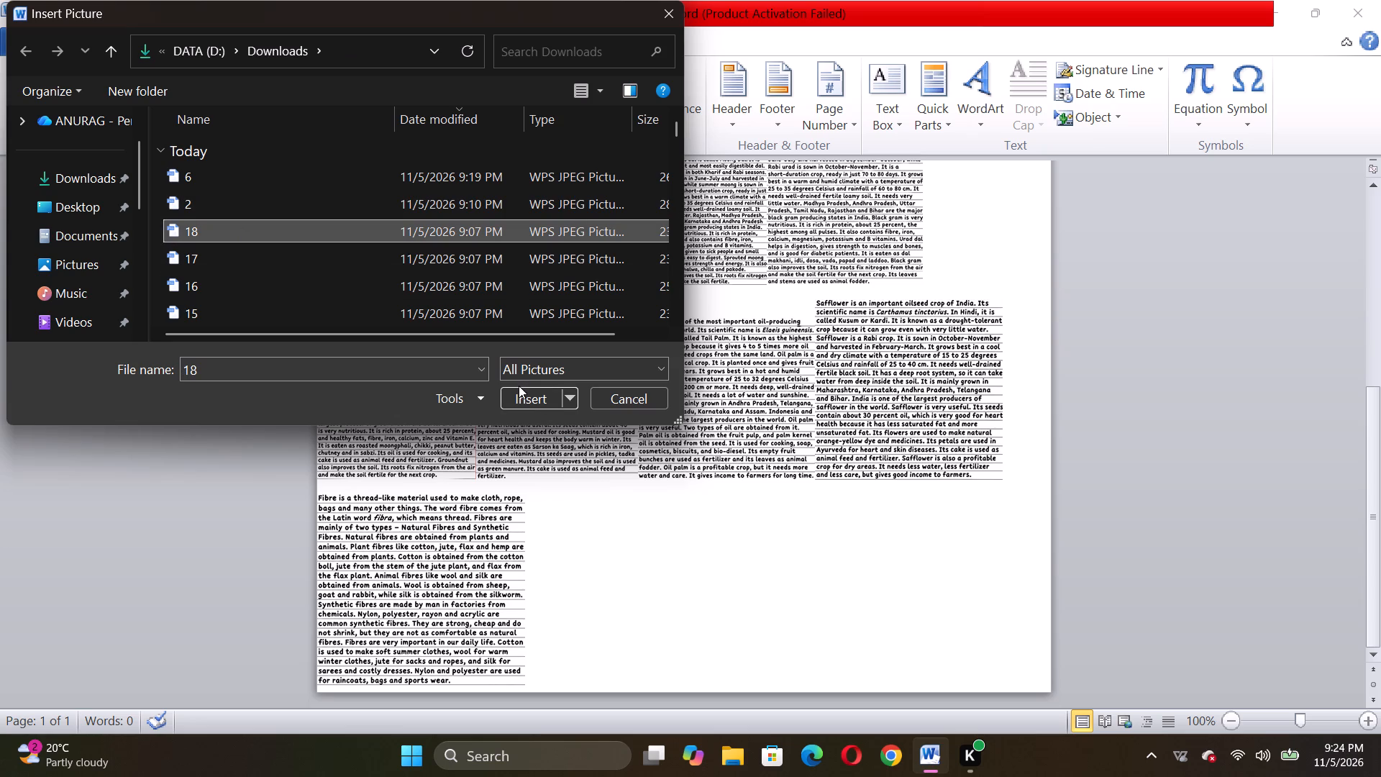
{"action": "left_click", "coordinate": [519, 386]}
{"action": "left_click", "coordinate": [519, 396]}
Shrink the sugarcane and cotton text picture to about 1.78" high by 1.86" wide, unmirrored, beside the fibre text picture.
{"action": "scroll", "coordinate": [592, 421], "scroll_direction": "down", "scroll_amount": 5}
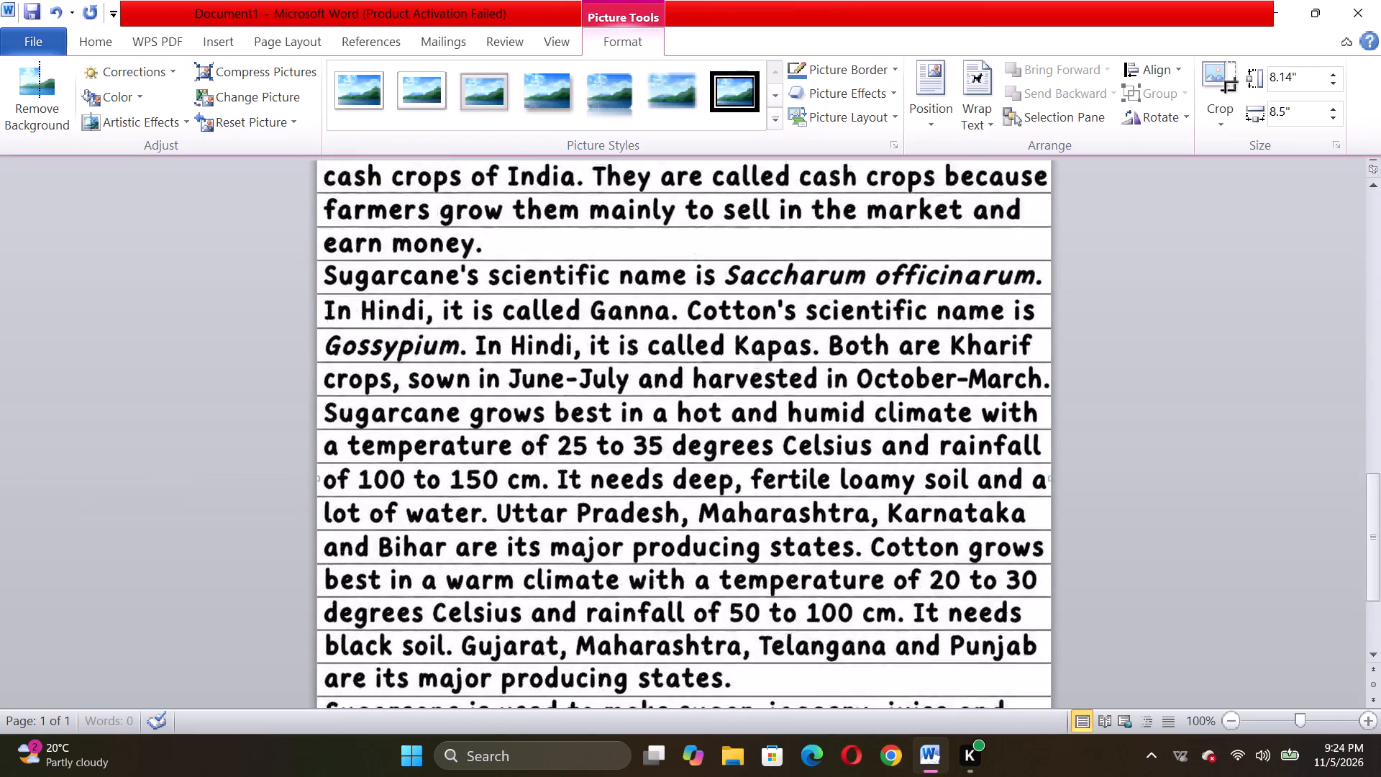
{"action": "scroll", "coordinate": [720, 460], "scroll_direction": "down", "scroll_amount": 2}
{"action": "scroll", "coordinate": [785, 470], "scroll_direction": "down", "scroll_amount": 6}
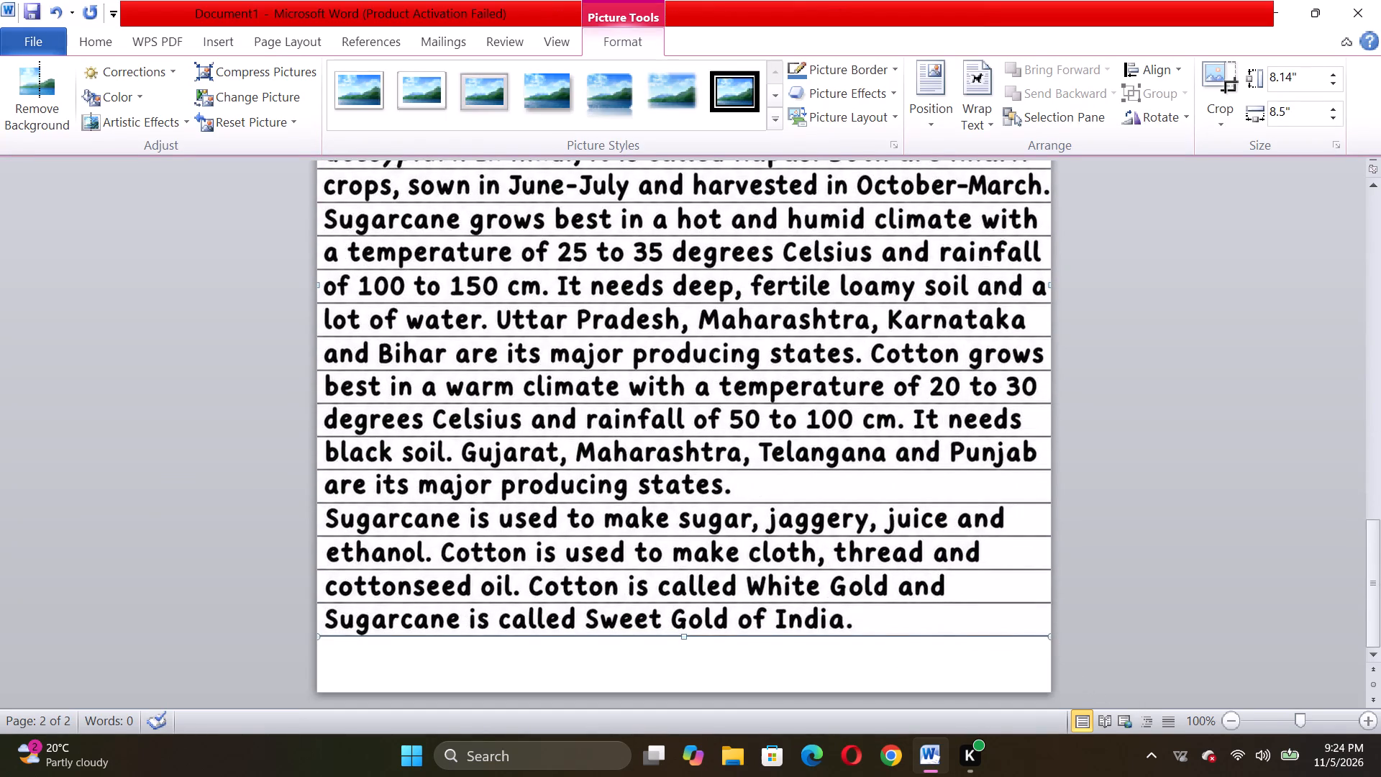
{"action": "left_click_drag", "start_coordinate": [1047, 637], "coordinate": [281, 256]}
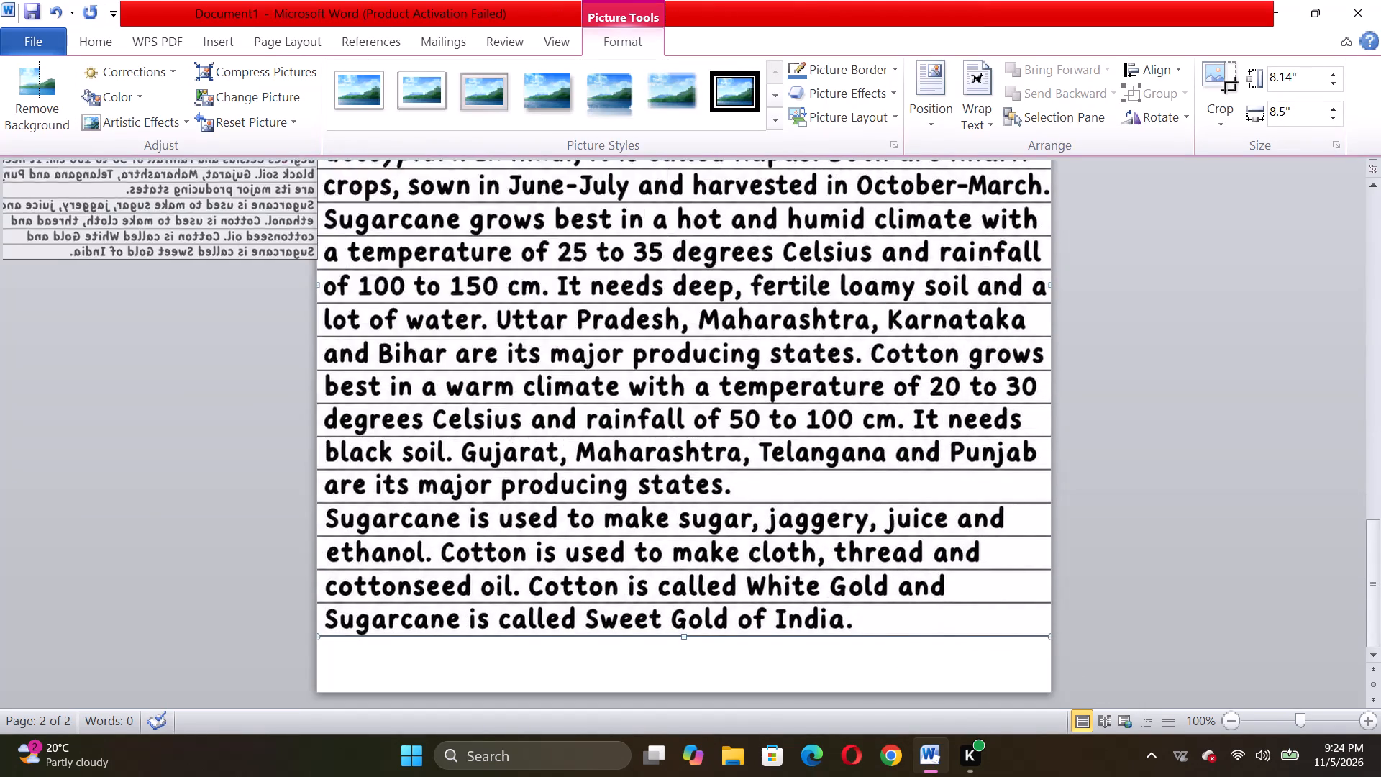
{"action": "left_click_drag", "start_coordinate": [281, 256], "coordinate": [251, 245]}
{"action": "scroll", "coordinate": [785, 384], "scroll_direction": "up", "scroll_amount": 8}
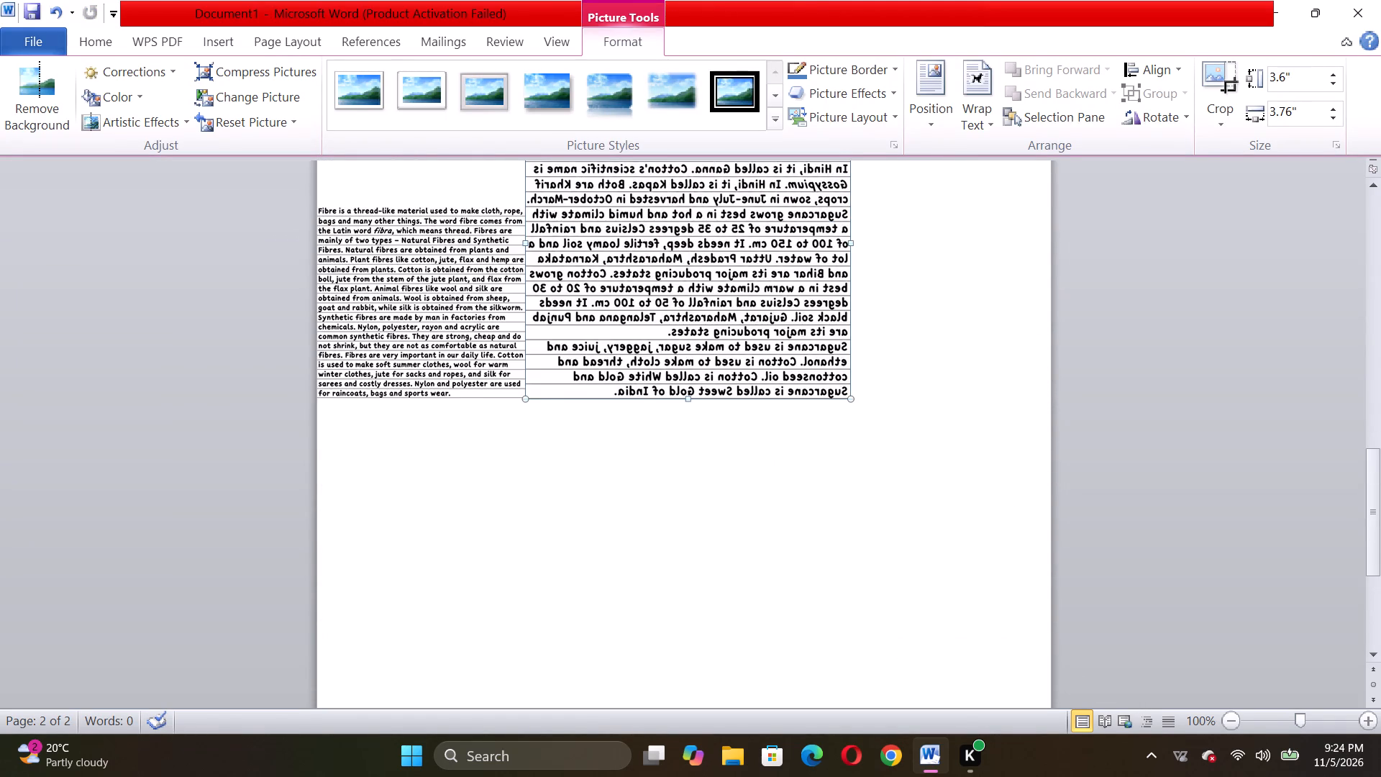
{"action": "left_click_drag", "start_coordinate": [848, 399], "coordinate": [660, 411]}
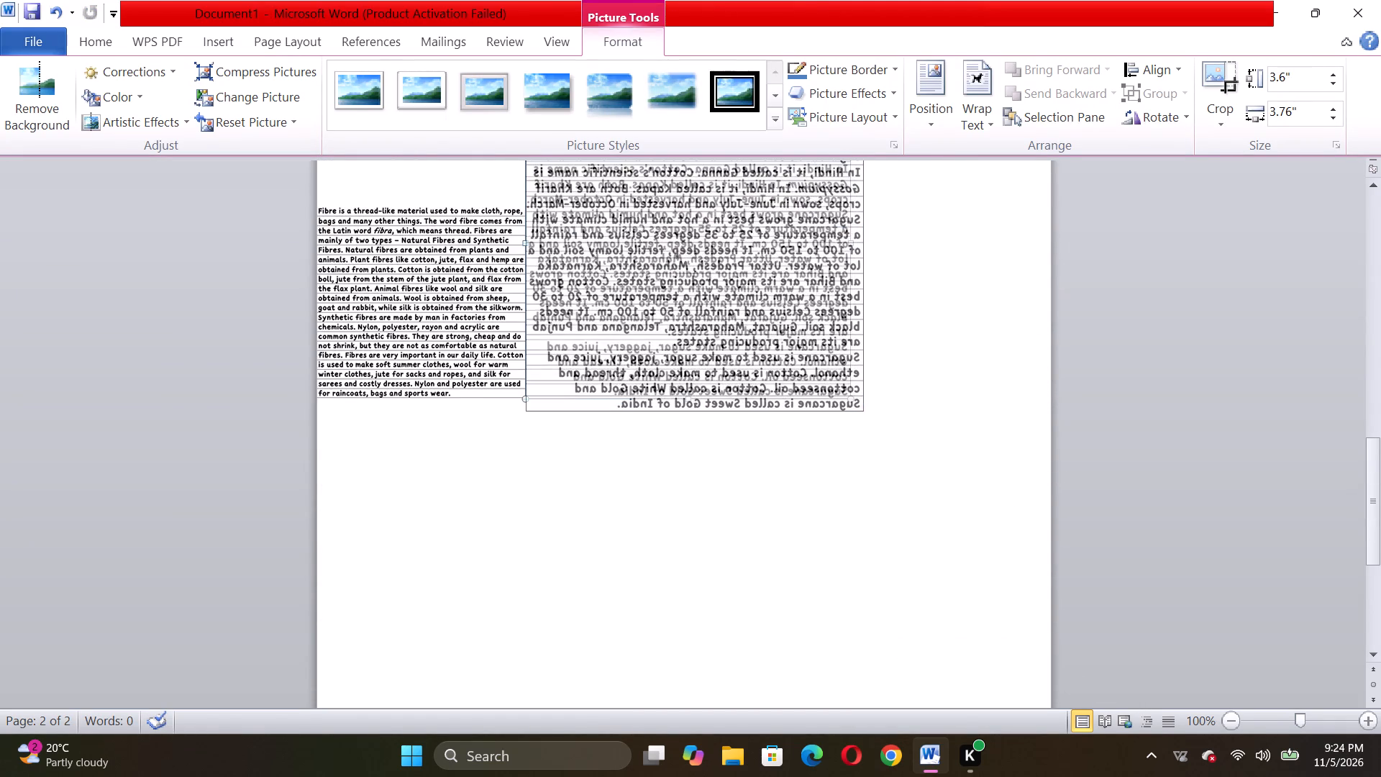
{"action": "left_click_drag", "start_coordinate": [660, 411], "coordinate": [454, 406]}
{"action": "scroll", "coordinate": [1000, 547], "scroll_direction": "up", "scroll_amount": 3}
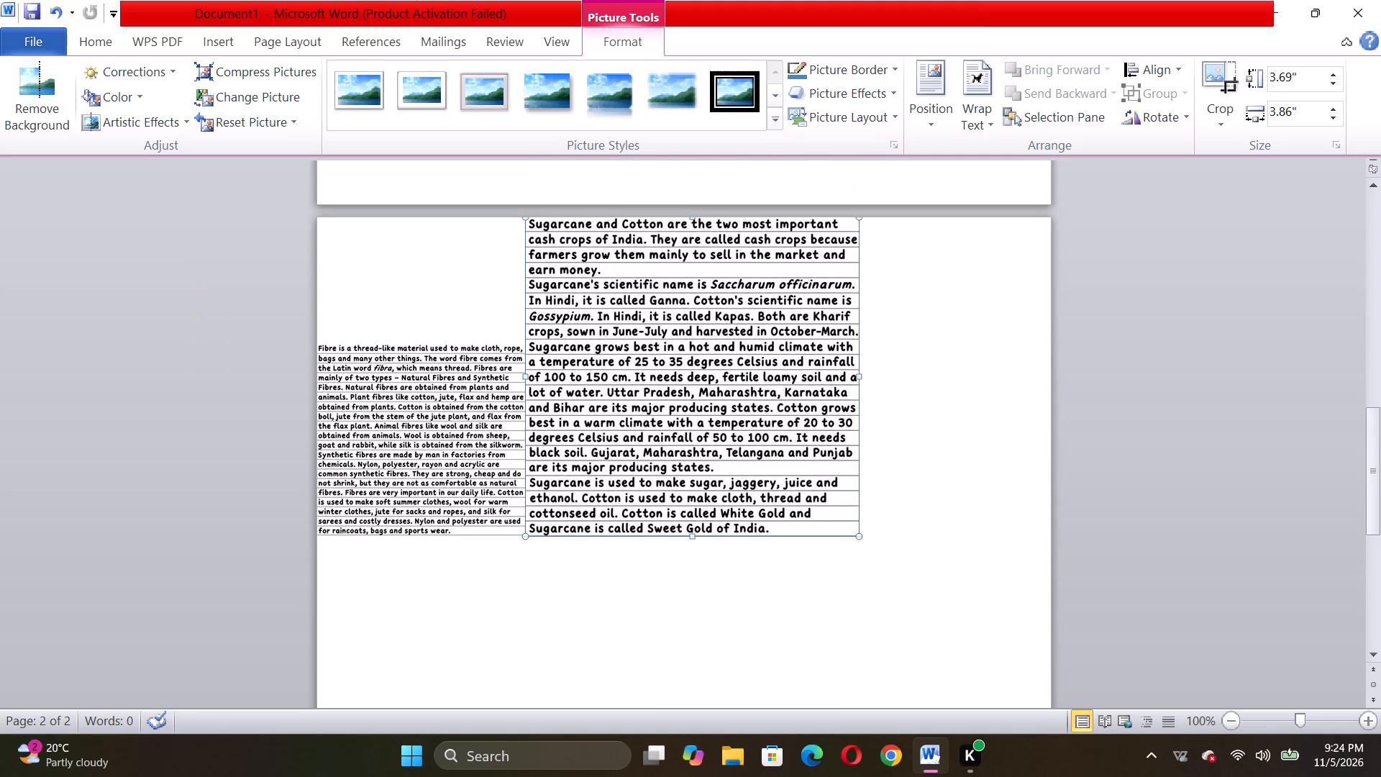
{"action": "left_click_drag", "start_coordinate": [861, 537], "coordinate": [789, 439]}
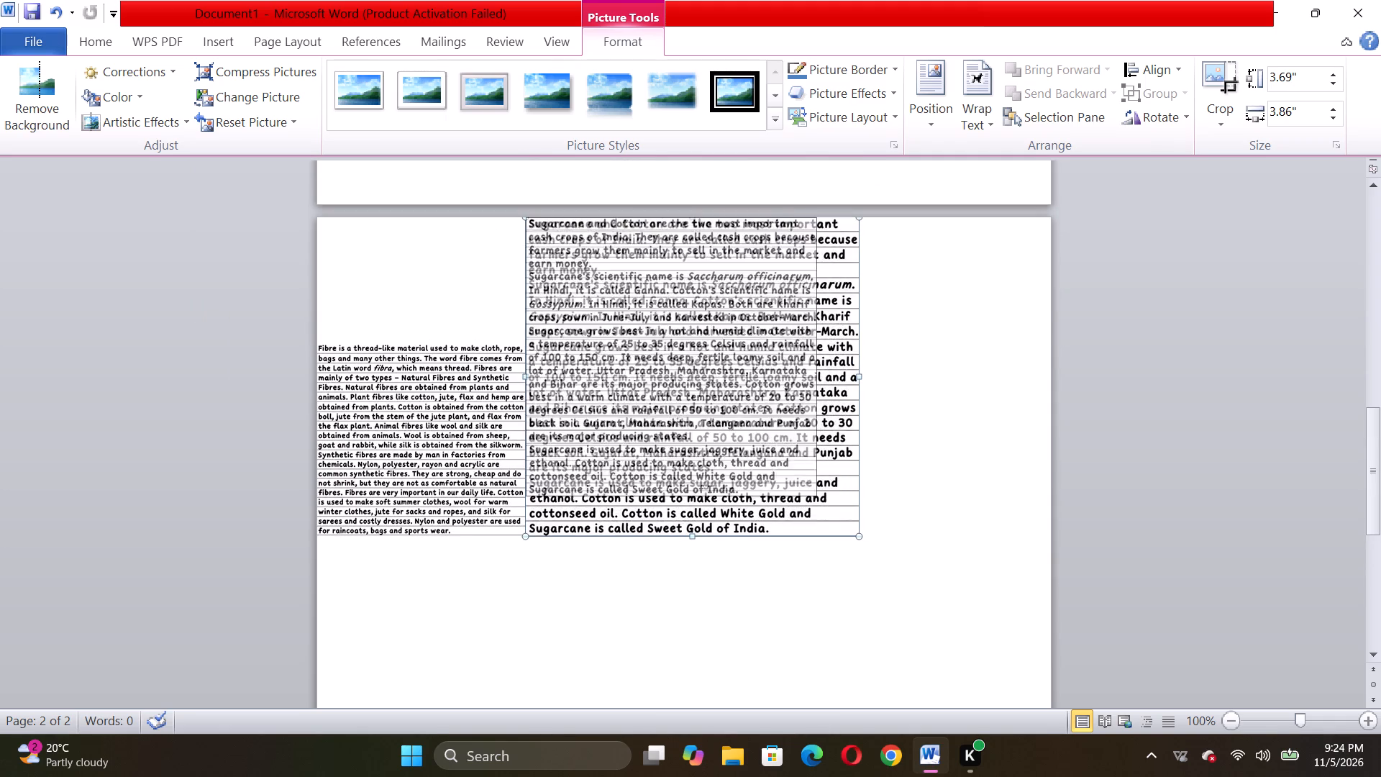
{"action": "left_click_drag", "start_coordinate": [789, 439], "coordinate": [686, 312]}
{"action": "scroll", "coordinate": [746, 333], "scroll_direction": "up", "scroll_amount": 8}
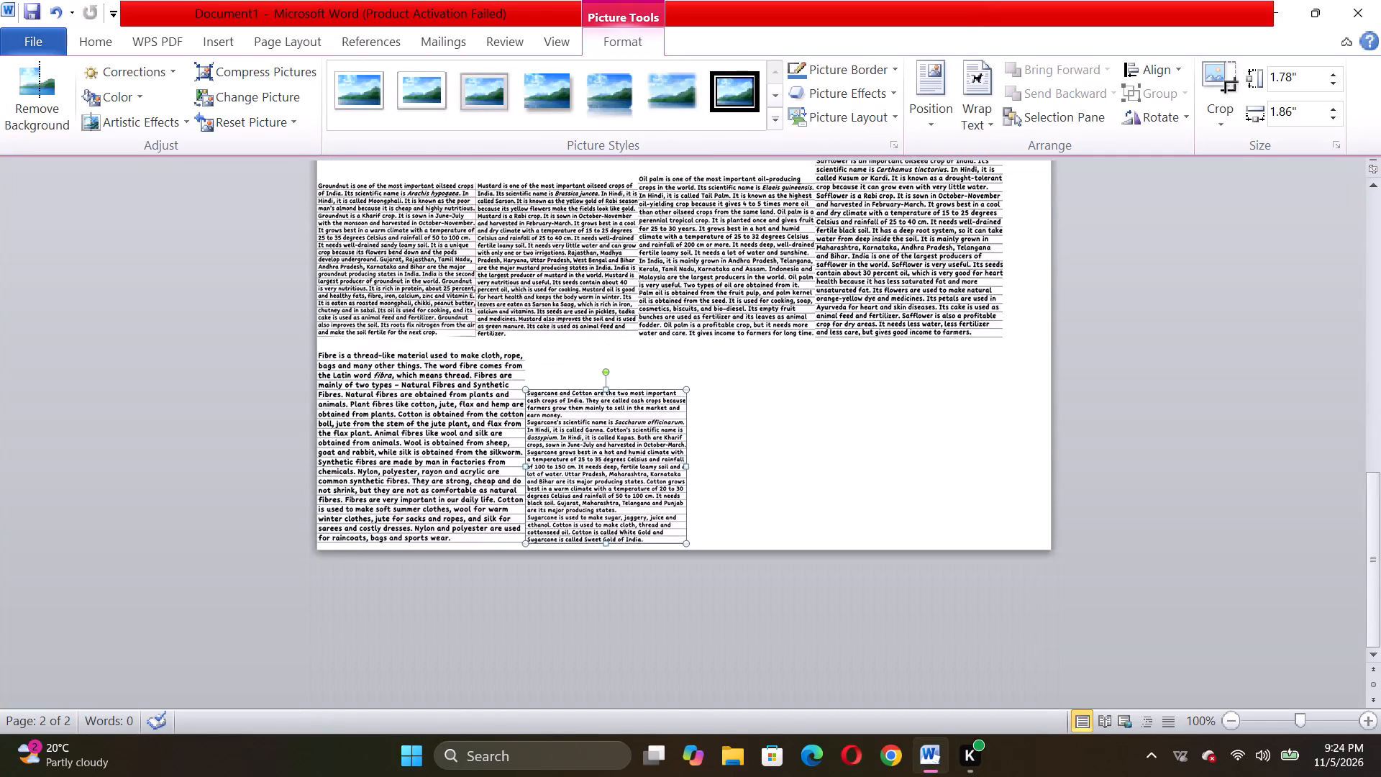
Stretch the rice text picture in the first row to about 1.97" high, keeping its 1.71" width.
{"action": "scroll", "coordinate": [751, 328], "scroll_direction": "up", "scroll_amount": 20}
{"action": "scroll", "coordinate": [751, 328], "scroll_direction": "up", "scroll_amount": 6}
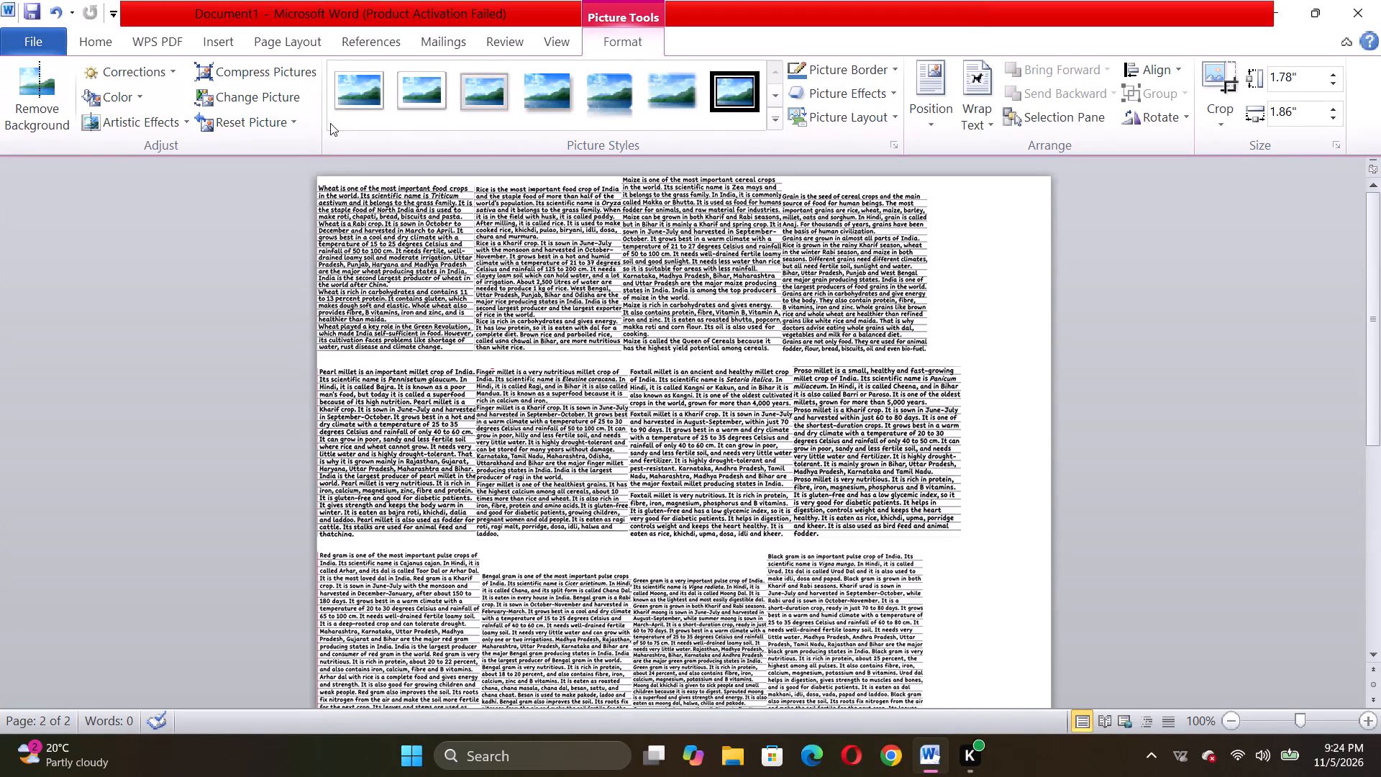
{"action": "left_click", "coordinate": [403, 259]}
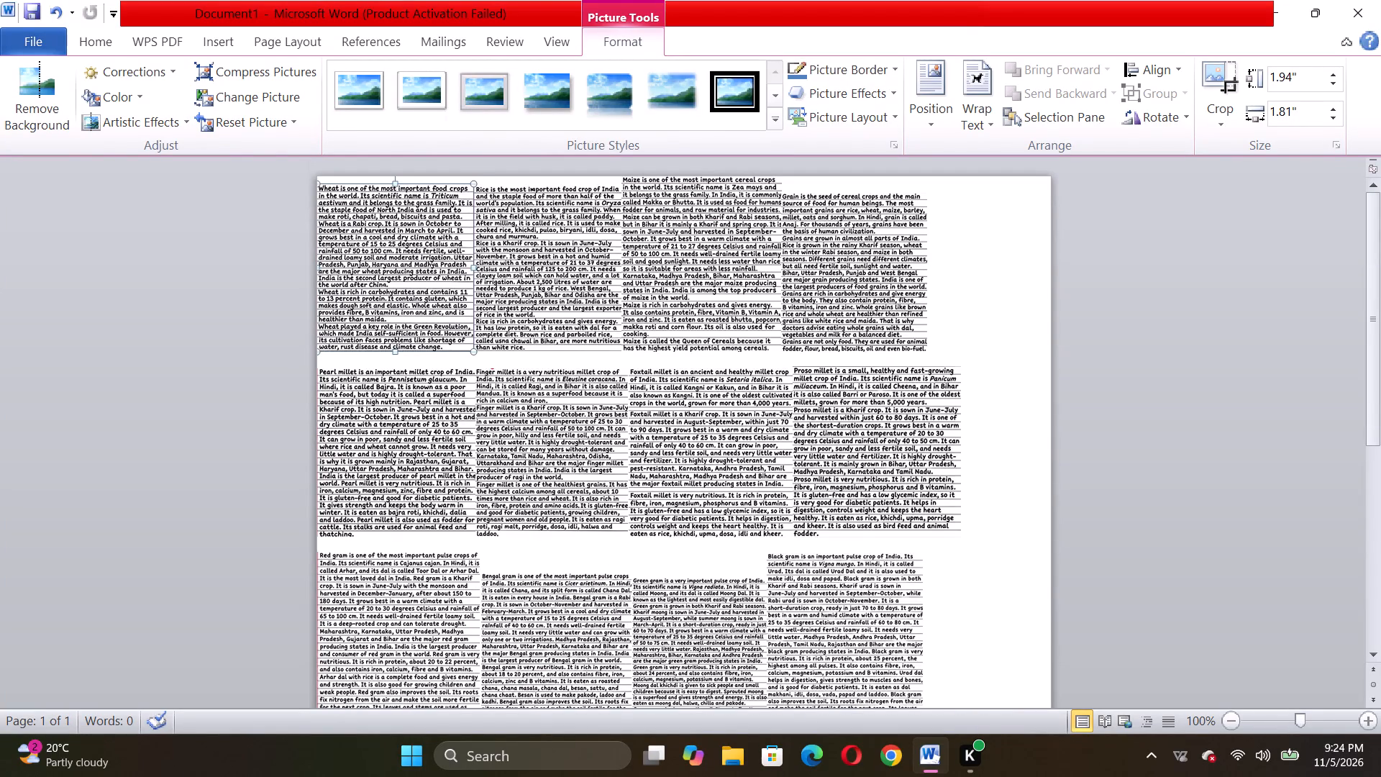
{"action": "left_click", "coordinate": [569, 281]}
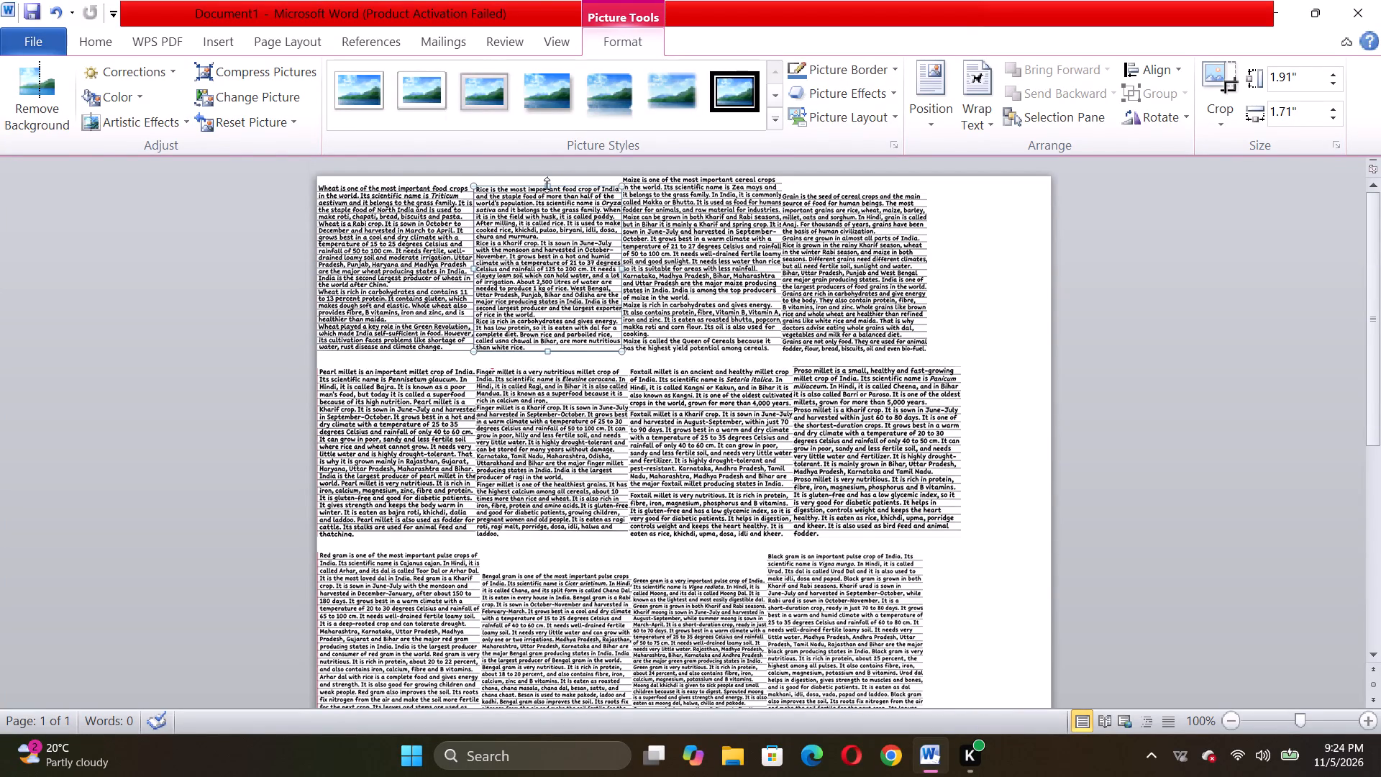
{"action": "left_click", "coordinate": [547, 186]}
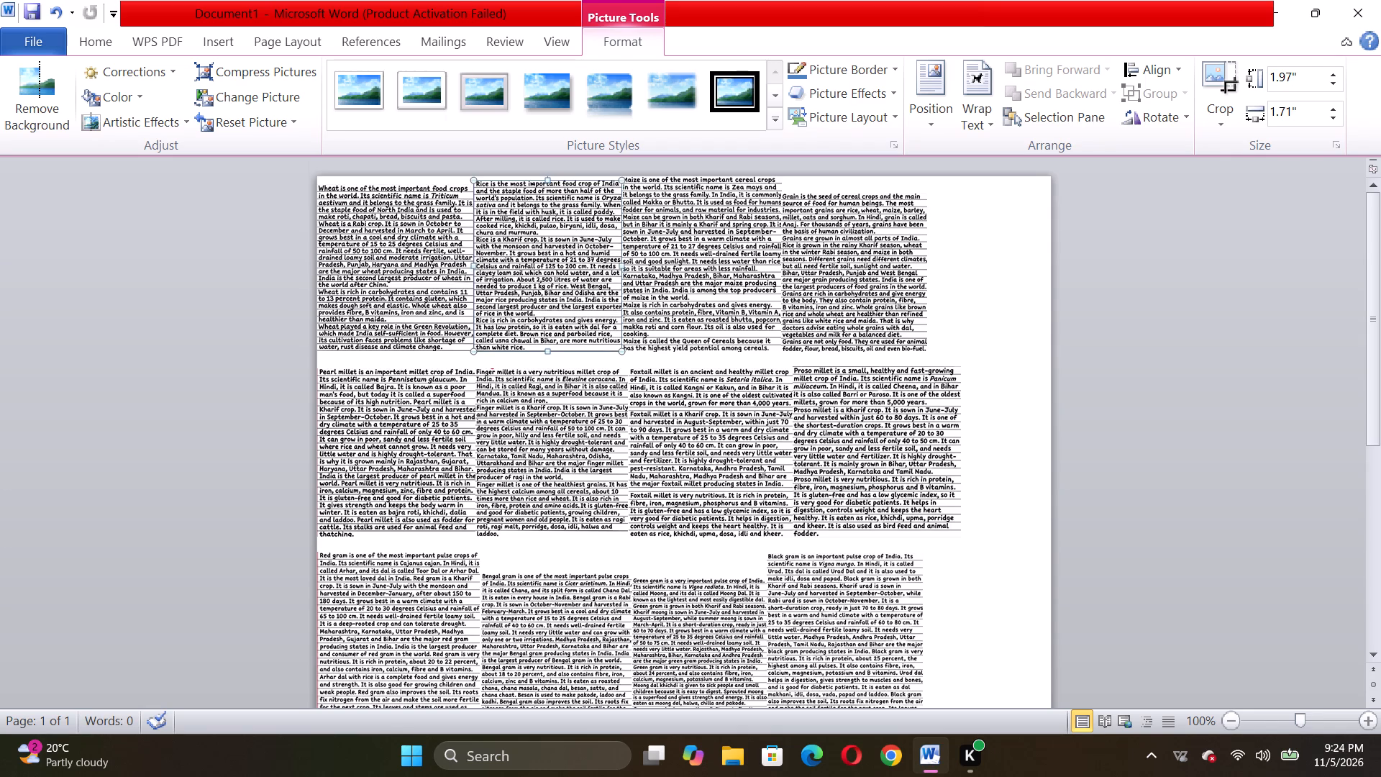
{"action": "left_click", "coordinate": [398, 196]}
Stretch the grain text picture at the end of the first row to about 2.03" high by 1.69" wide.
{"action": "left_click", "coordinate": [689, 292]}
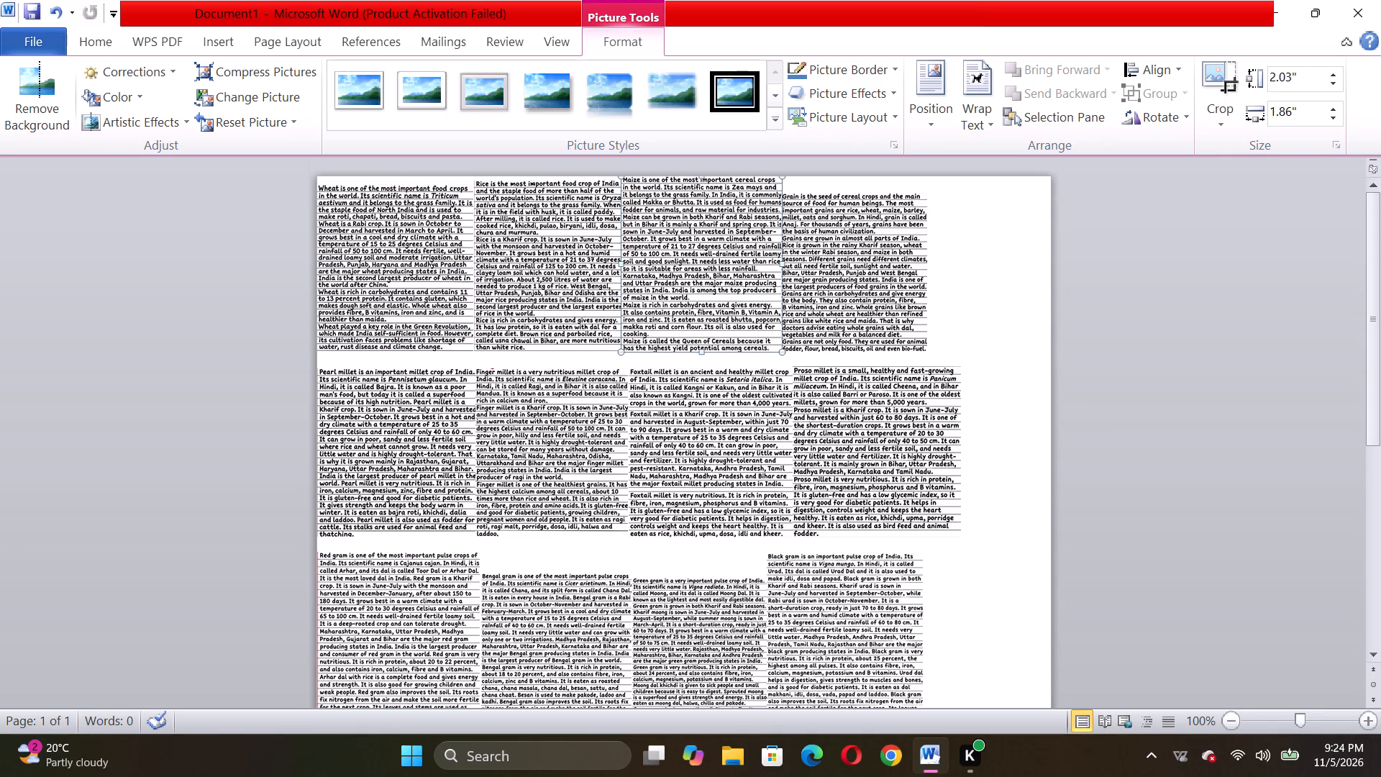
{"action": "left_click", "coordinate": [825, 283]}
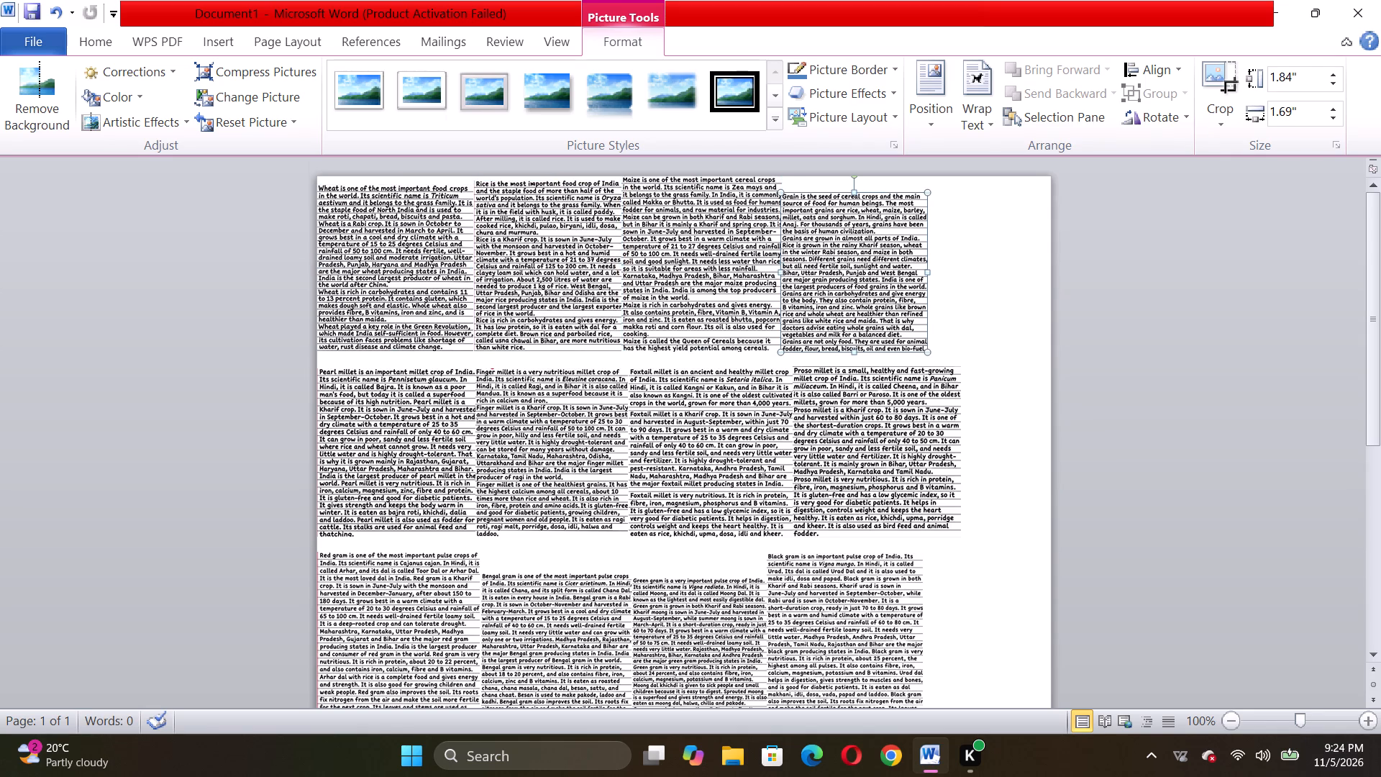
{"action": "left_click_drag", "start_coordinate": [855, 194], "coordinate": [858, 184]}
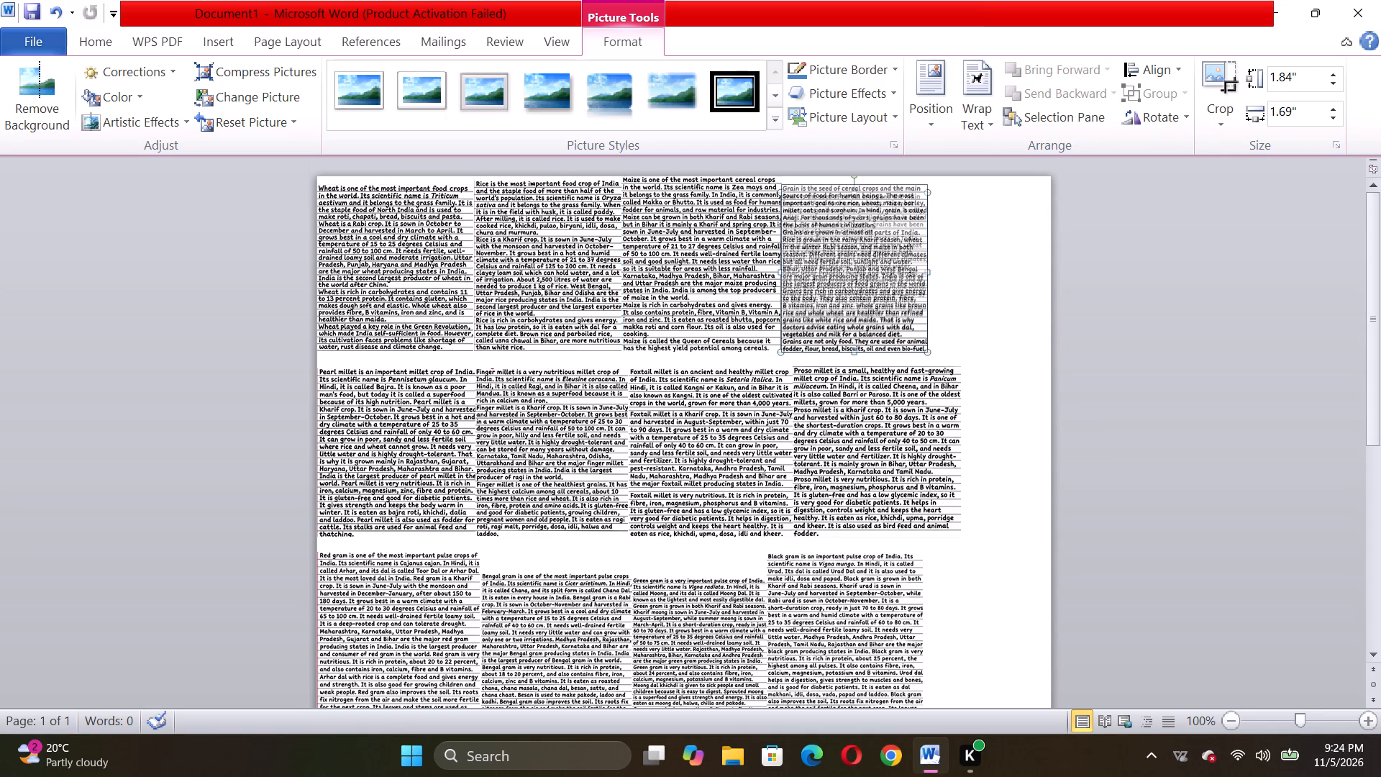
{"action": "left_click_drag", "start_coordinate": [858, 184], "coordinate": [861, 177]}
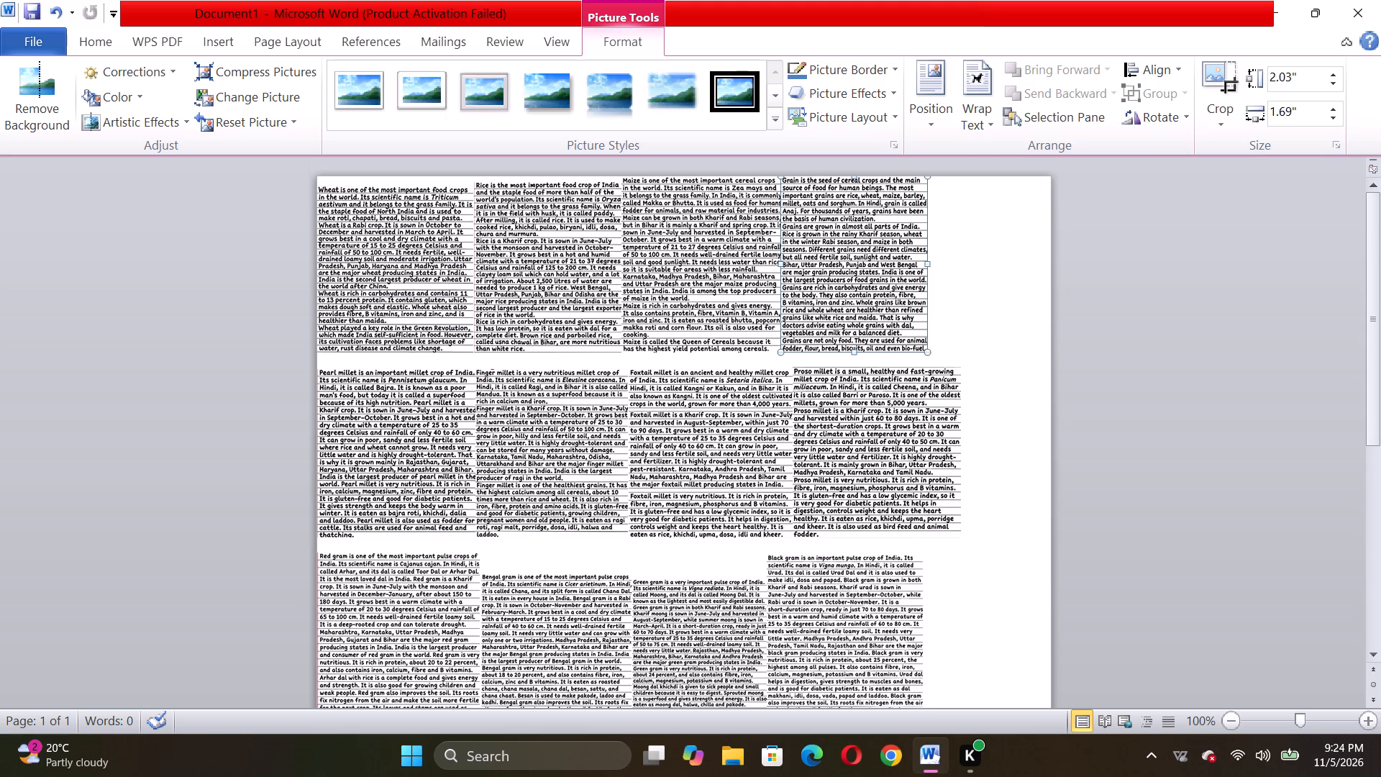
Add a two-space gap before each of the grain, maize and rice text pictures in the first row.
{"action": "key", "text": "space"}
{"action": "key", "text": "space"}
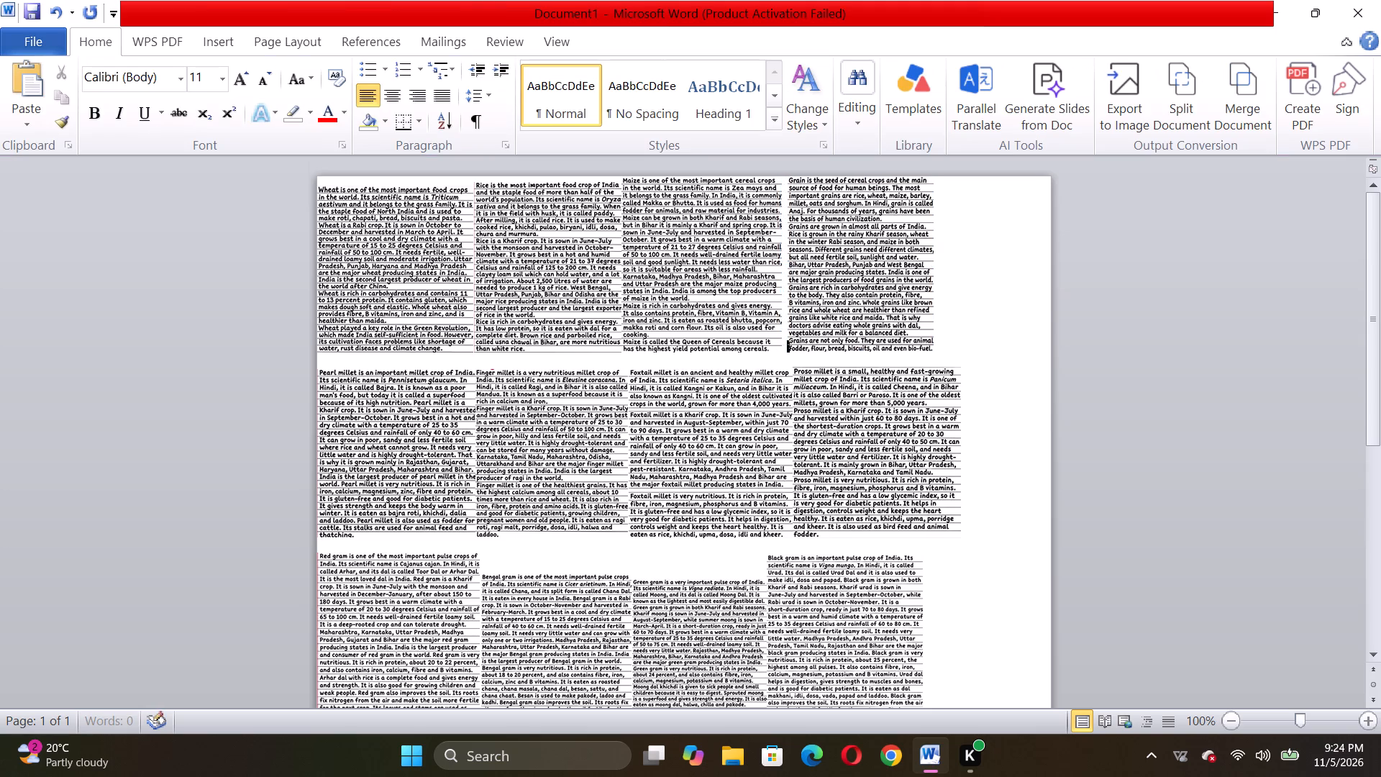
{"action": "left_click", "coordinate": [673, 311]}
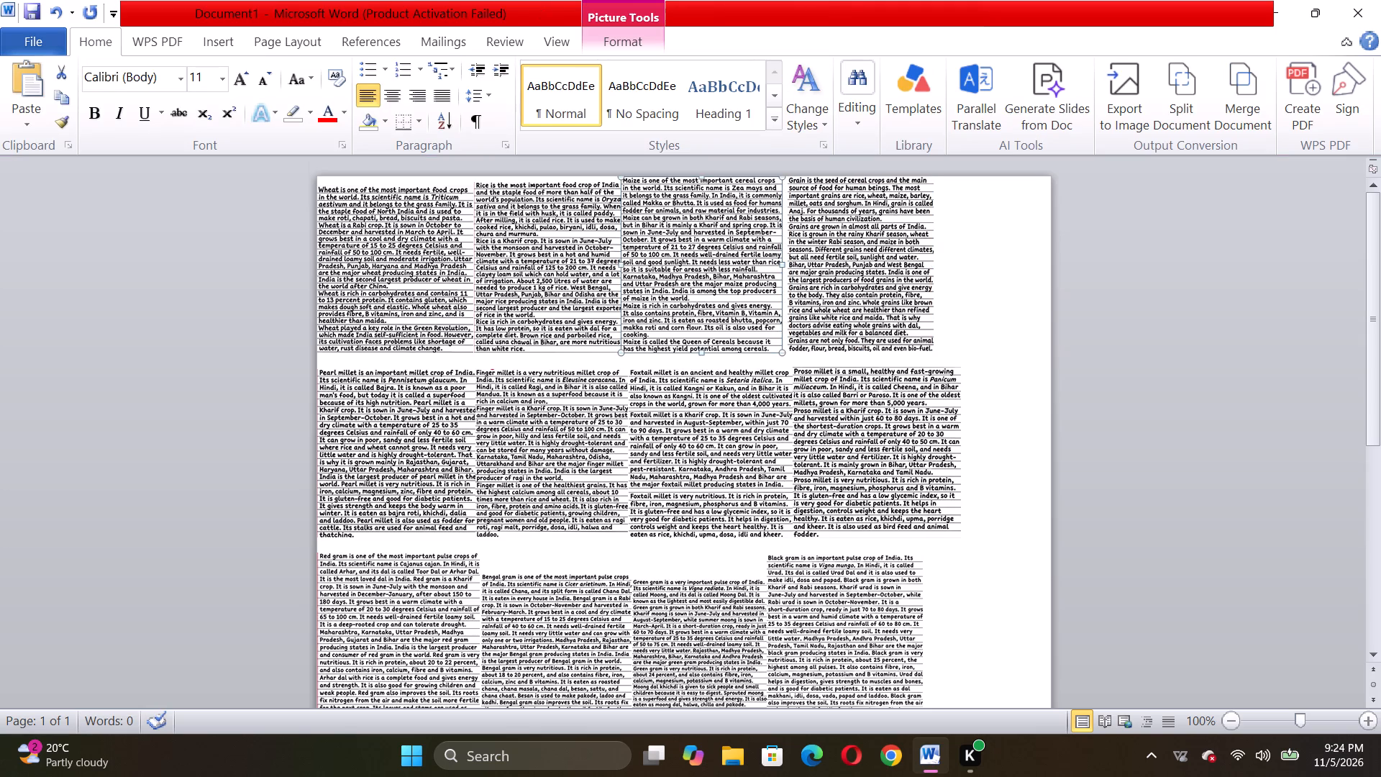
{"action": "key", "text": "space"}
{"action": "key", "text": "space"}
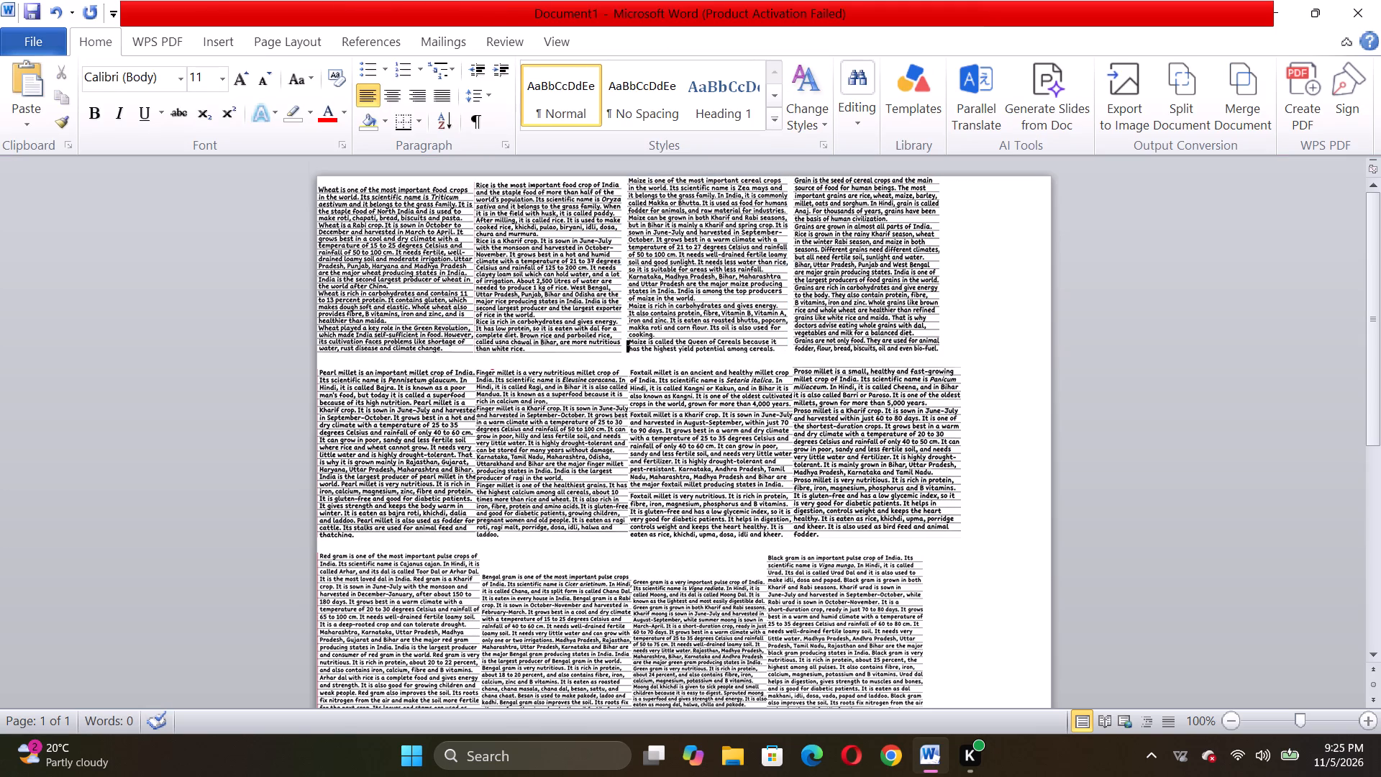
{"action": "left_click", "coordinate": [554, 272]}
{"action": "key", "text": "space"}
{"action": "key", "text": "space"}
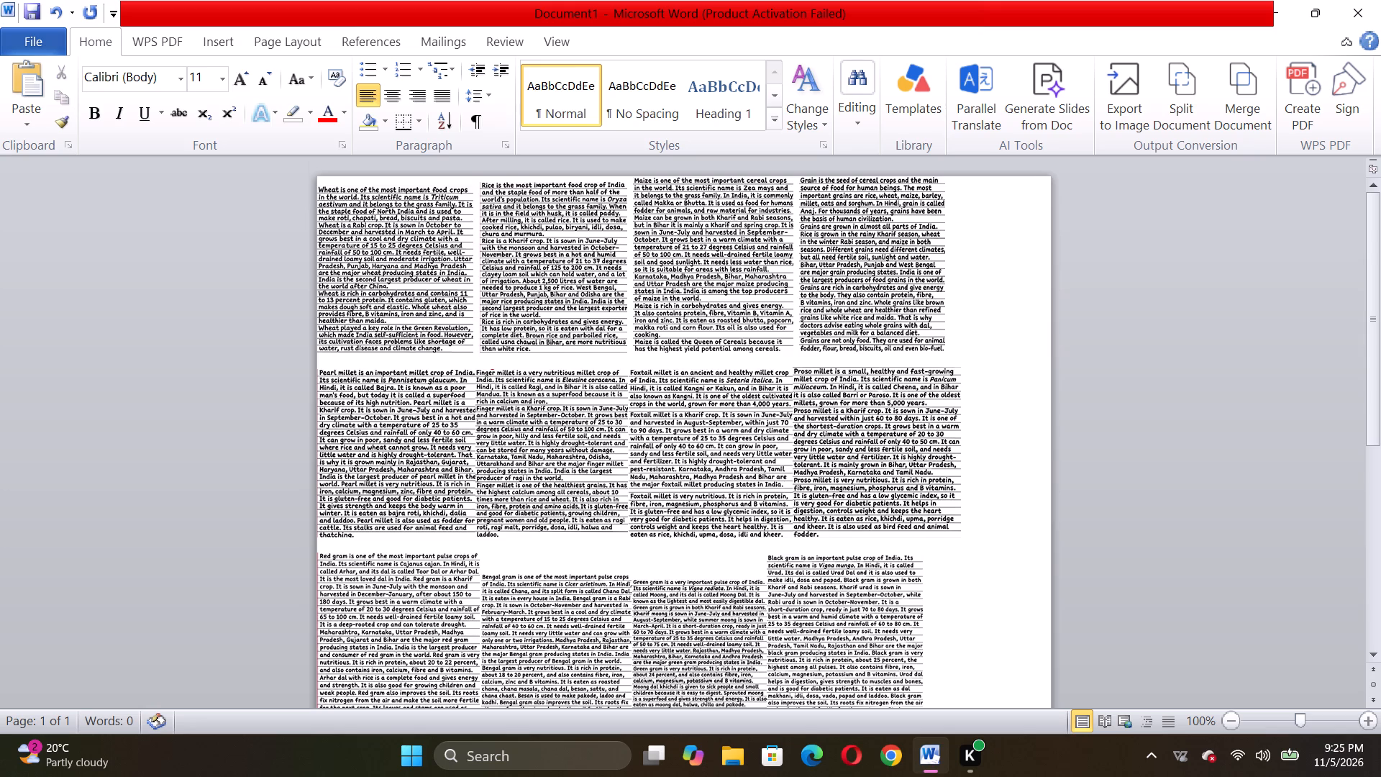
{"action": "left_click", "coordinate": [425, 273]}
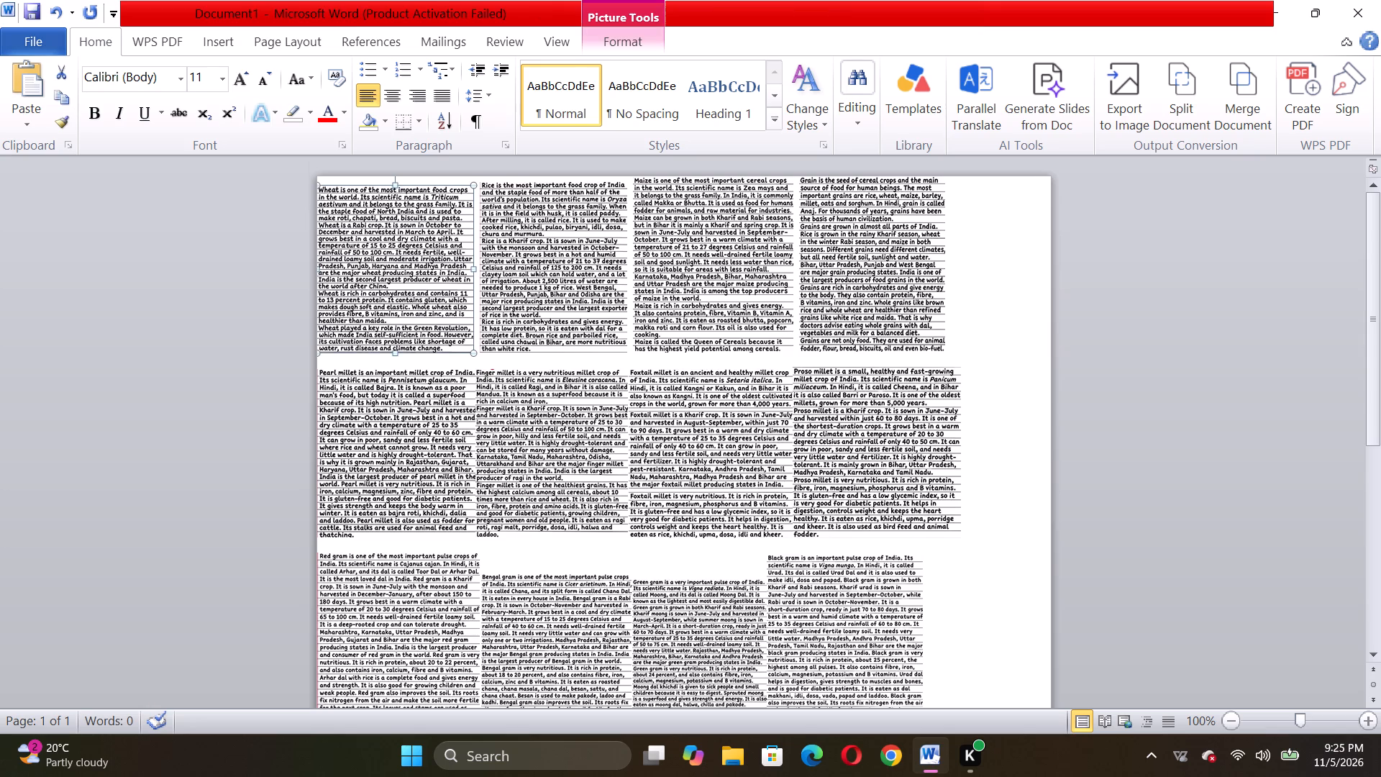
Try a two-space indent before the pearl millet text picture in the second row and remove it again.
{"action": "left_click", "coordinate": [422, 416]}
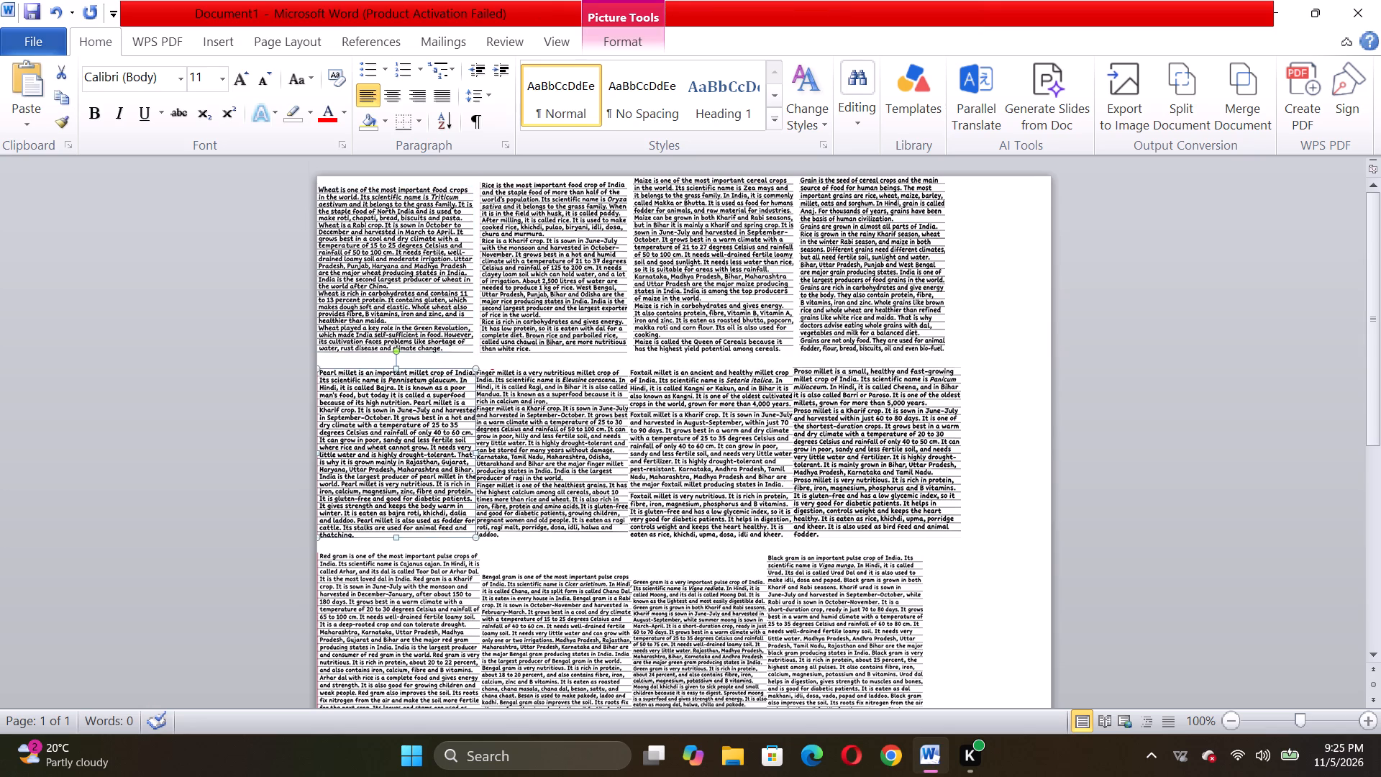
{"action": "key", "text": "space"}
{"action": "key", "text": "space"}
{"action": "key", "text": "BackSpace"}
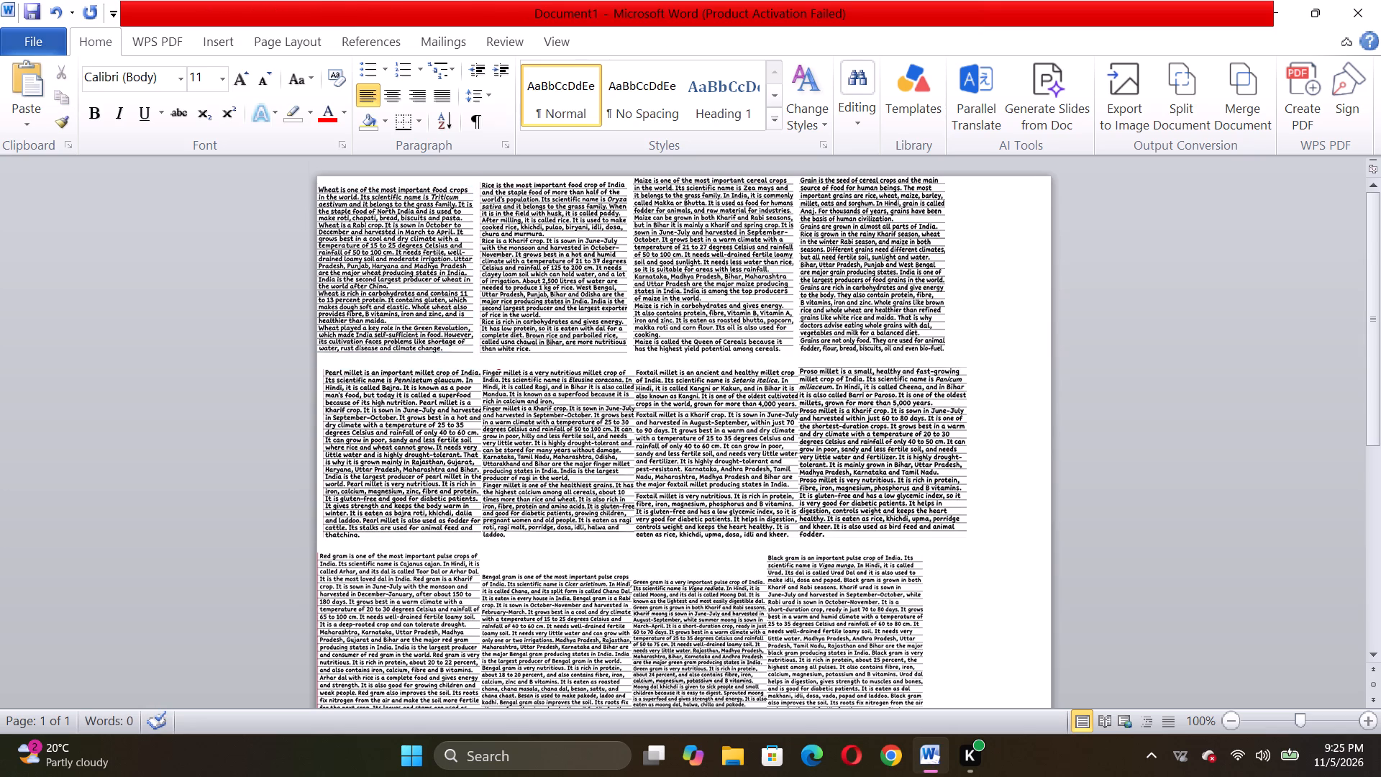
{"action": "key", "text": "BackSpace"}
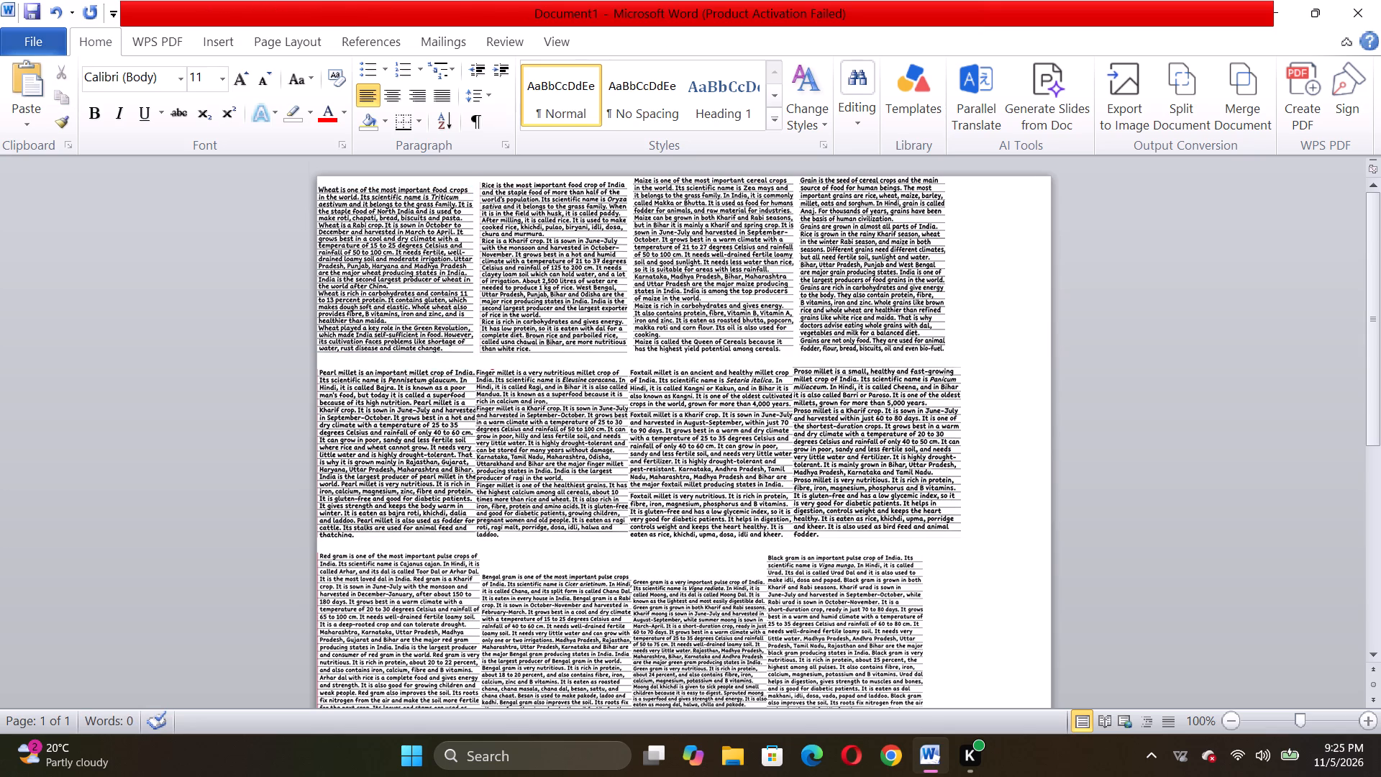
Add a two-space gap before each of the finger millet, foxtail millet and proso millet text pictures in the second row.
{"action": "left_click", "coordinate": [508, 408]}
{"action": "key", "text": "space"}
{"action": "key", "text": "space"}
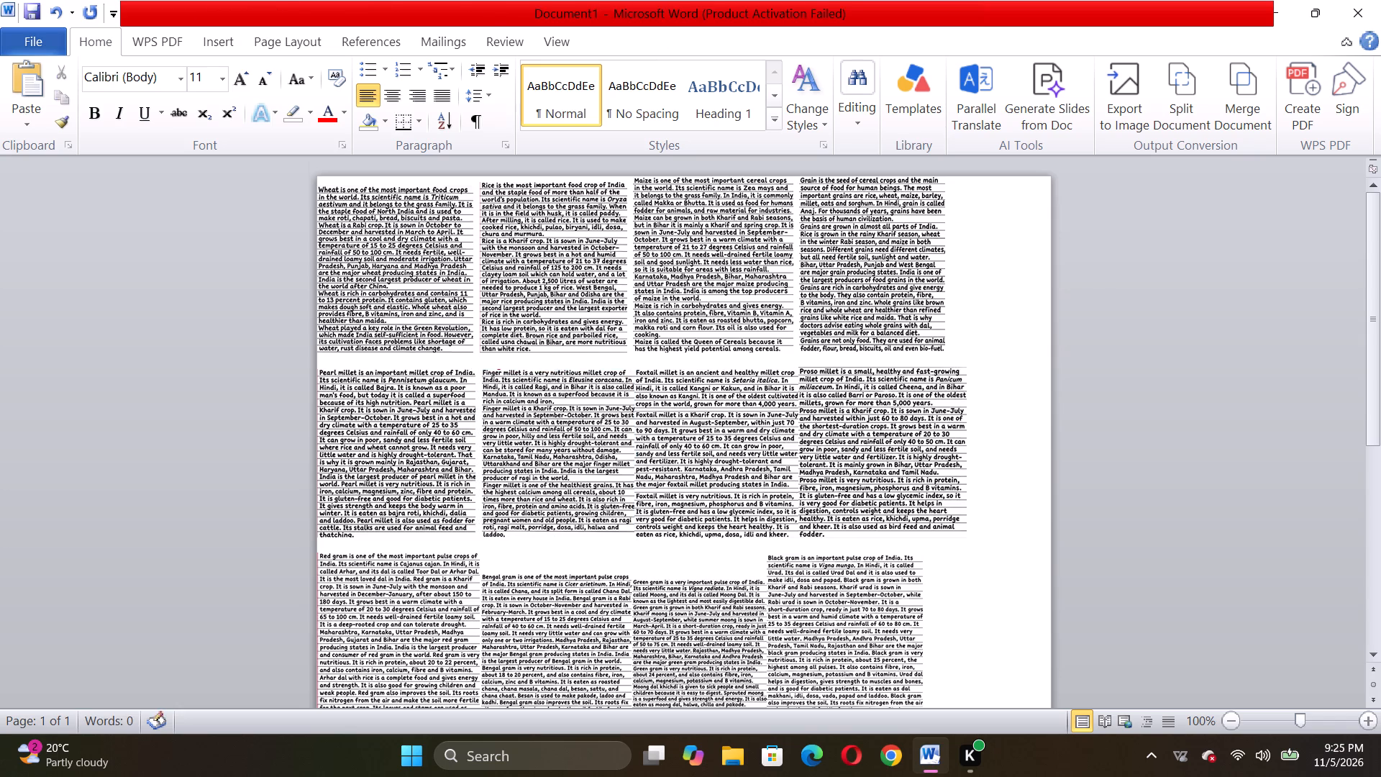
{"action": "left_click", "coordinate": [688, 385]}
{"action": "key", "text": "space"}
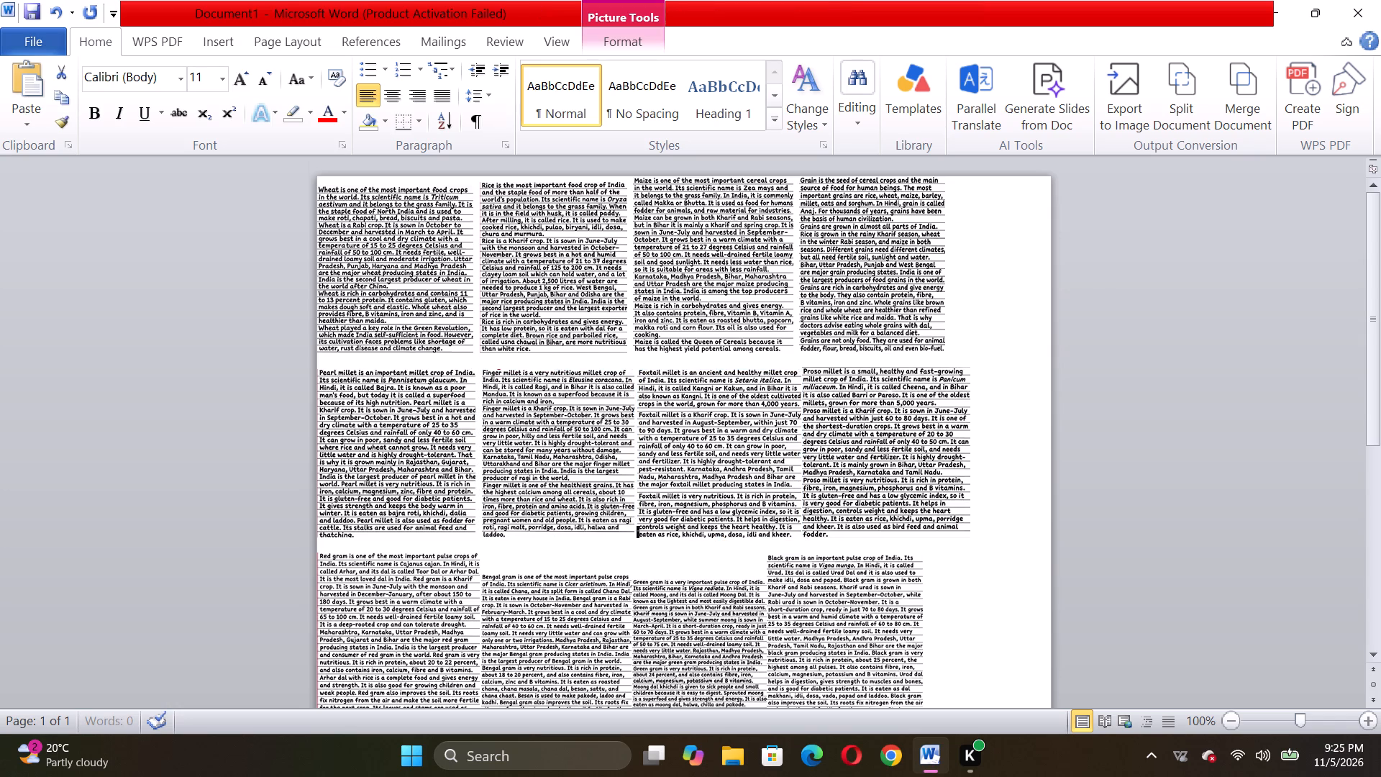
{"action": "key", "text": "space"}
{"action": "left_click", "coordinate": [936, 413]}
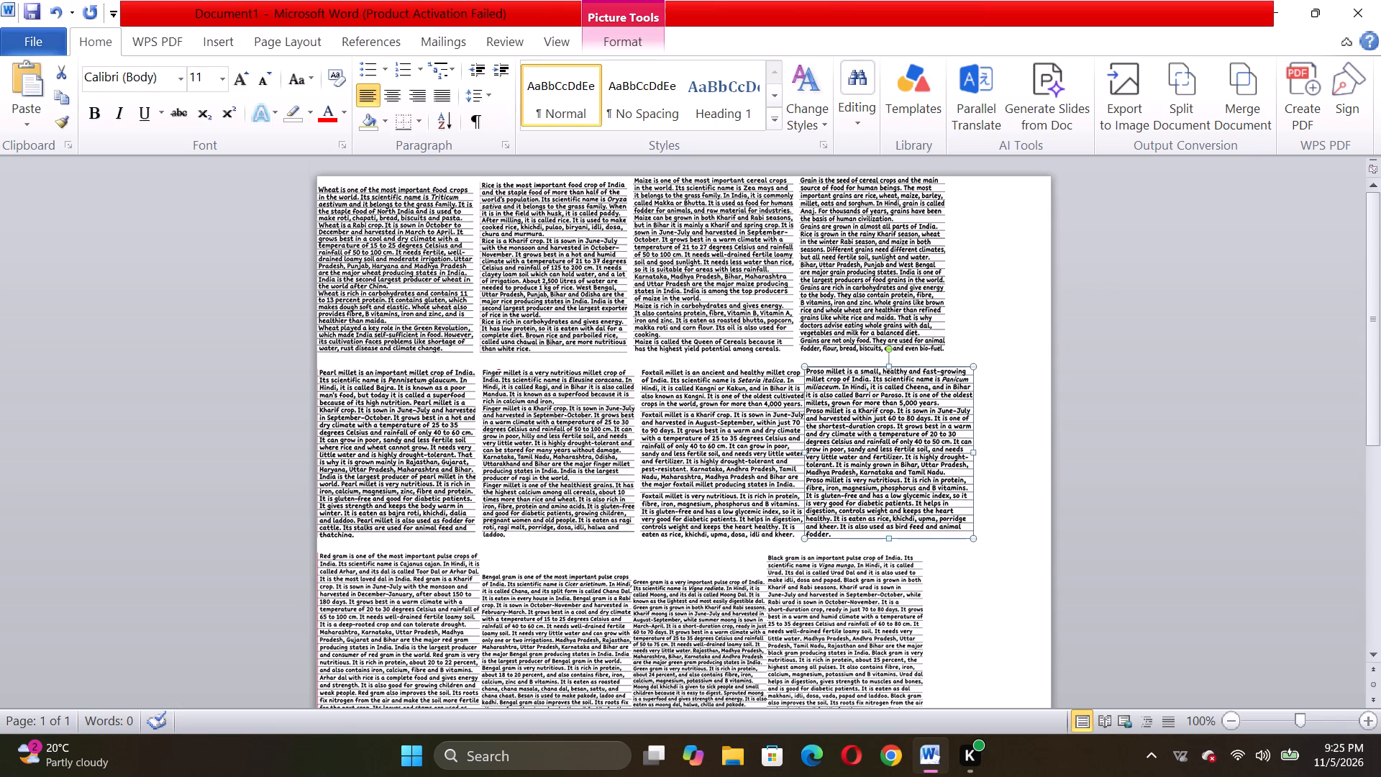
{"action": "key", "text": "space"}
{"action": "key", "text": "space"}
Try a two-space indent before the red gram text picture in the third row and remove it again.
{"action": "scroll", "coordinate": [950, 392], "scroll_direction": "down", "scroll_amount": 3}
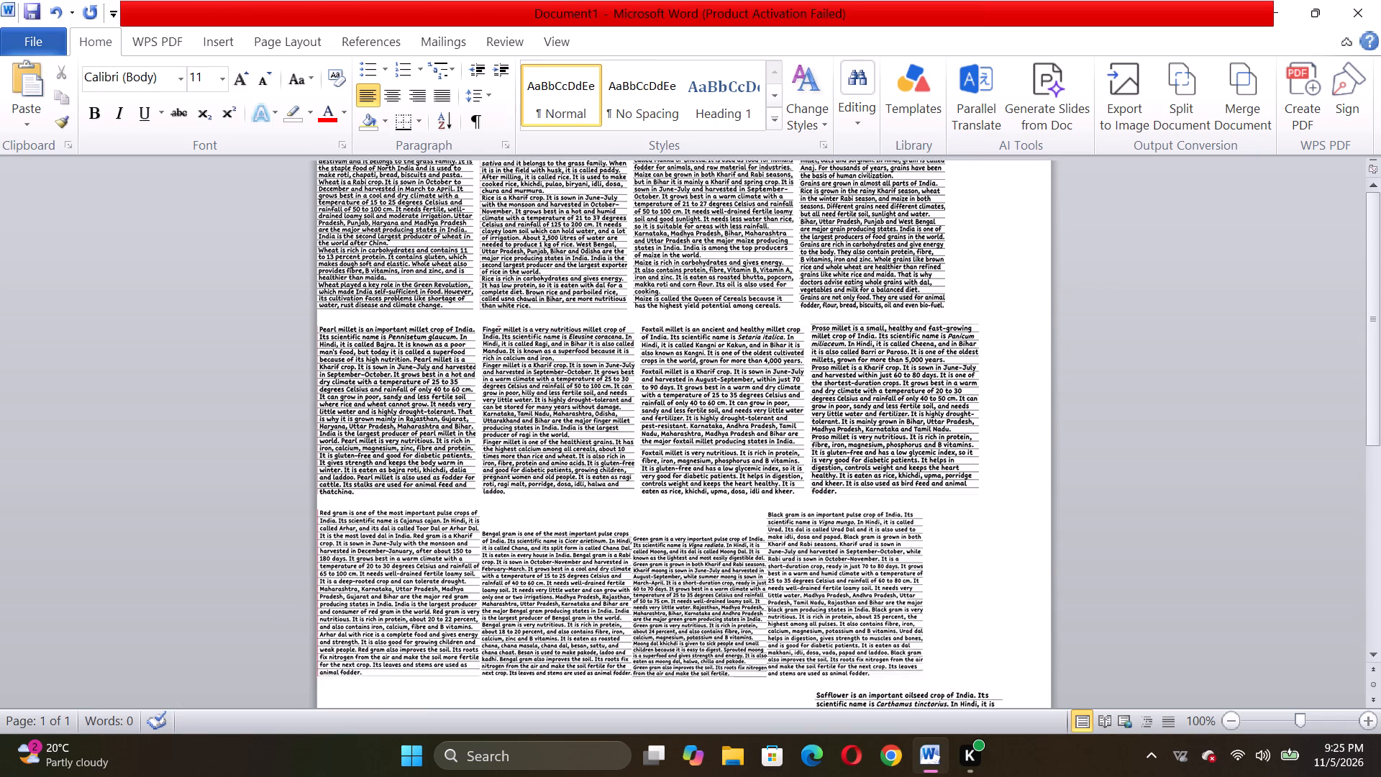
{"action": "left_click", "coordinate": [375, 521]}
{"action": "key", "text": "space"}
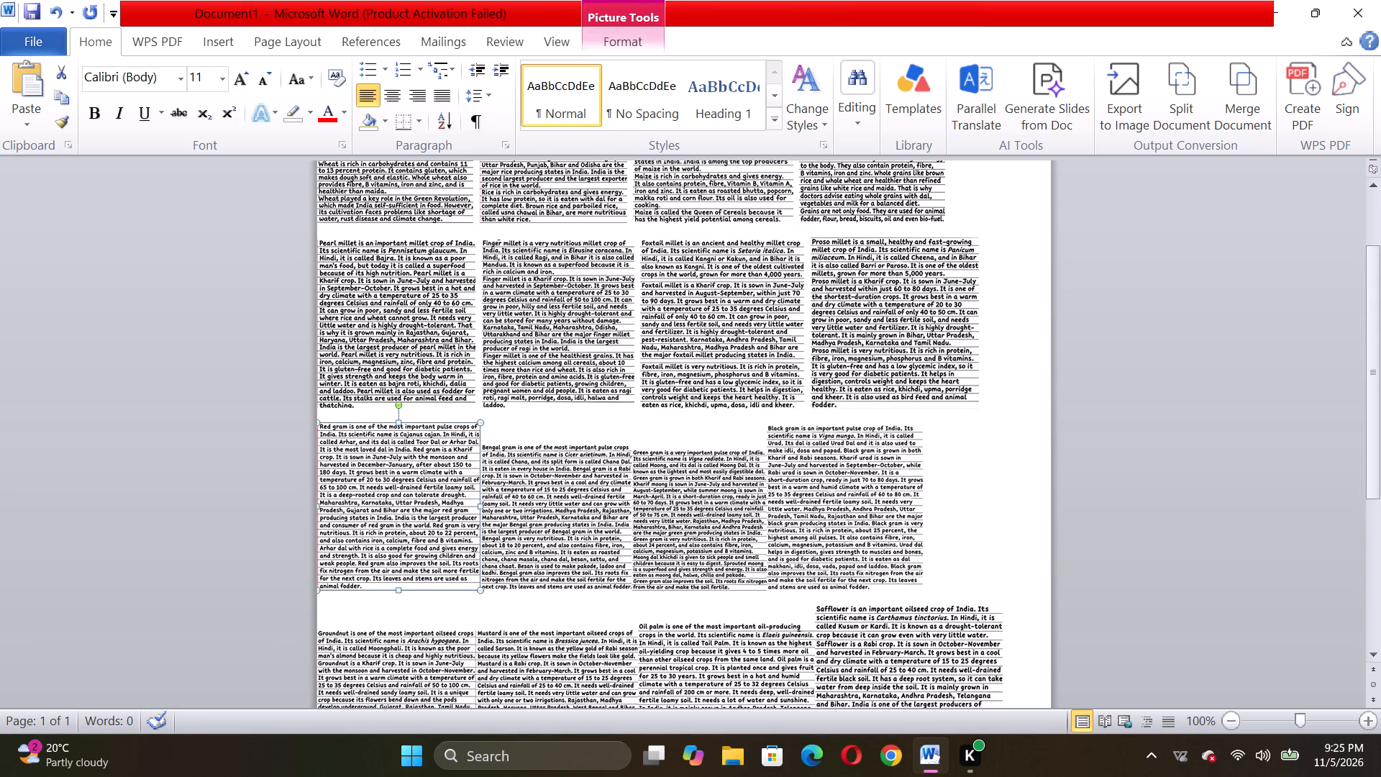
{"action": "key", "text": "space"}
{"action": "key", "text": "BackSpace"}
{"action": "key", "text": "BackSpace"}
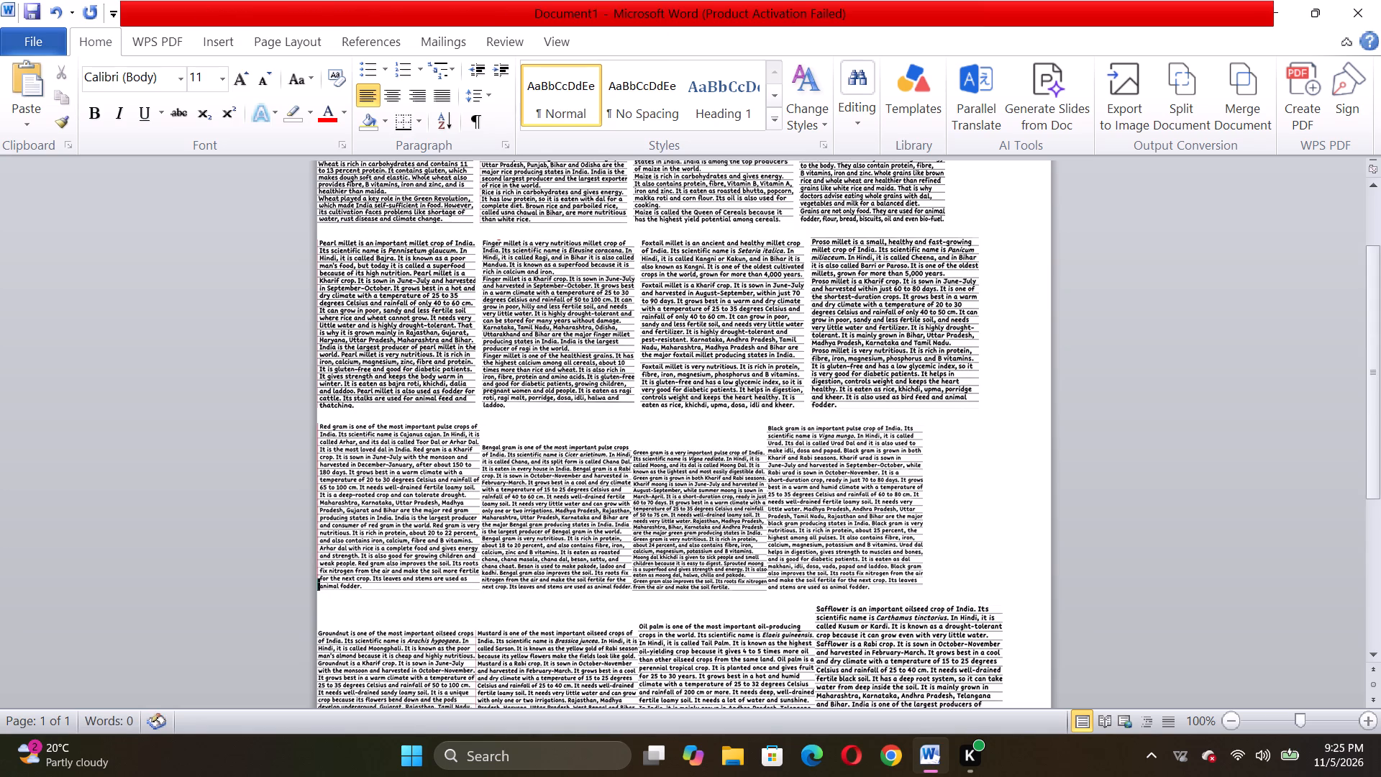
Add a two-space gap before each of the Bengal gram, green gram and black gram text pictures in the third row.
{"action": "left_click", "coordinate": [596, 511]}
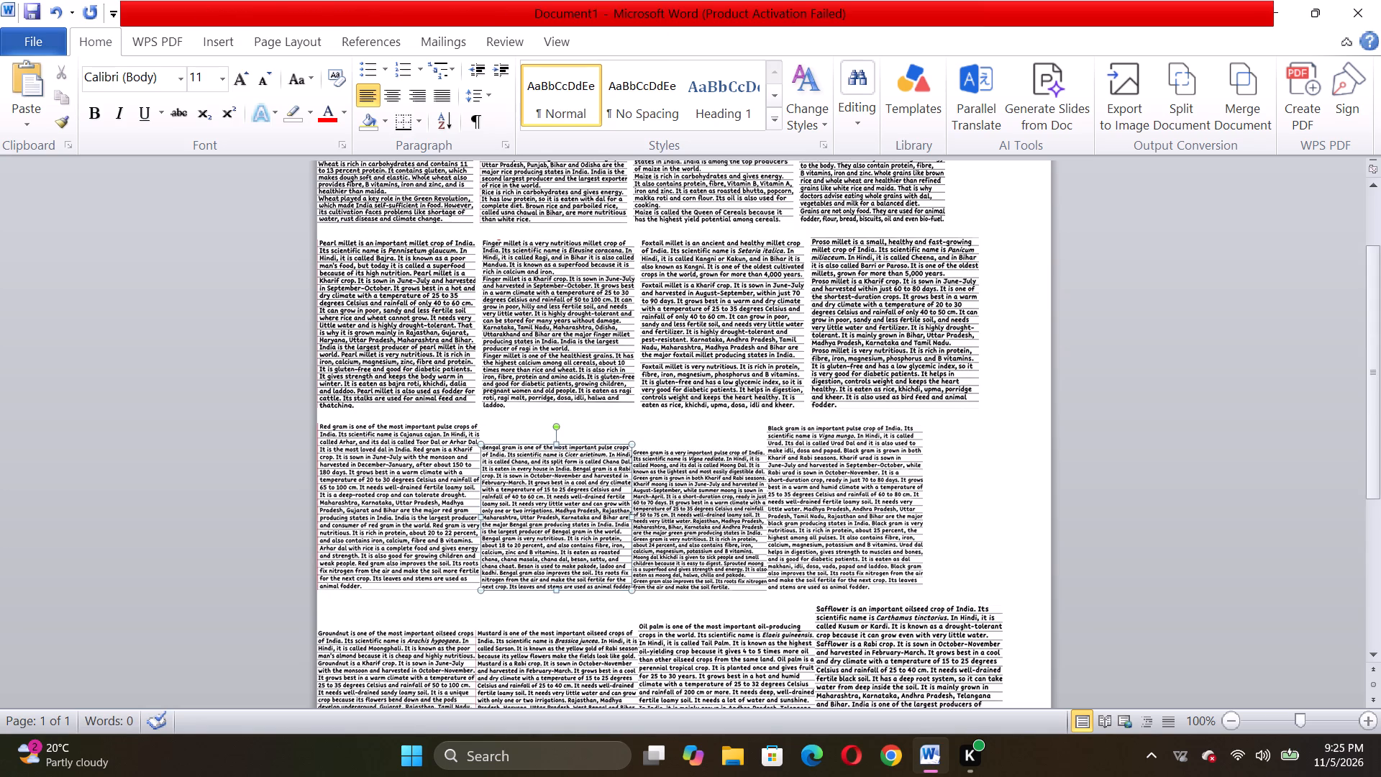
{"action": "key", "text": "space"}
{"action": "key", "text": "space"}
{"action": "left_click", "coordinate": [667, 504]}
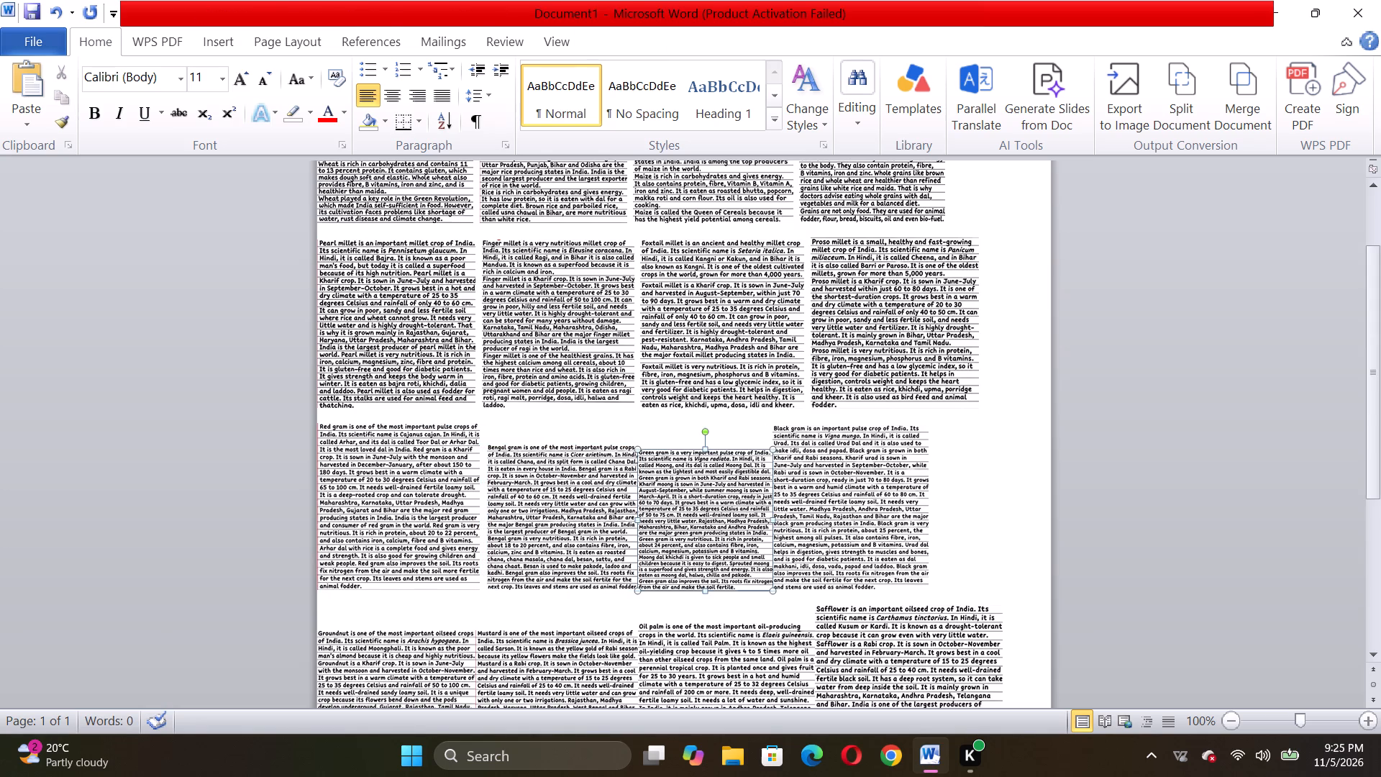
{"action": "key", "text": "space"}
{"action": "key", "text": "space"}
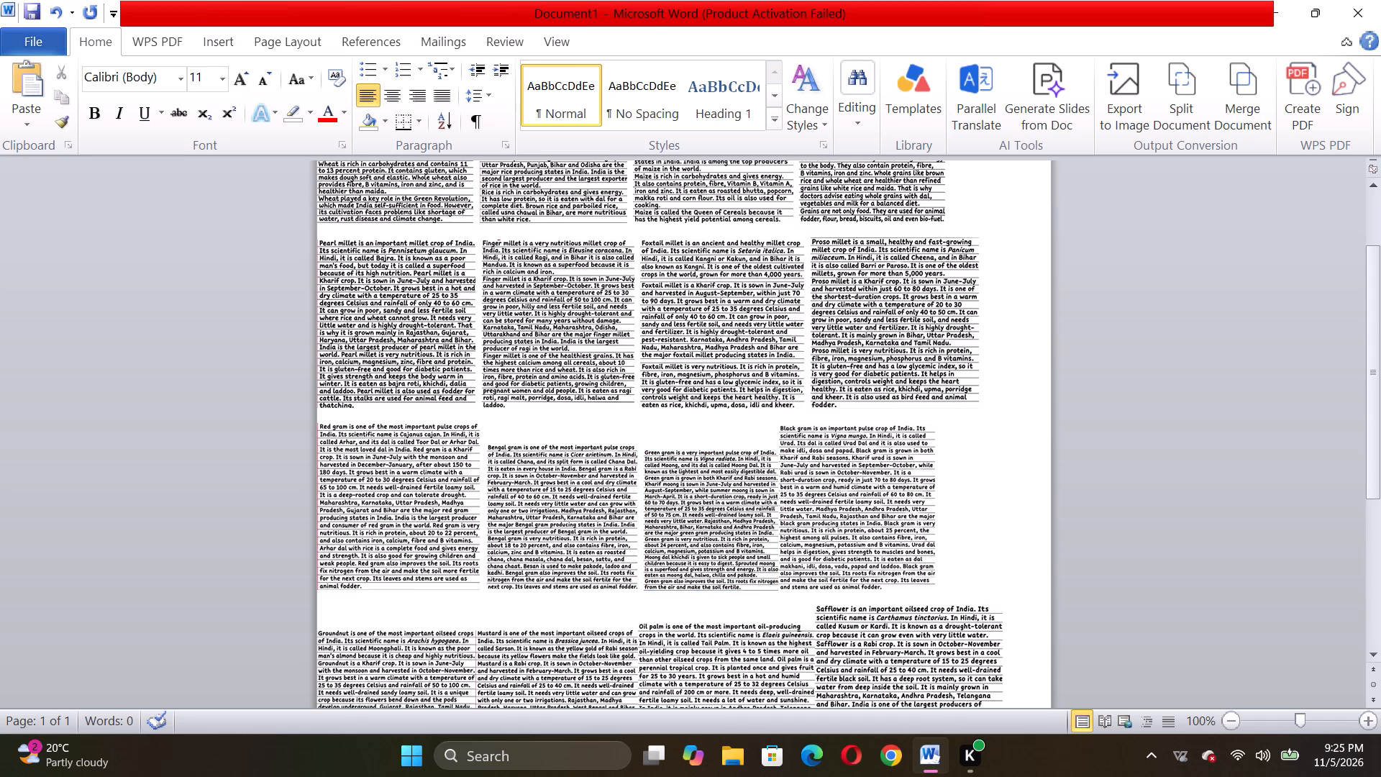
{"action": "left_click", "coordinate": [796, 481]}
{"action": "key", "text": "space"}
{"action": "key", "text": "space"}
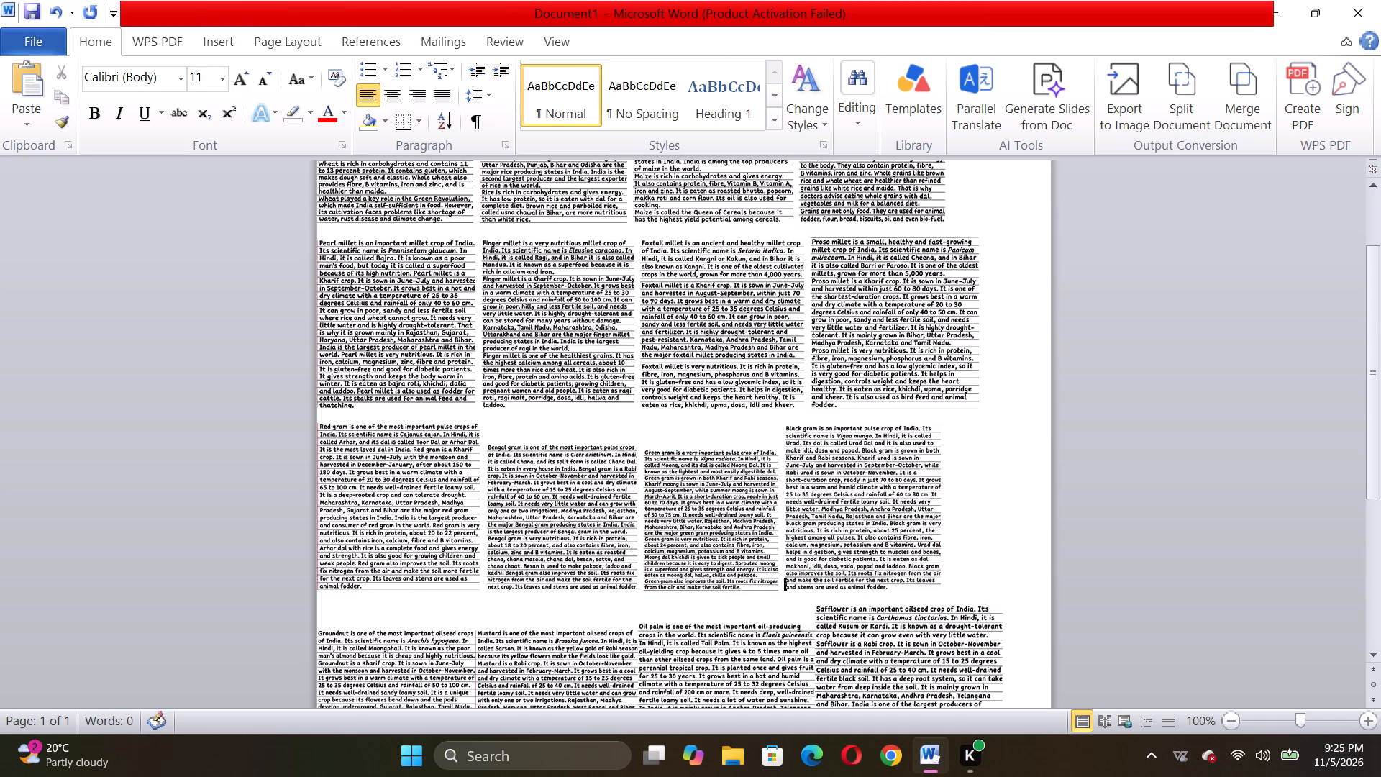
Add a two-space gap before each of the mustard, oil palm and safflower text pictures in the fourth row.
{"action": "scroll", "coordinate": [796, 481], "scroll_direction": "down", "scroll_amount": 3}
{"action": "left_click", "coordinate": [378, 542]}
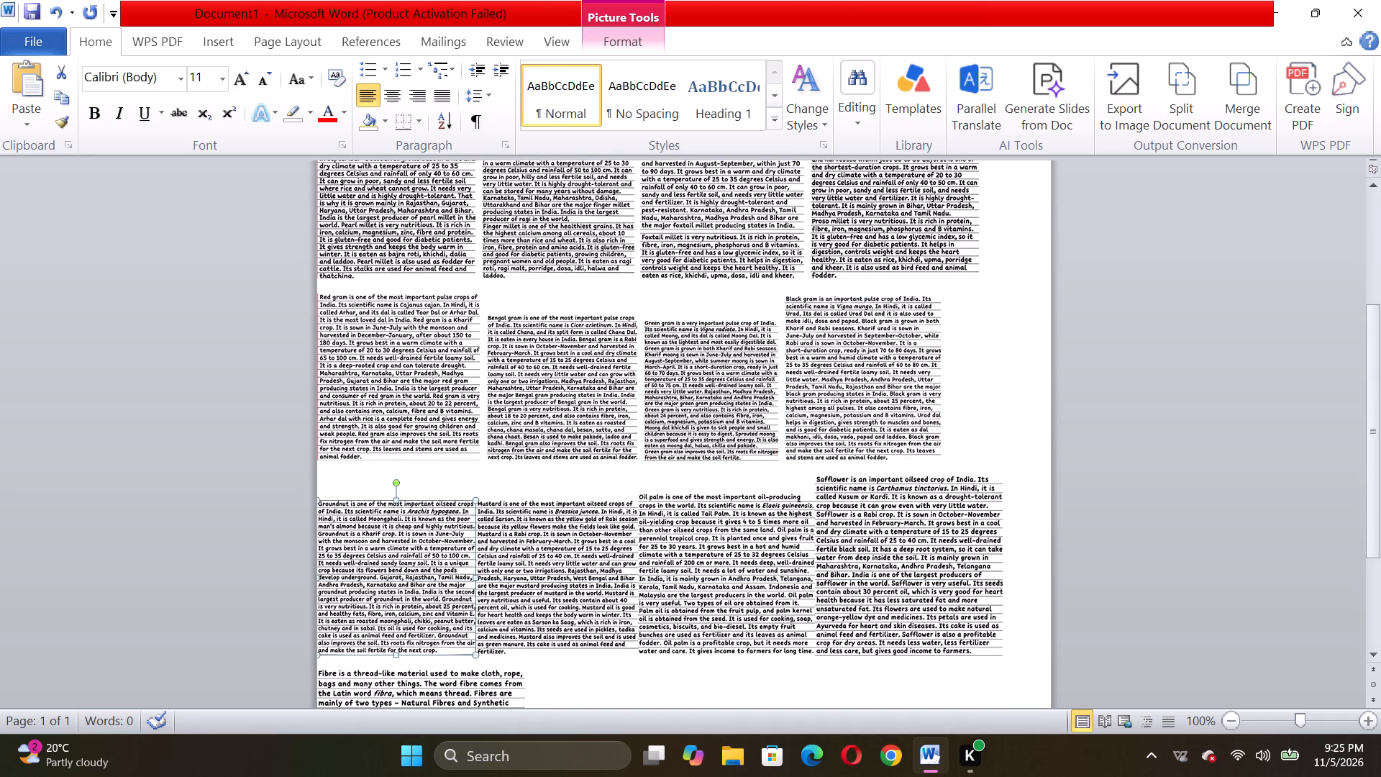
{"action": "left_click", "coordinate": [507, 545]}
{"action": "key", "text": "space"}
{"action": "key", "text": "space"}
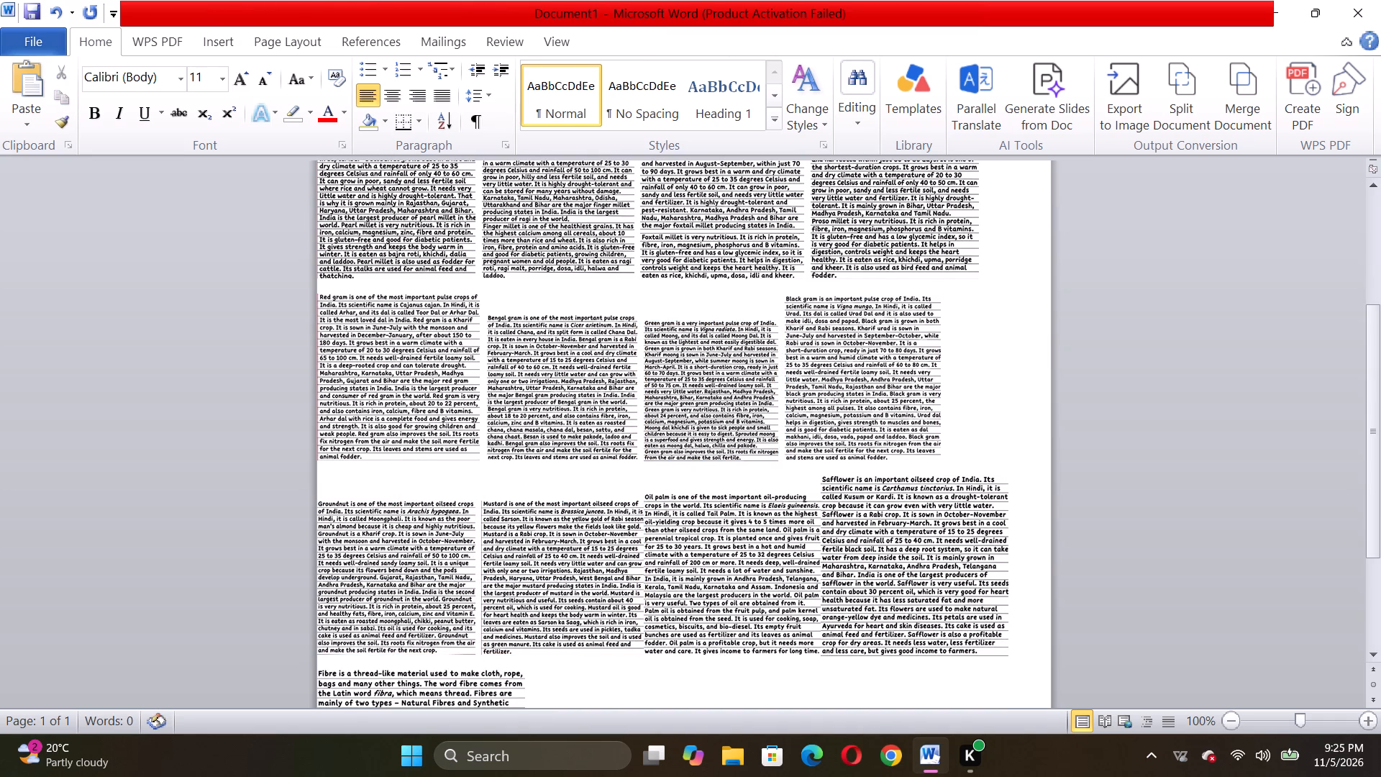
{"action": "left_click", "coordinate": [718, 558]}
{"action": "key", "text": "space"}
{"action": "key", "text": "space"}
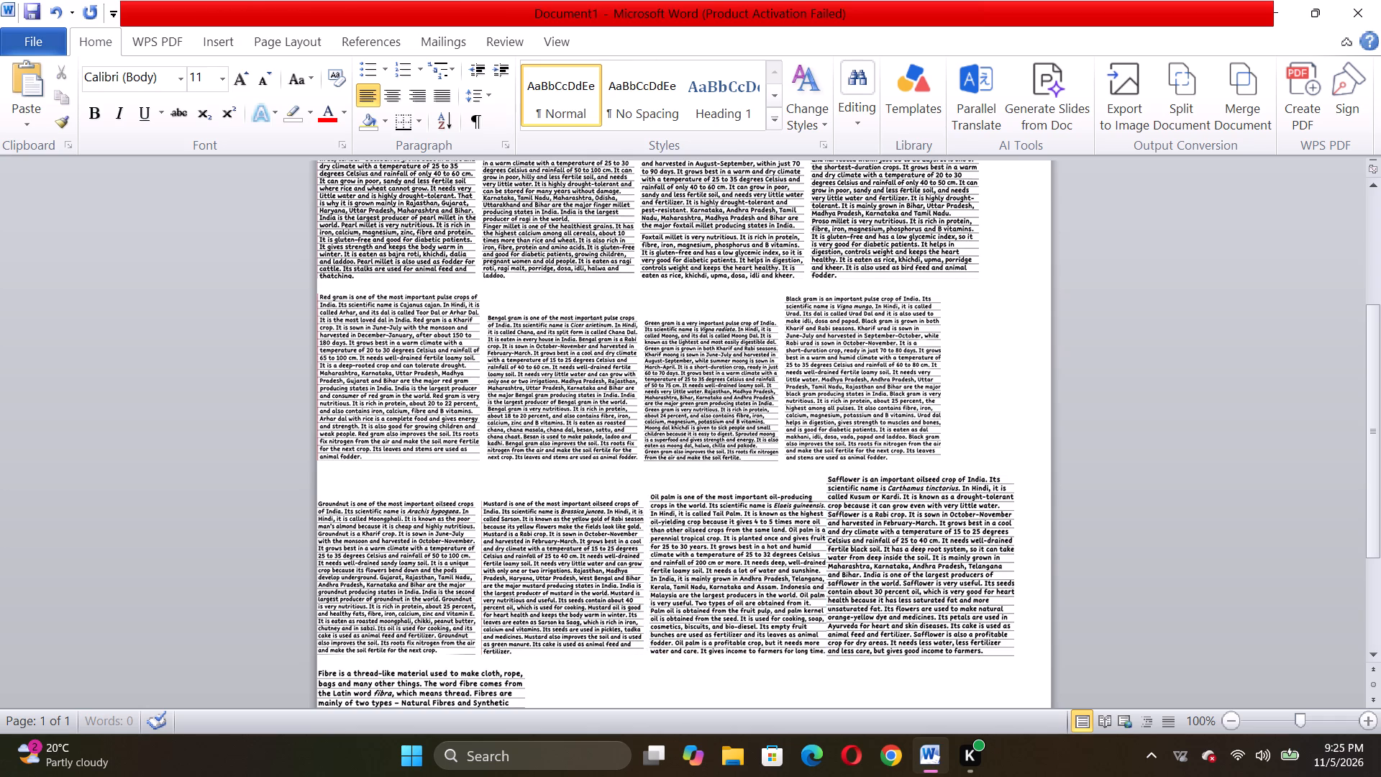
{"action": "left_click", "coordinate": [942, 540]}
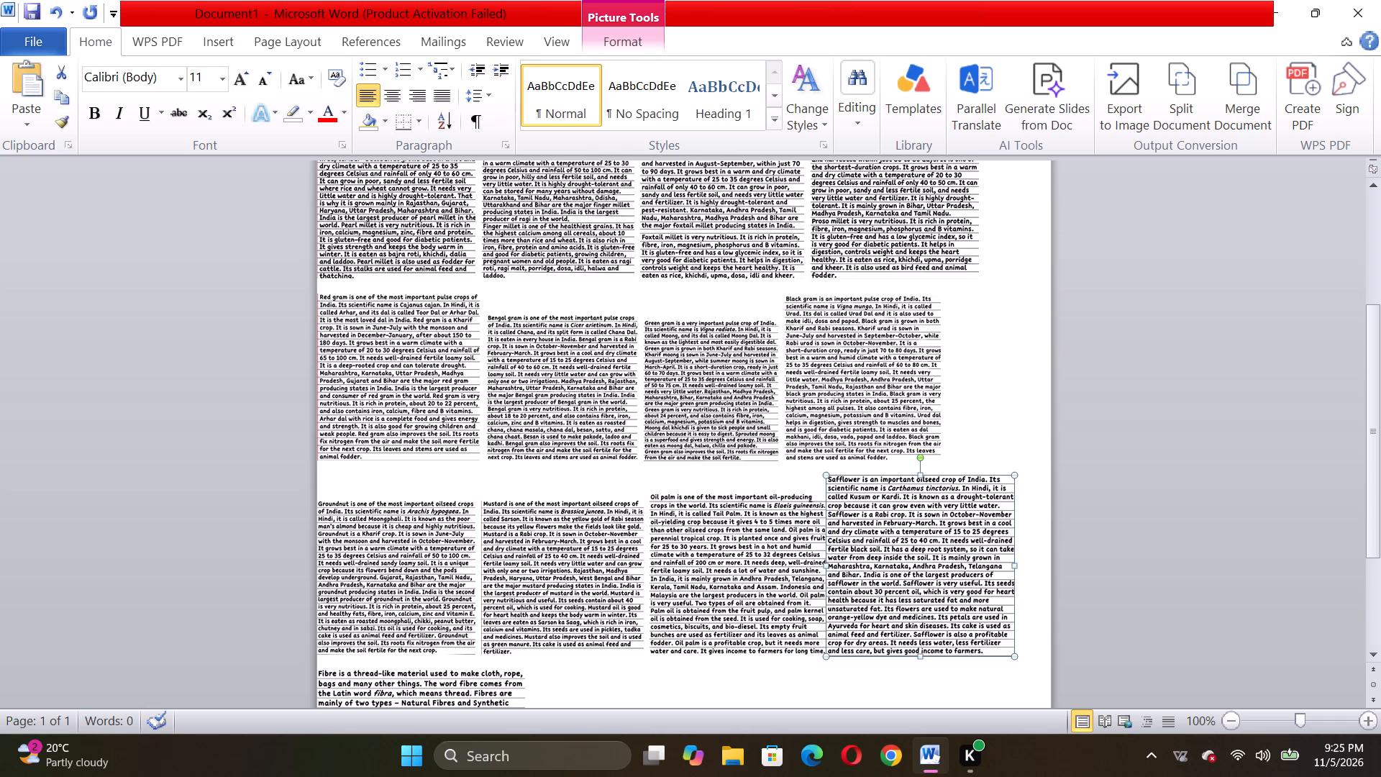
{"action": "key", "text": "space"}
{"action": "key", "text": "space"}
Add a two-space gap between the fibre text picture and the sugarcane and cotton text picture in the fifth row.
{"action": "scroll", "coordinate": [906, 524], "scroll_direction": "down", "scroll_amount": 5}
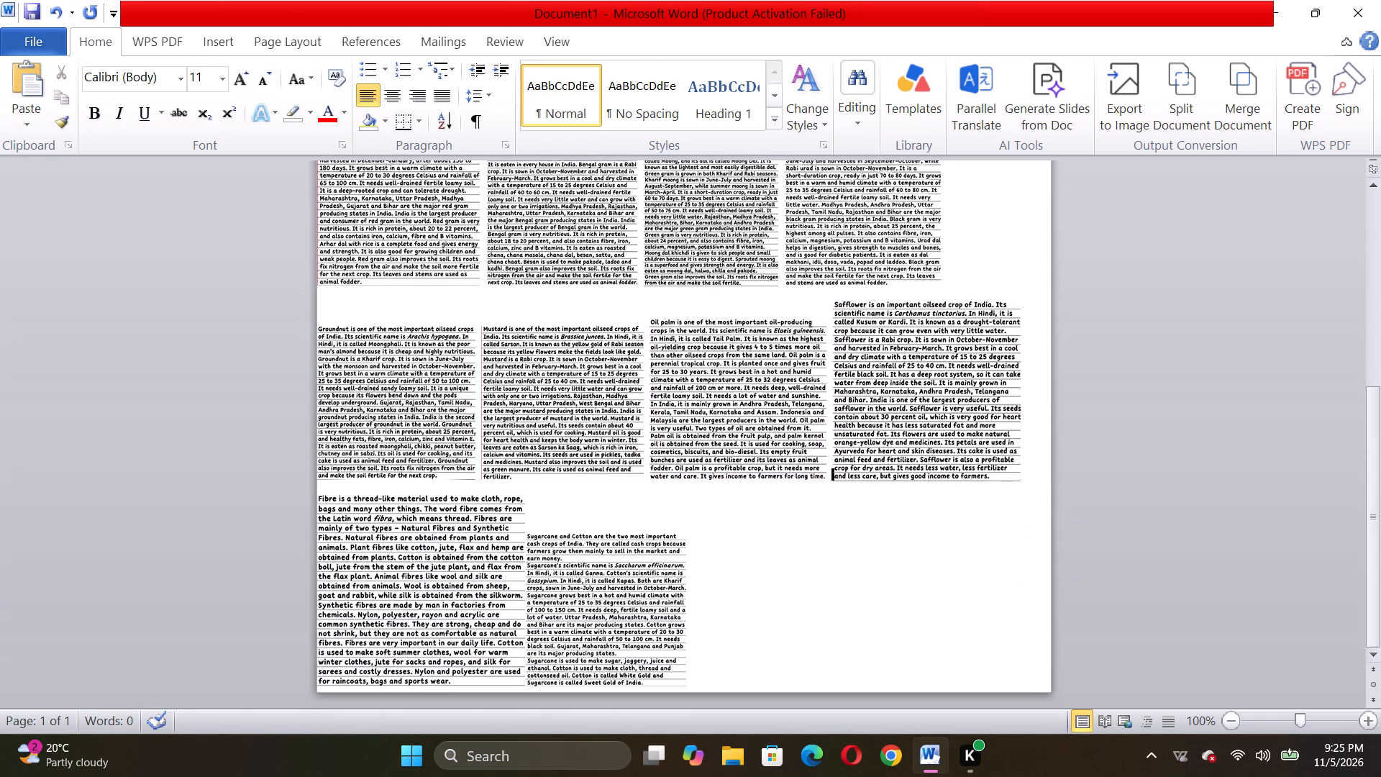
{"action": "left_click", "coordinate": [628, 581]}
{"action": "key", "text": "space"}
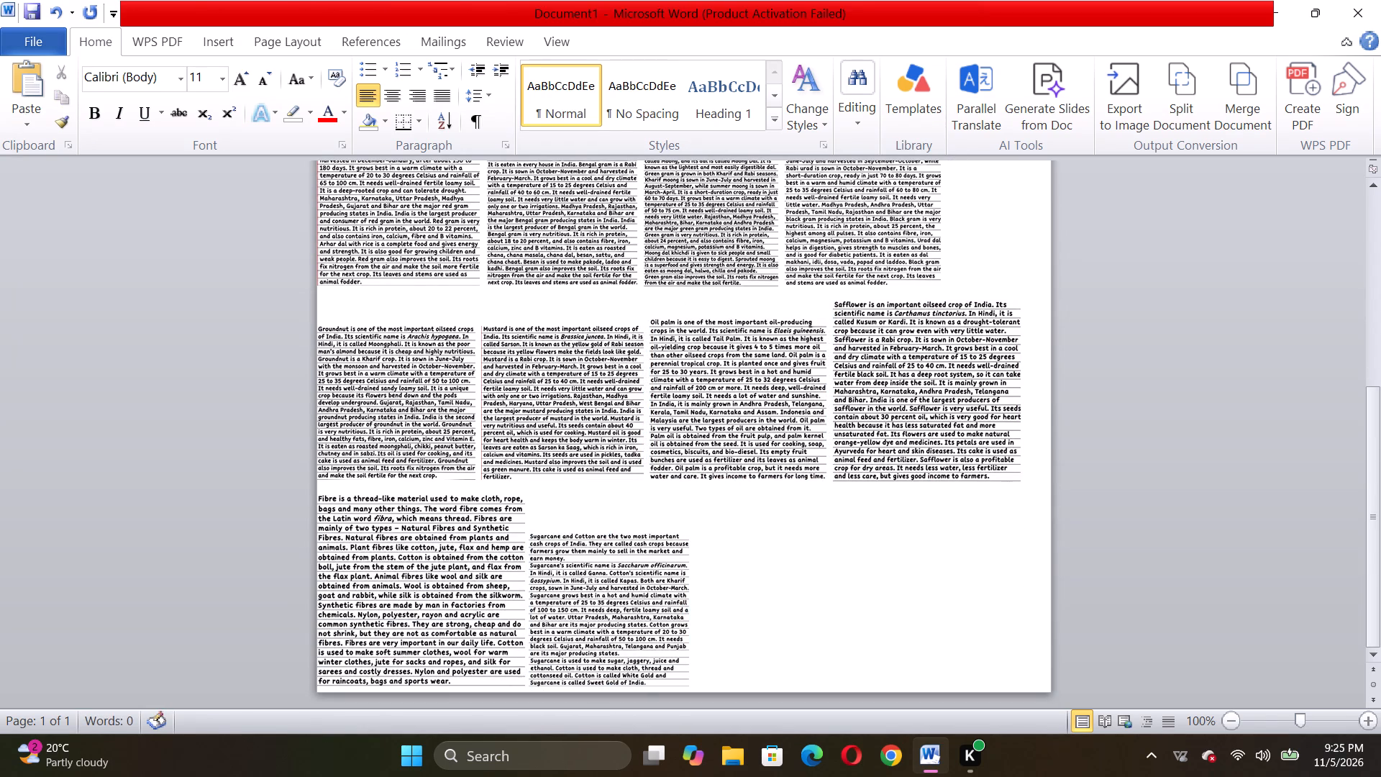
{"action": "key", "text": "space"}
Widen the grain text picture in the first row slightly.
{"action": "scroll", "coordinate": [673, 335], "scroll_direction": "up", "scroll_amount": 4}
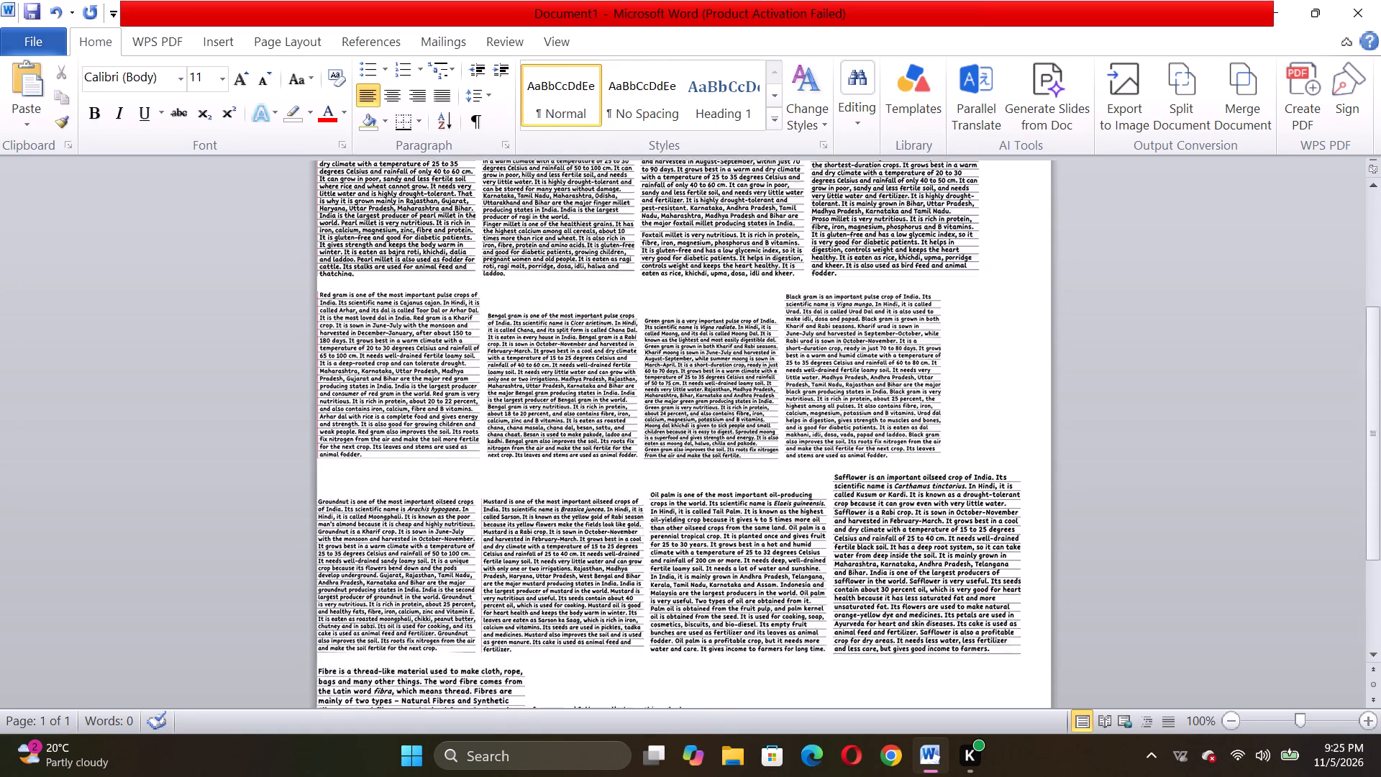
{"action": "scroll", "coordinate": [673, 335], "scroll_direction": "up", "scroll_amount": 10}
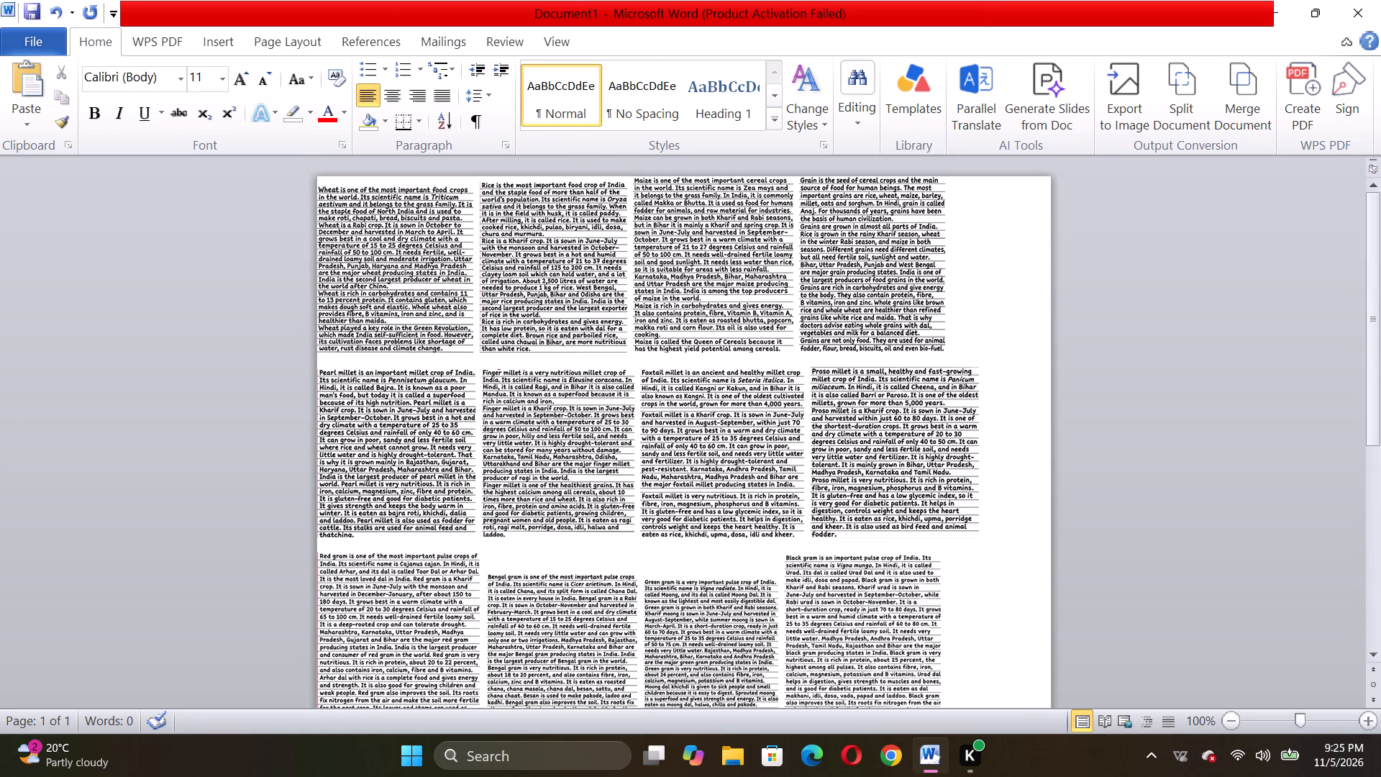
{"action": "left_click", "coordinate": [883, 273]}
{"action": "left_click", "coordinate": [947, 264]}
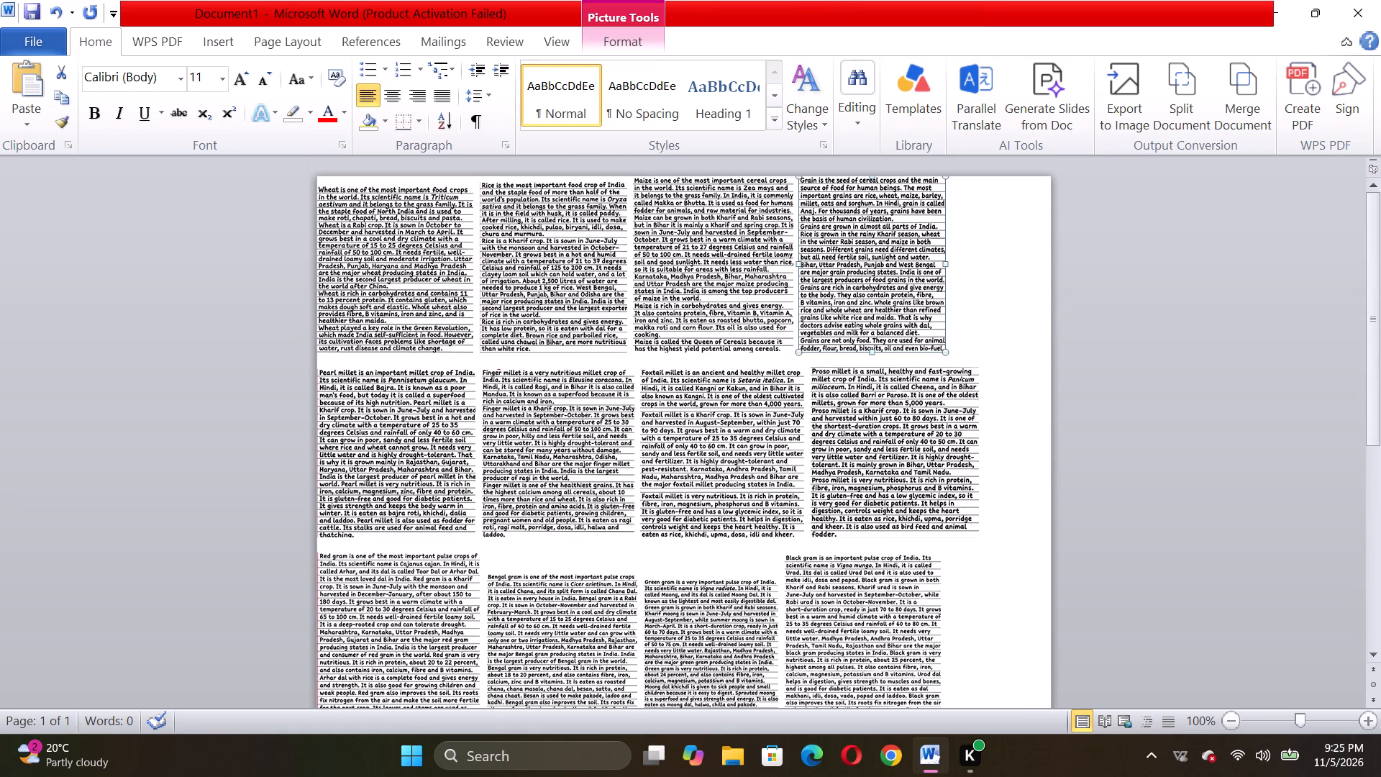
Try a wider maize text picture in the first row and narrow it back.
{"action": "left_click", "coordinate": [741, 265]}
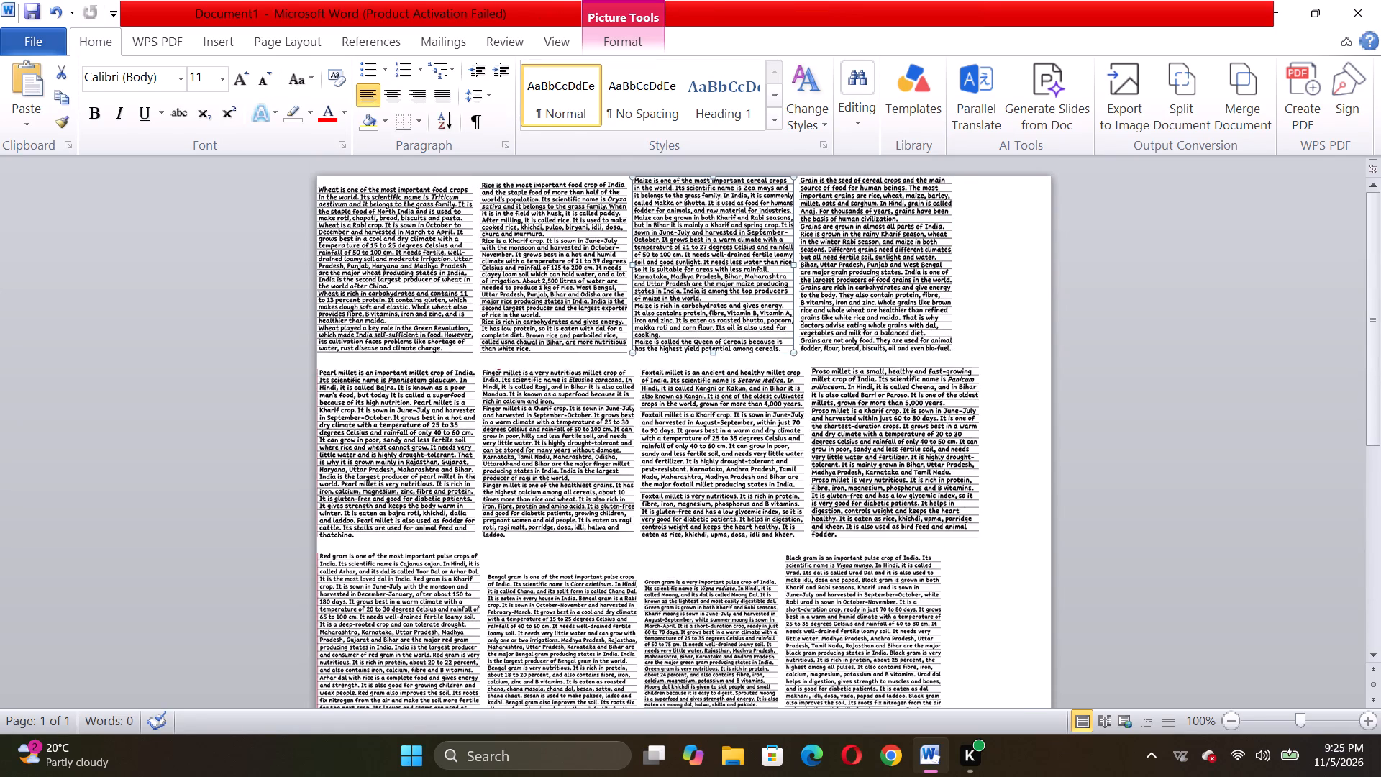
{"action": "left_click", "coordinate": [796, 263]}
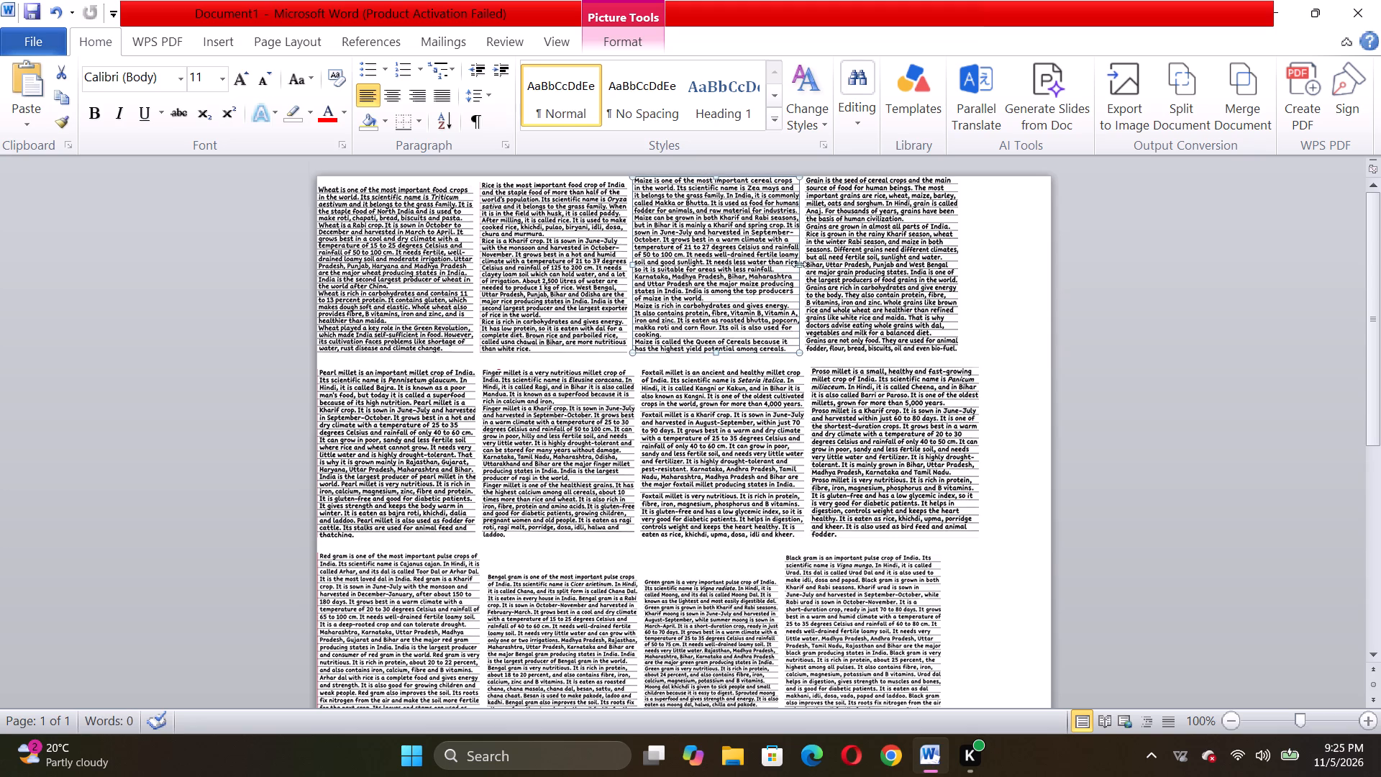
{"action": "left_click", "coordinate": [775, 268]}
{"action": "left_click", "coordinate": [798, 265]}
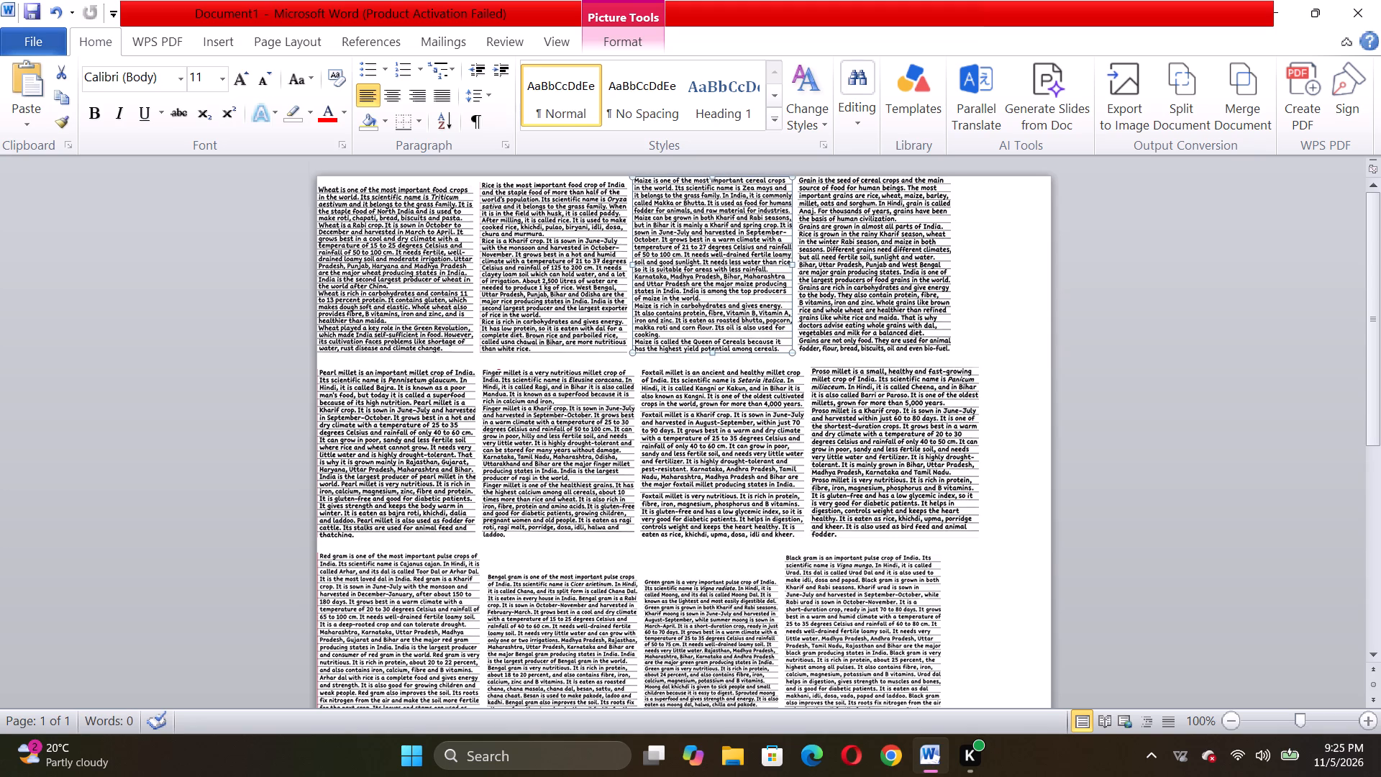
Widen the rice text picture in the first row slightly.
{"action": "left_click", "coordinate": [499, 266]}
{"action": "left_click_drag", "start_coordinate": [625, 267], "coordinate": [632, 268]}
Widen the wheat text picture slightly and stretch its upper edge up to the page's top edge.
{"action": "left_click", "coordinate": [389, 258]}
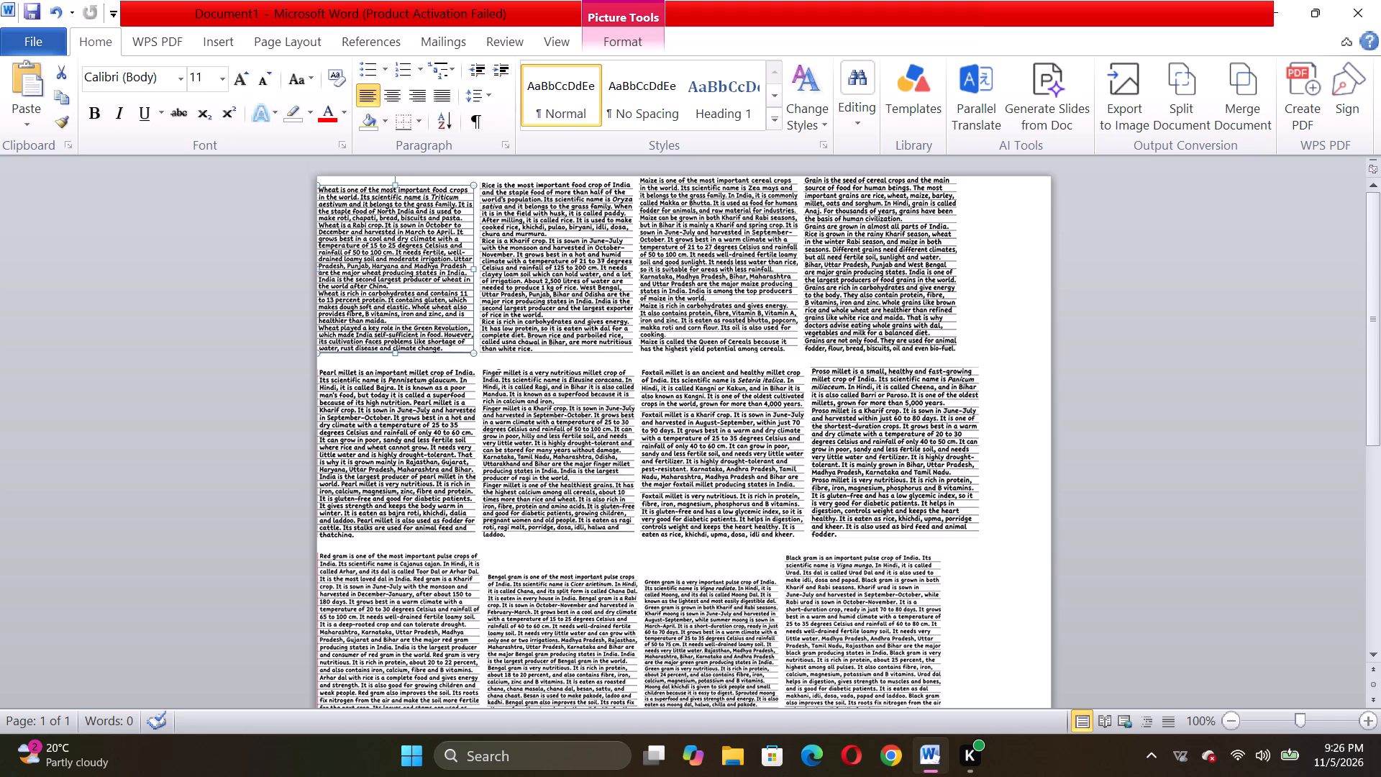
{"action": "left_click", "coordinate": [471, 269]}
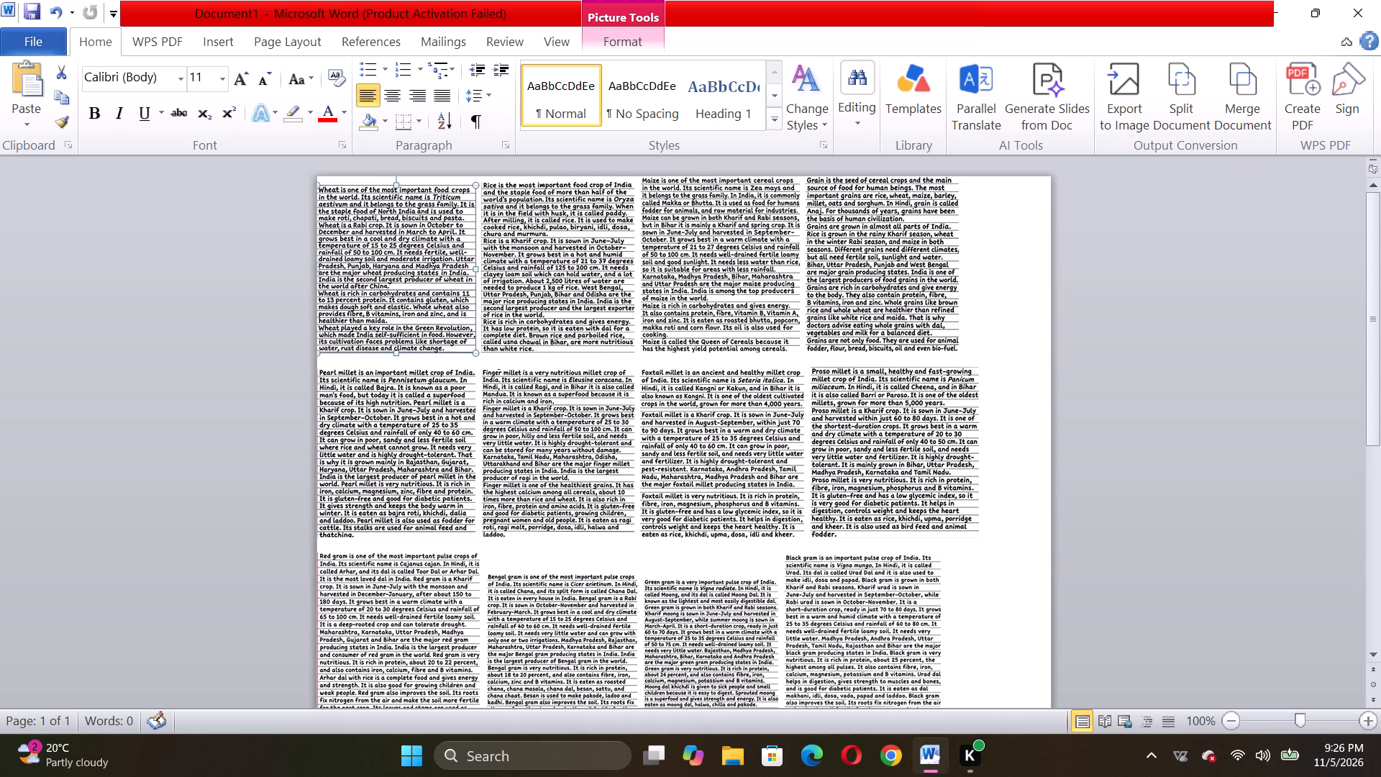
{"action": "left_click", "coordinate": [434, 259]}
{"action": "left_click", "coordinate": [396, 185]}
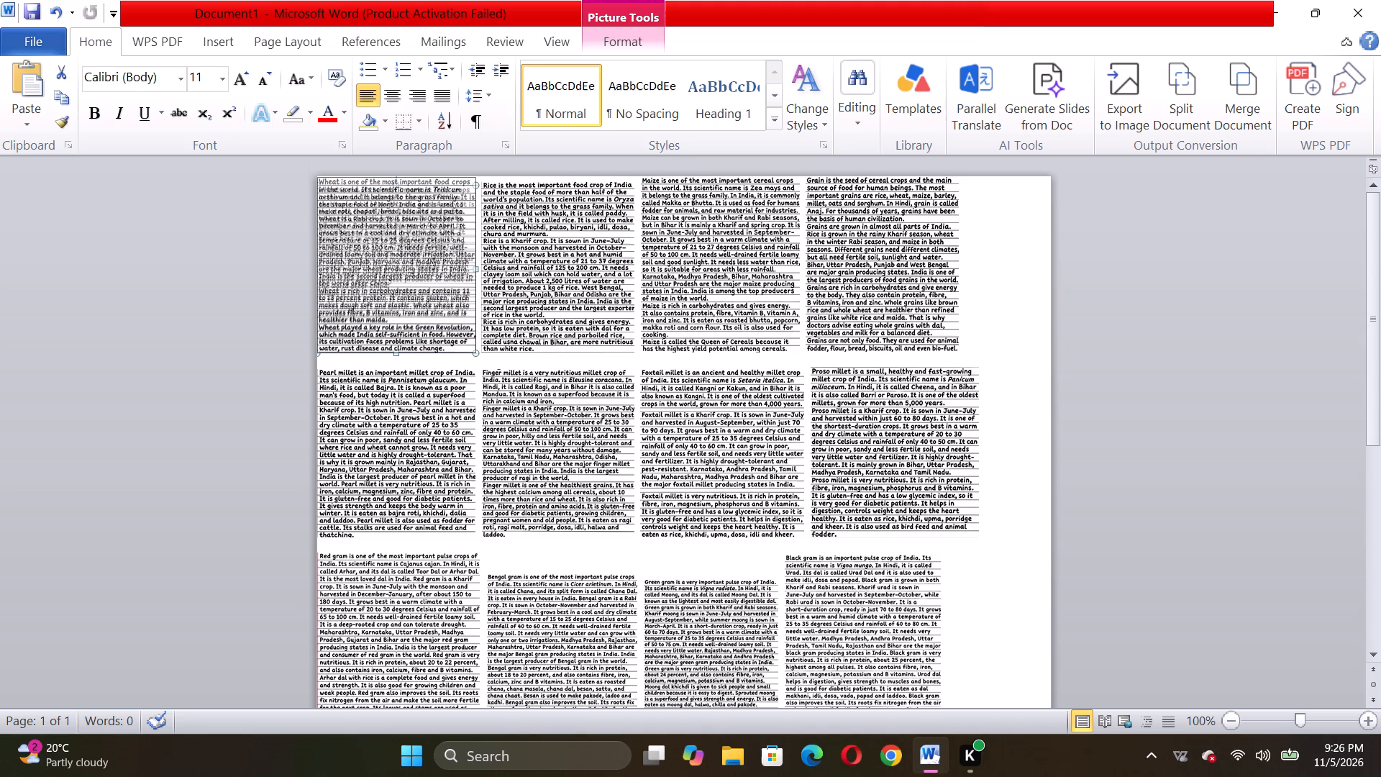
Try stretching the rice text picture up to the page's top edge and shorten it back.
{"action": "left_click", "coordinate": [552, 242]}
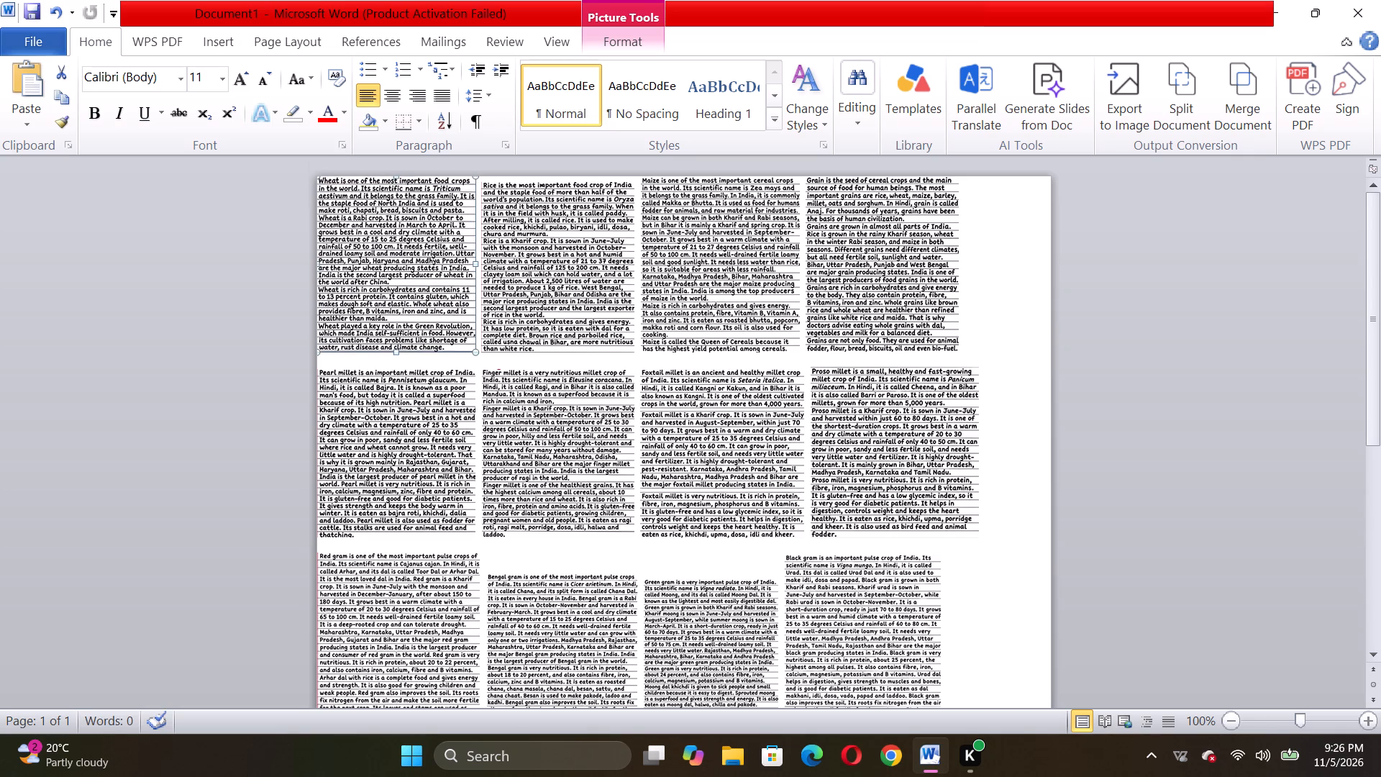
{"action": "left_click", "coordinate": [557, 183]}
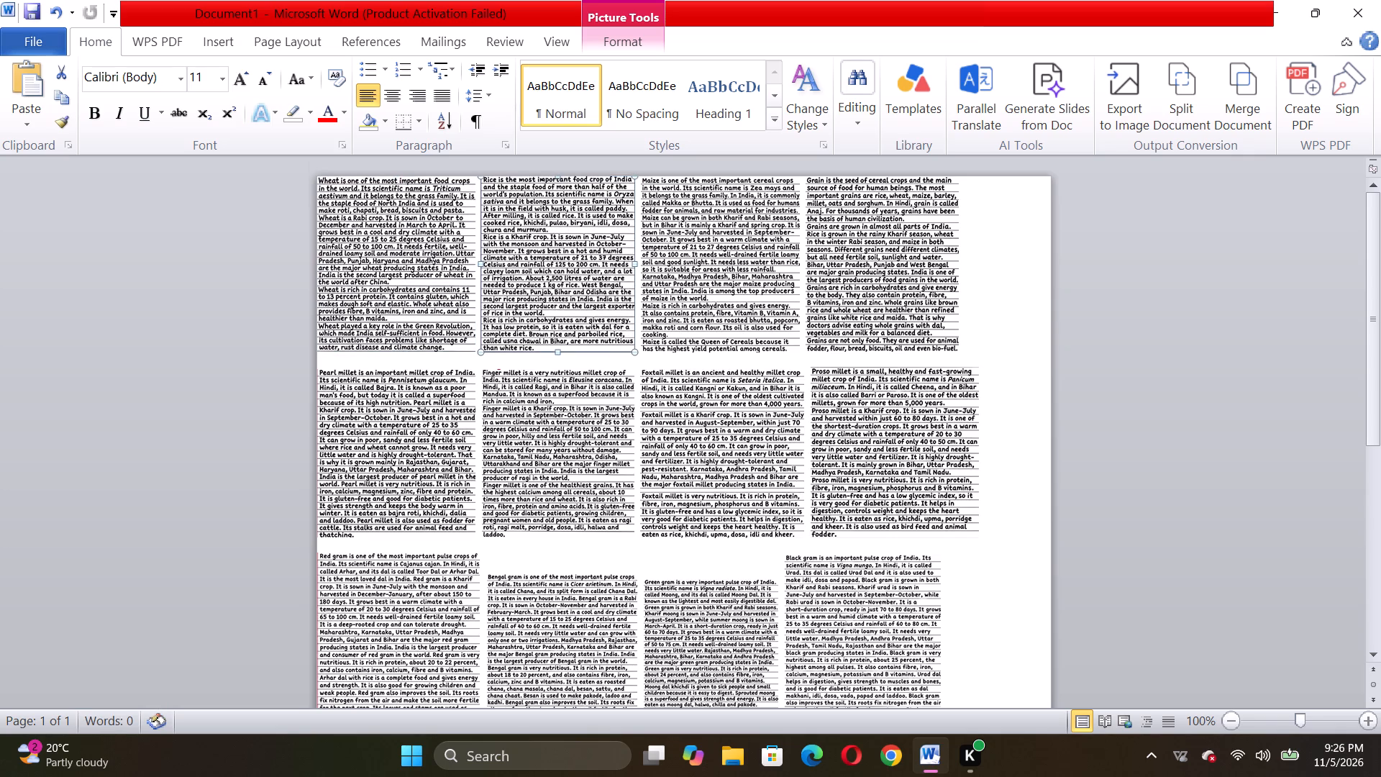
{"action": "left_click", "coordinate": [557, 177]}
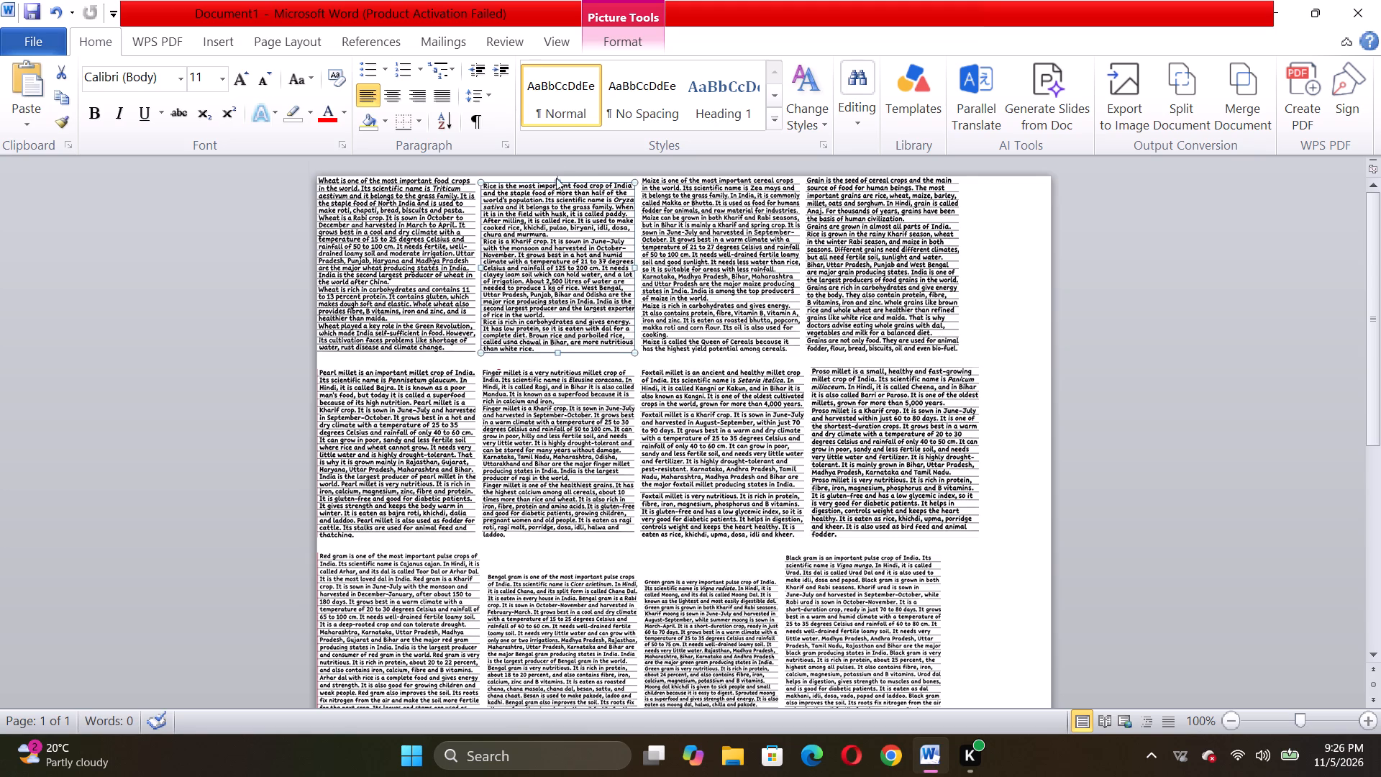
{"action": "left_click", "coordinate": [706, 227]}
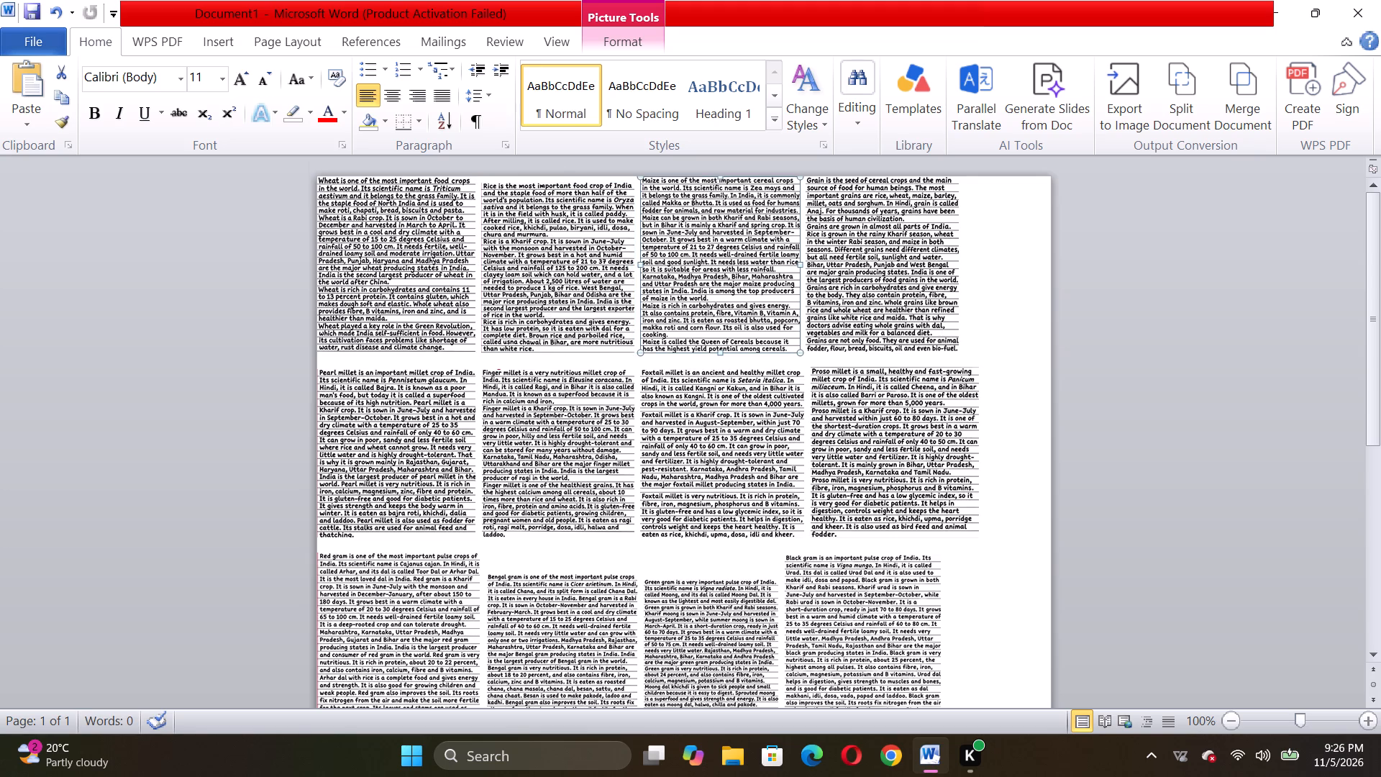
Widen the pearl millet text picture in the second row slightly.
{"action": "scroll", "coordinate": [959, 380], "scroll_direction": "down", "scroll_amount": 2}
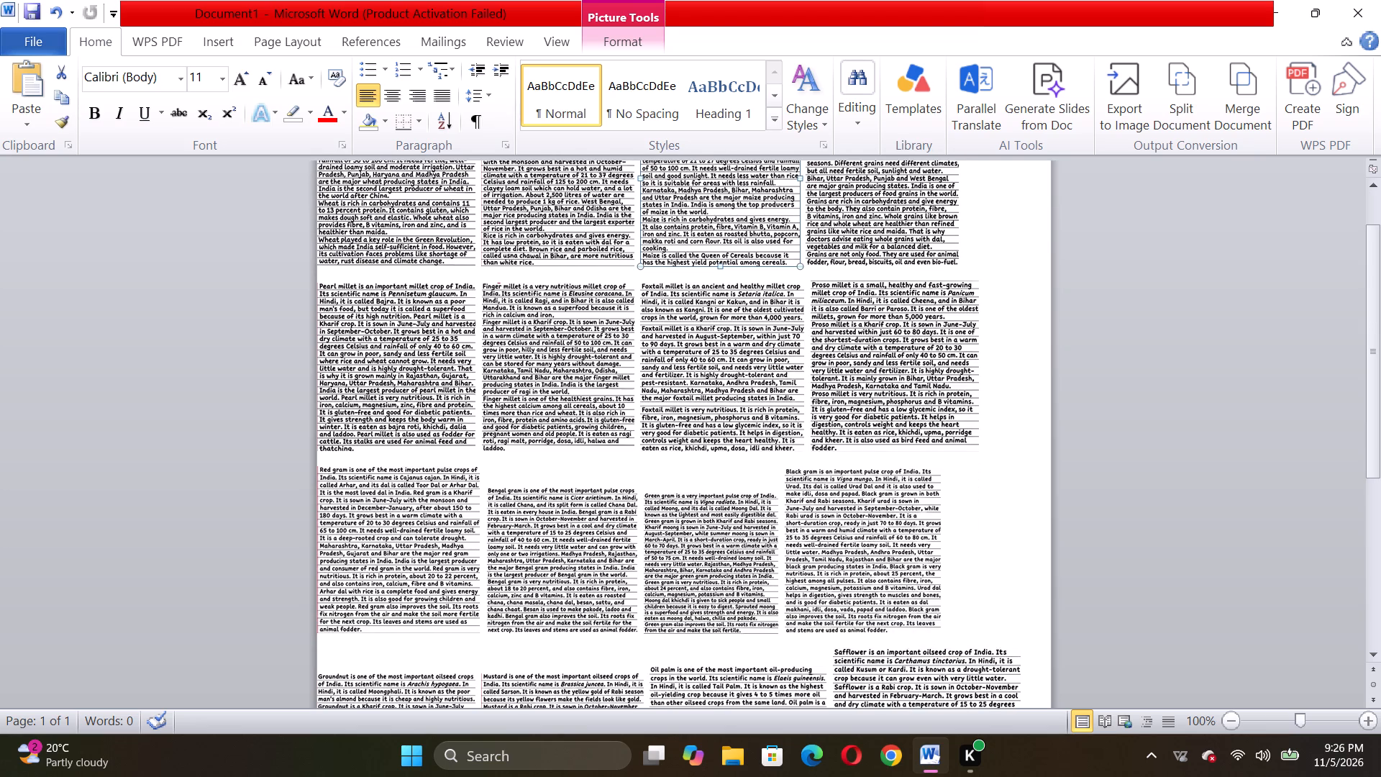
{"action": "left_click", "coordinate": [363, 332]}
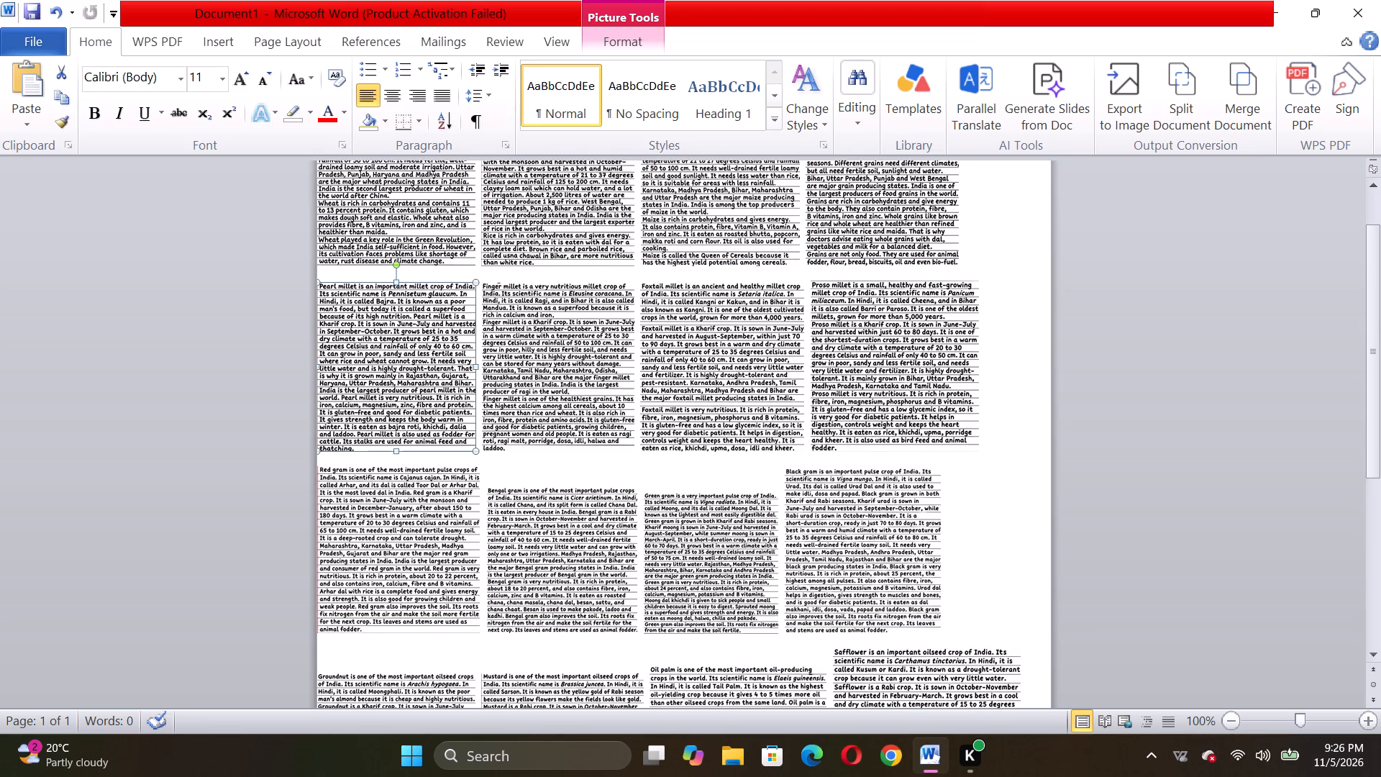
{"action": "left_click", "coordinate": [477, 365]}
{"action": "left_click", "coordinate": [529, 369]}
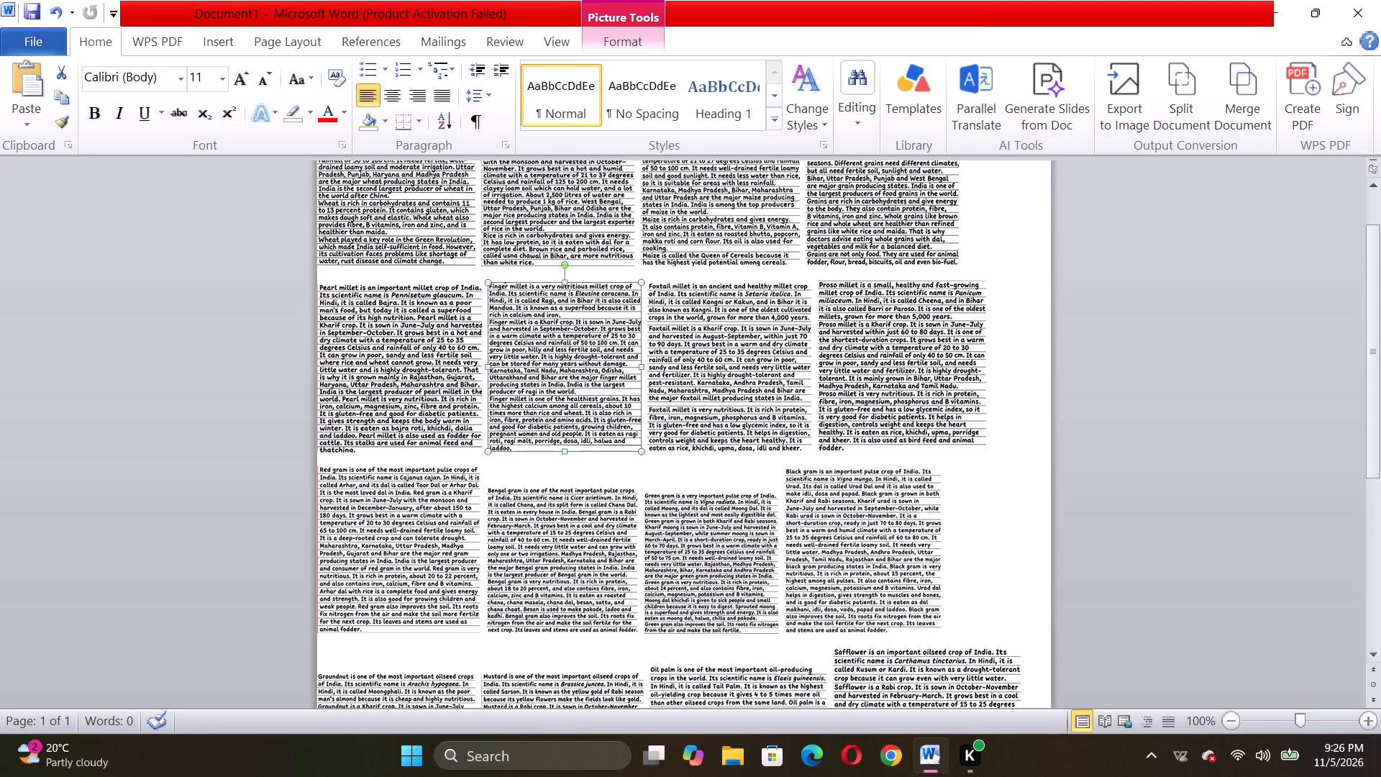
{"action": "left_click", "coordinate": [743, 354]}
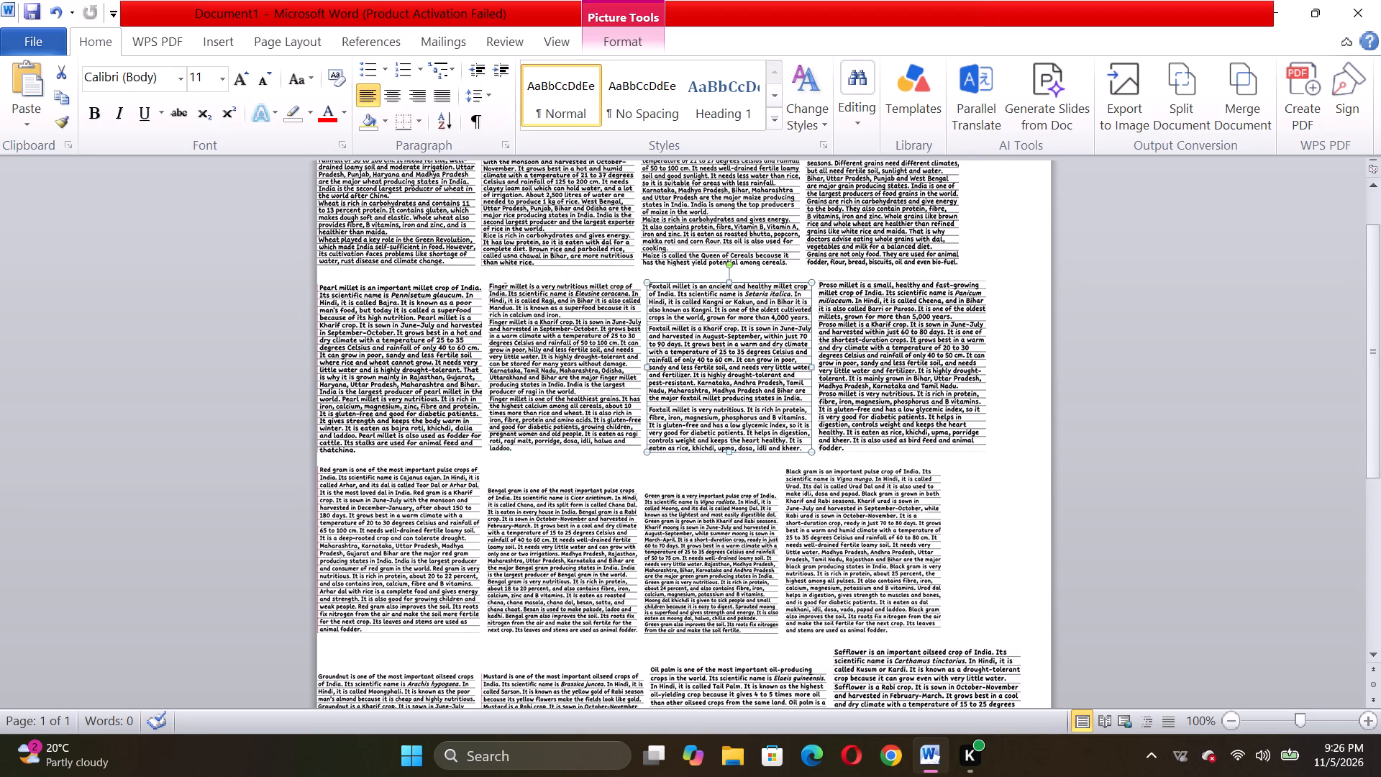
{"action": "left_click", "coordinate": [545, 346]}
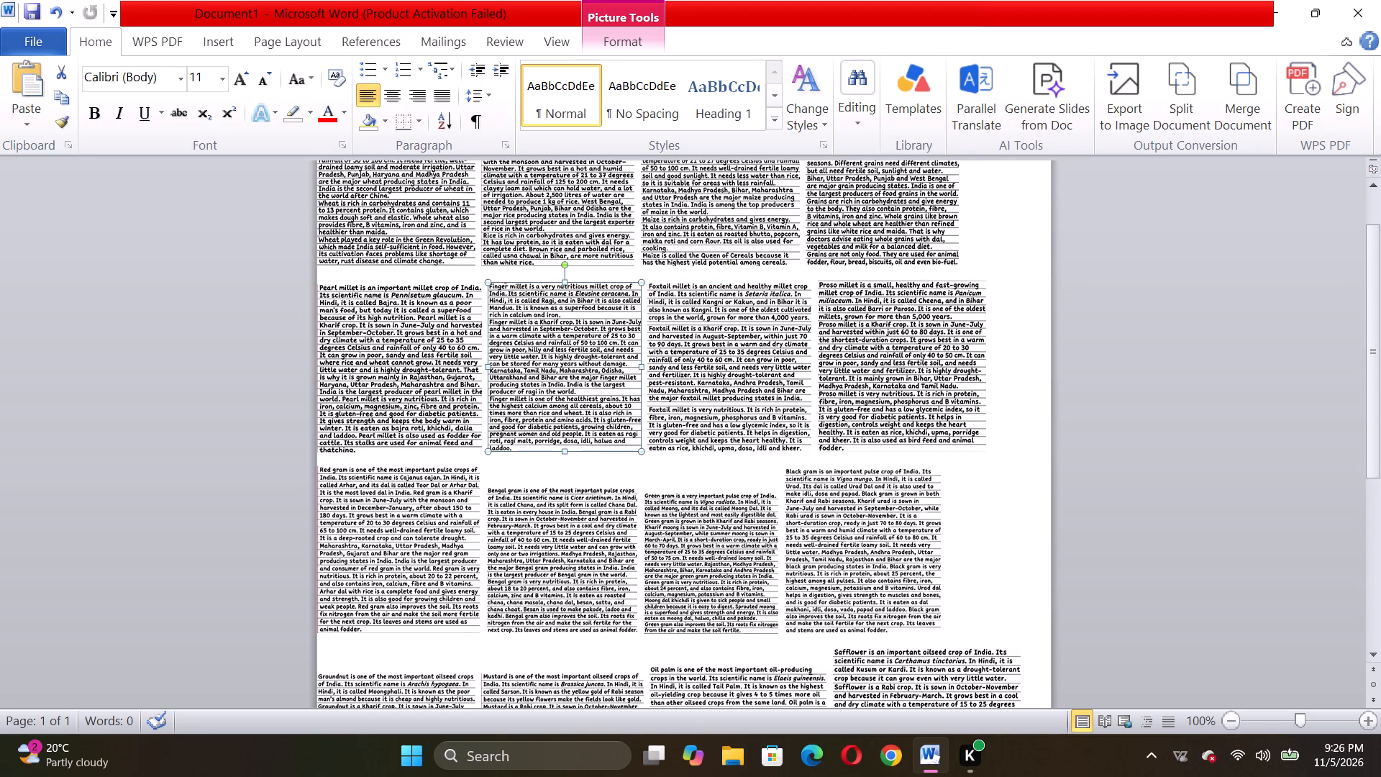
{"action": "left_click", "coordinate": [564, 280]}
Widen the foxtail millet text picture in the second row slightly, trimming back the excess stretch.
{"action": "scroll", "coordinate": [782, 354], "scroll_direction": "down", "scroll_amount": 1}
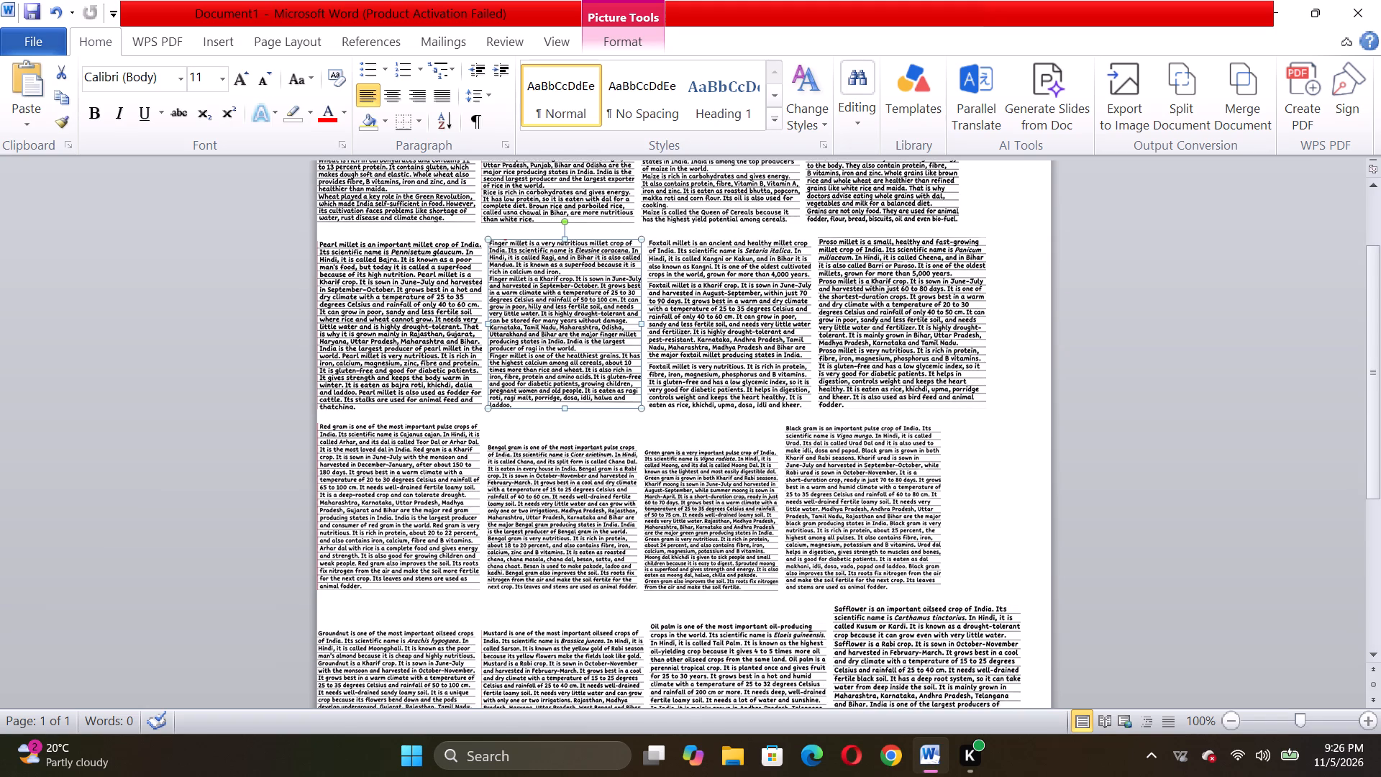
{"action": "left_click_drag", "start_coordinate": [683, 336], "coordinate": [676, 336]}
{"action": "left_click", "coordinate": [812, 324]}
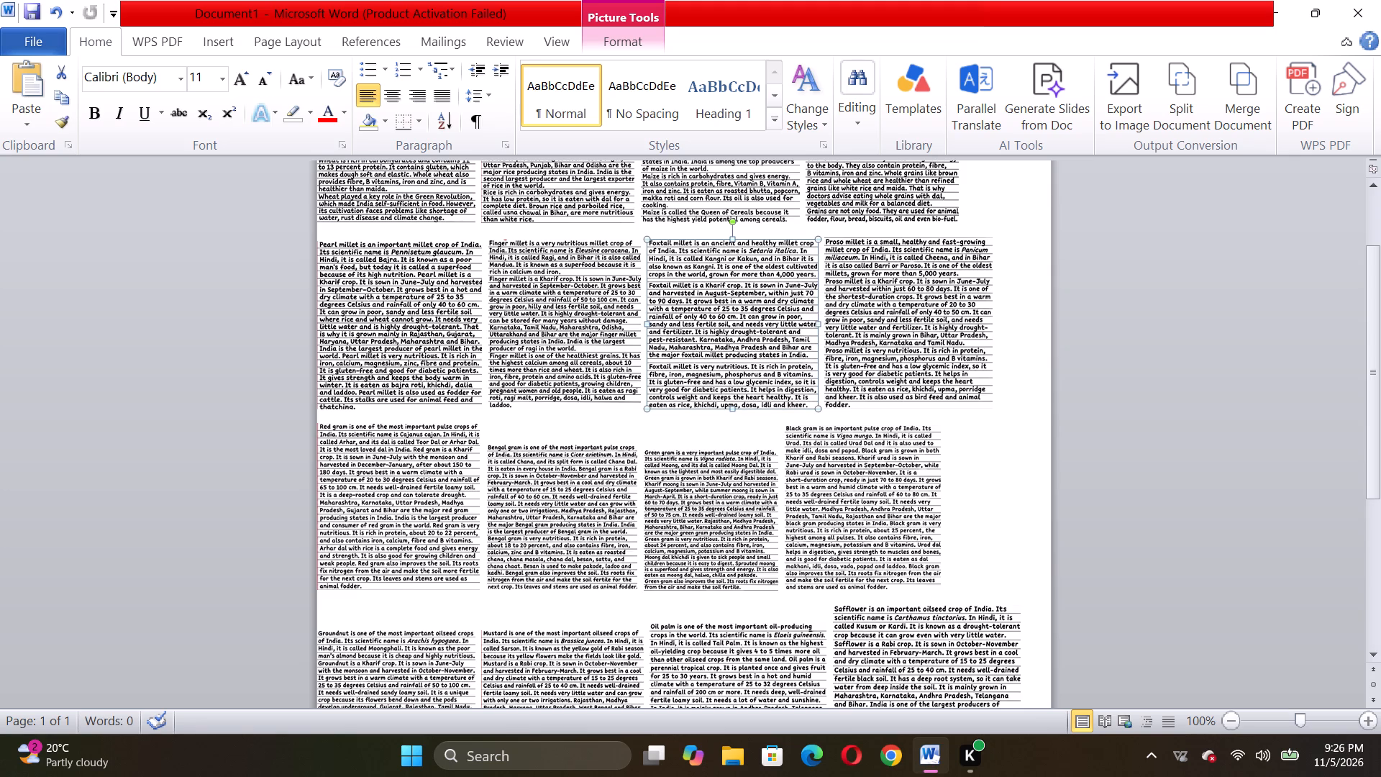
{"action": "left_click", "coordinate": [819, 325]}
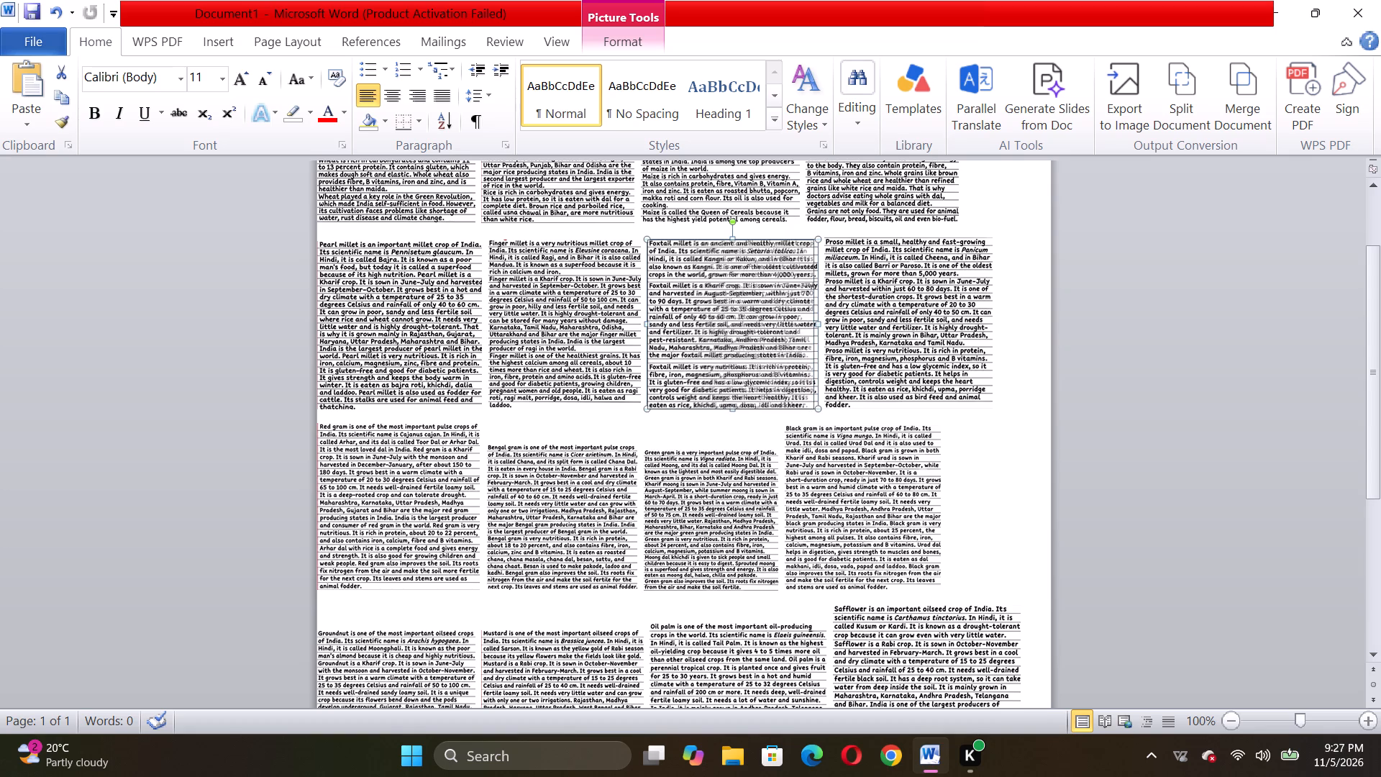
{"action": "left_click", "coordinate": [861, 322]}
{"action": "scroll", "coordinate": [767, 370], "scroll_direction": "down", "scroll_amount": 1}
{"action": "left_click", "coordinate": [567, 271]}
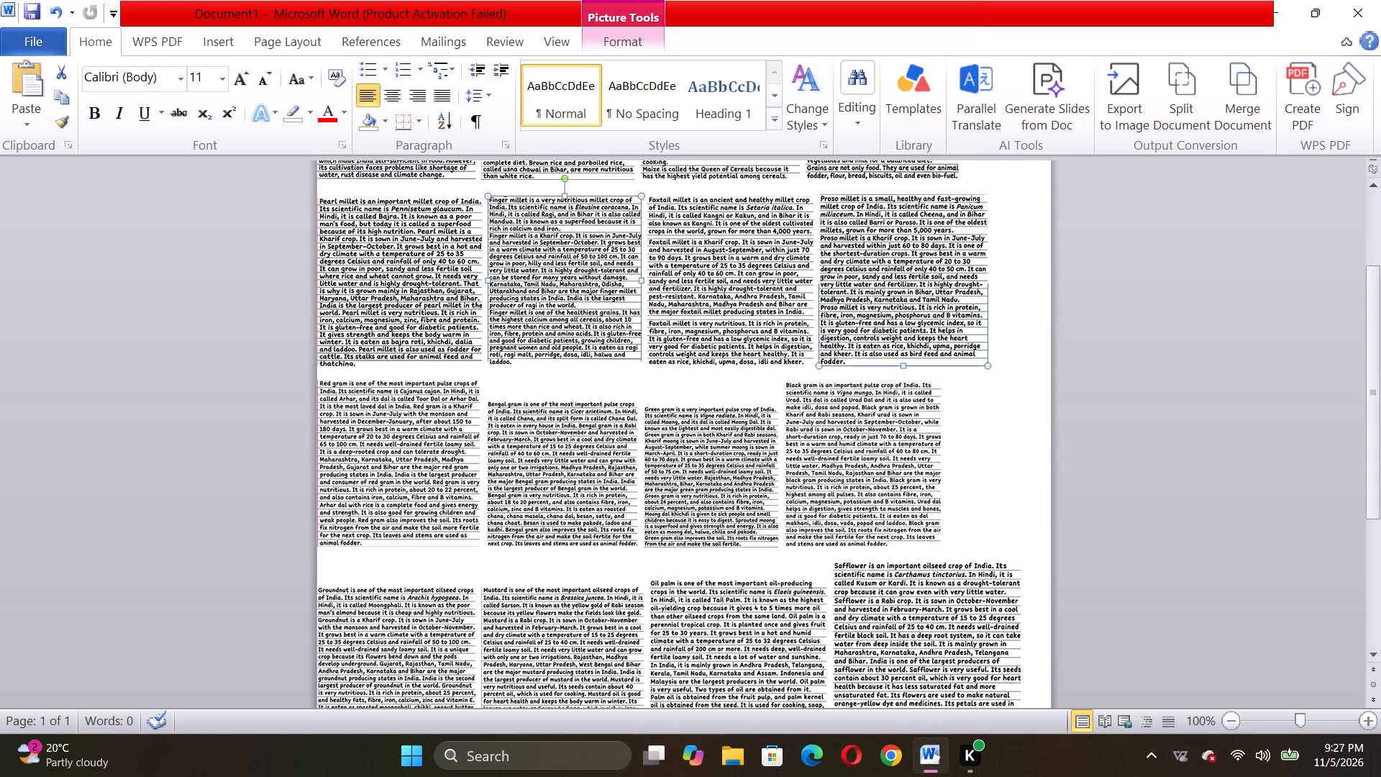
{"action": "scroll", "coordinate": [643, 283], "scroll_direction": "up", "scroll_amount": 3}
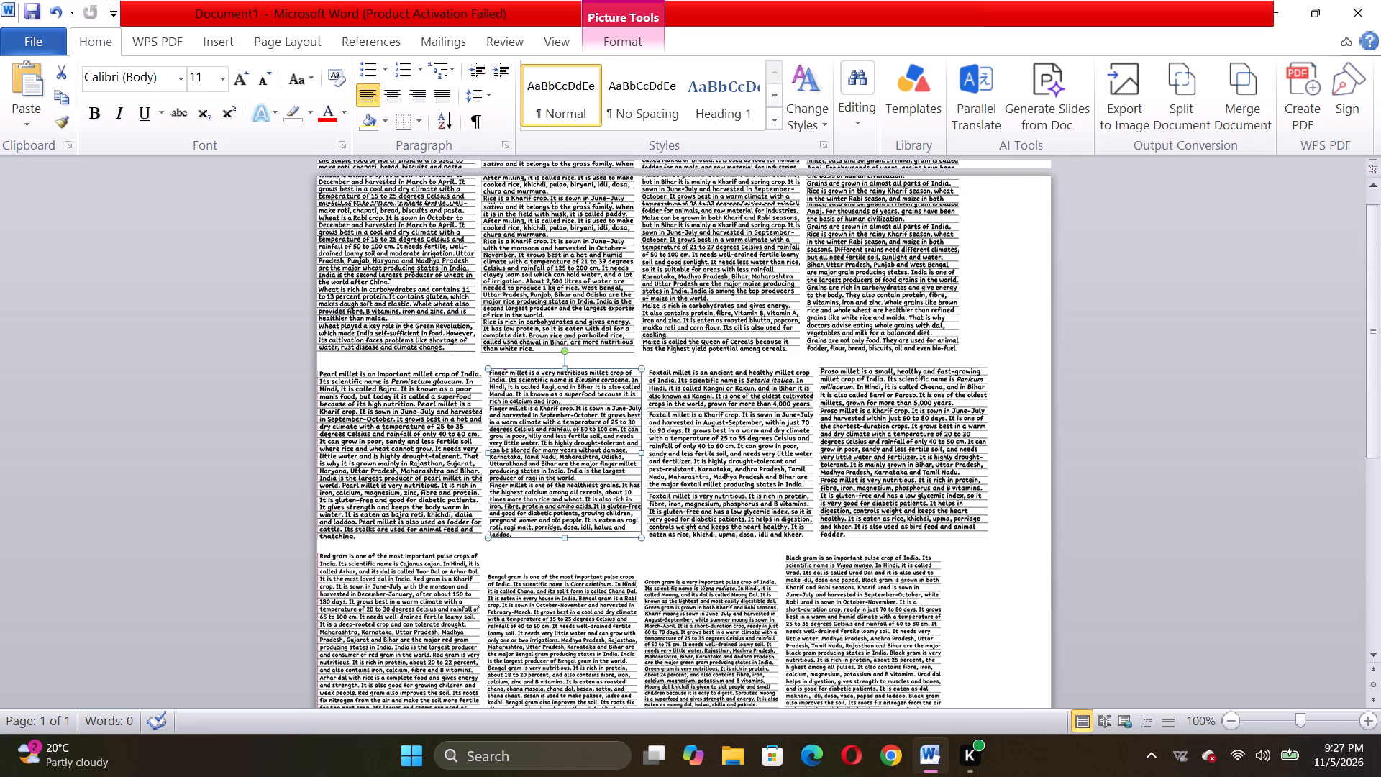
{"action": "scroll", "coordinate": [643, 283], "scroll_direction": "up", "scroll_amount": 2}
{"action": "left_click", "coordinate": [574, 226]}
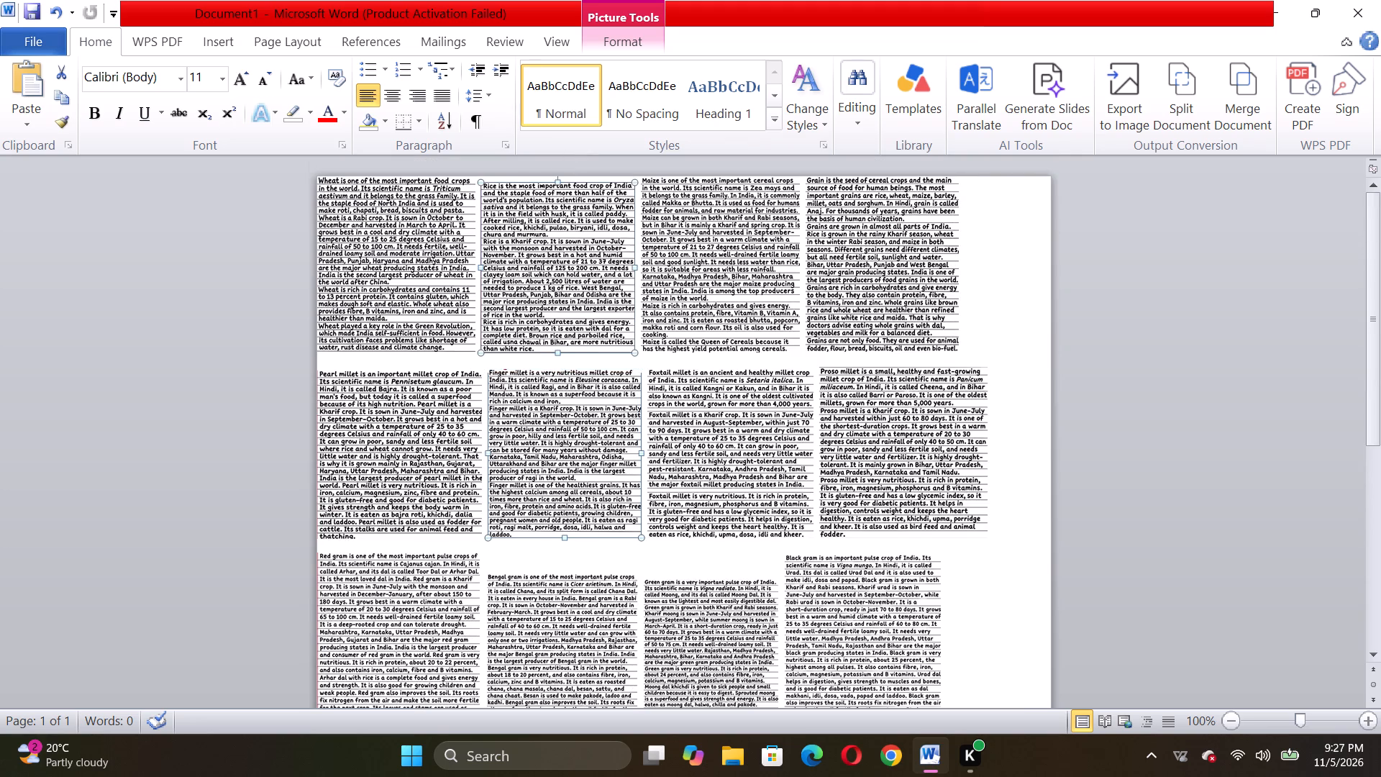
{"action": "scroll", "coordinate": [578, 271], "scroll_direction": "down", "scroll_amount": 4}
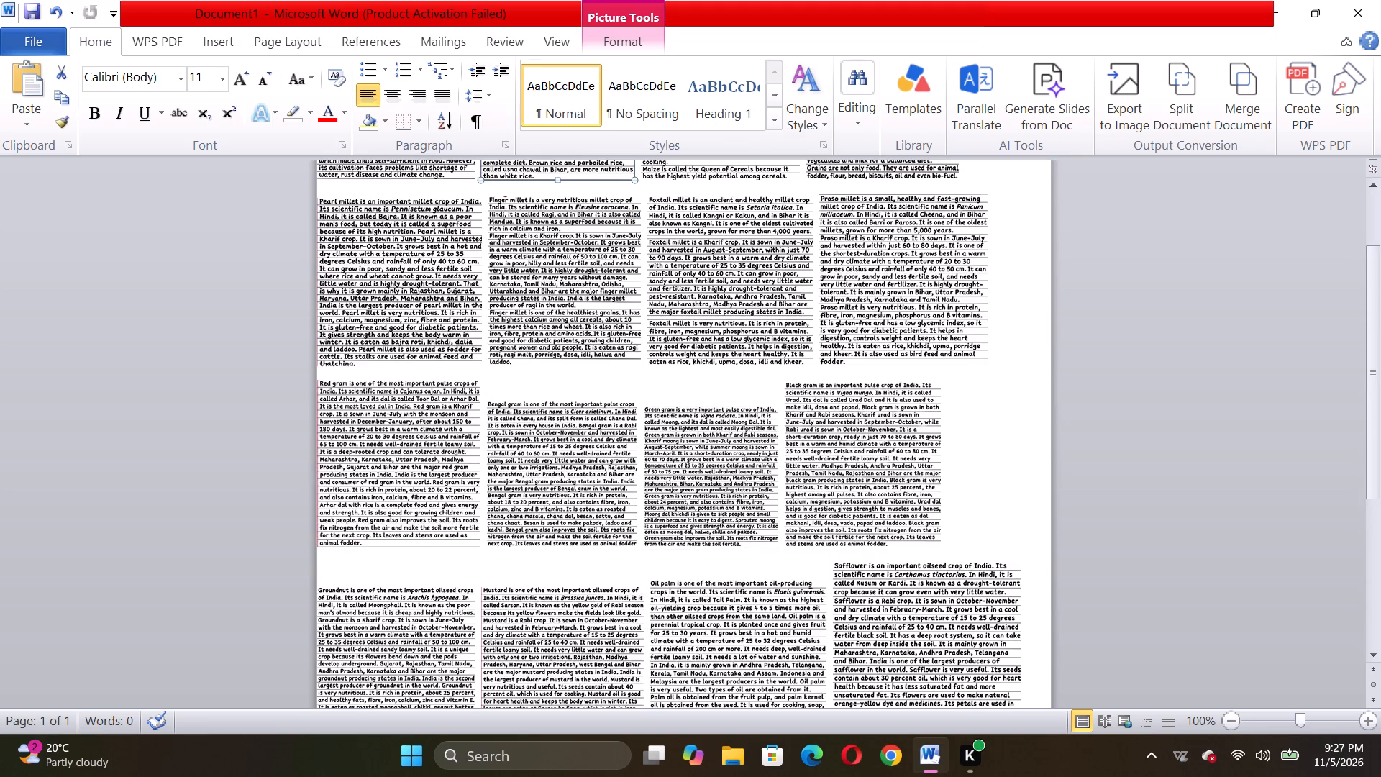
Make the red gram text picture in the third row slightly taller.
{"action": "left_click", "coordinate": [397, 431]}
{"action": "scroll", "coordinate": [590, 307], "scroll_direction": "down", "scroll_amount": 3}
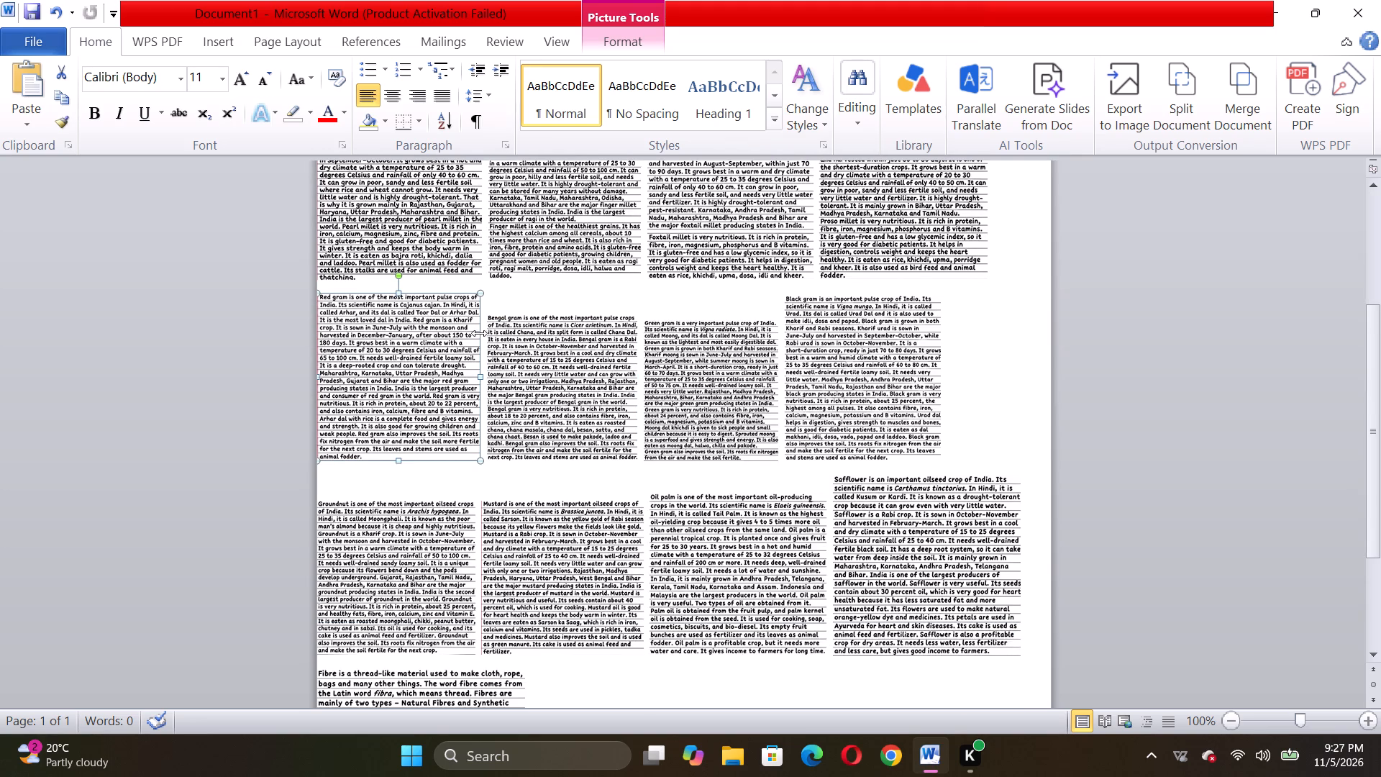
{"action": "left_click", "coordinate": [398, 416]}
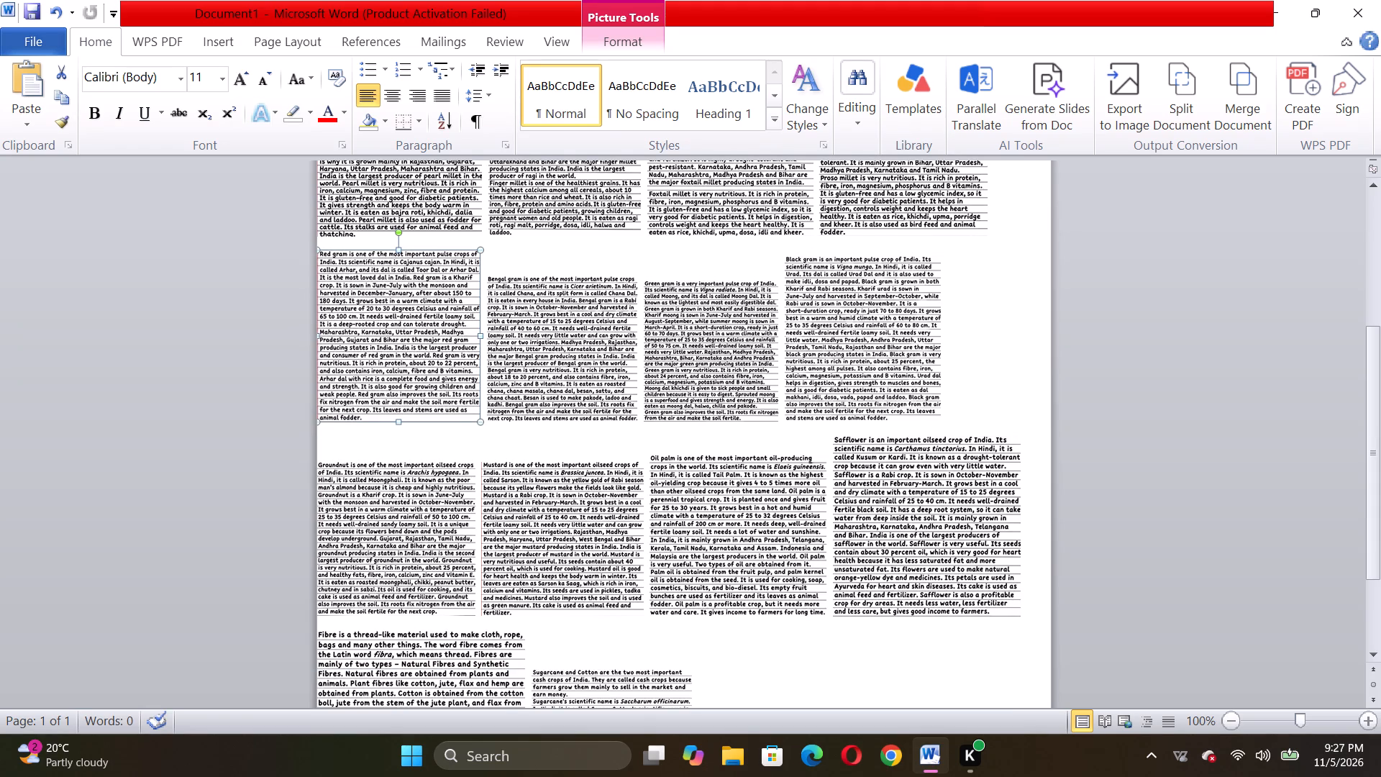
Stretch the Bengal gram text picture taller to match the red gram picture's height and widen it slightly.
{"action": "left_click", "coordinate": [588, 344]}
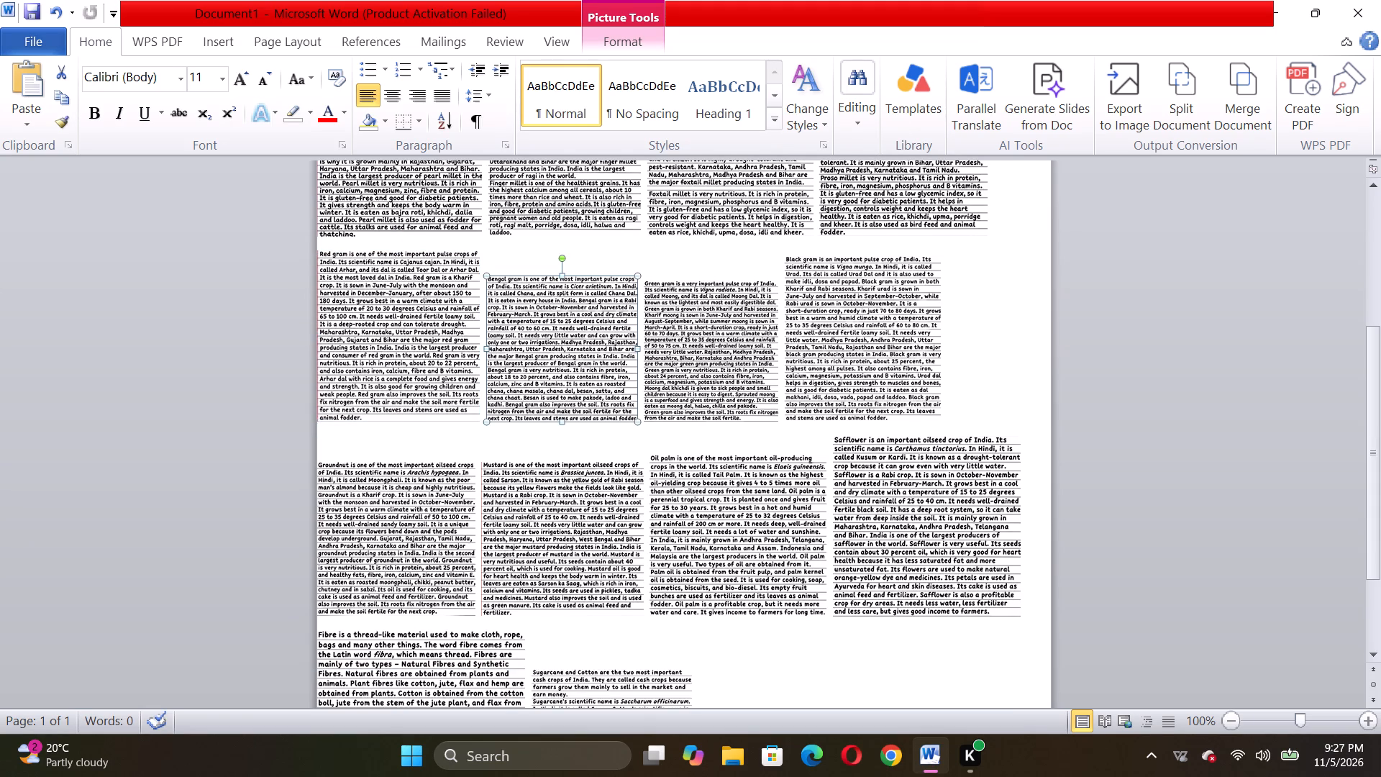
{"action": "left_click_drag", "start_coordinate": [564, 276], "coordinate": [570, 246]}
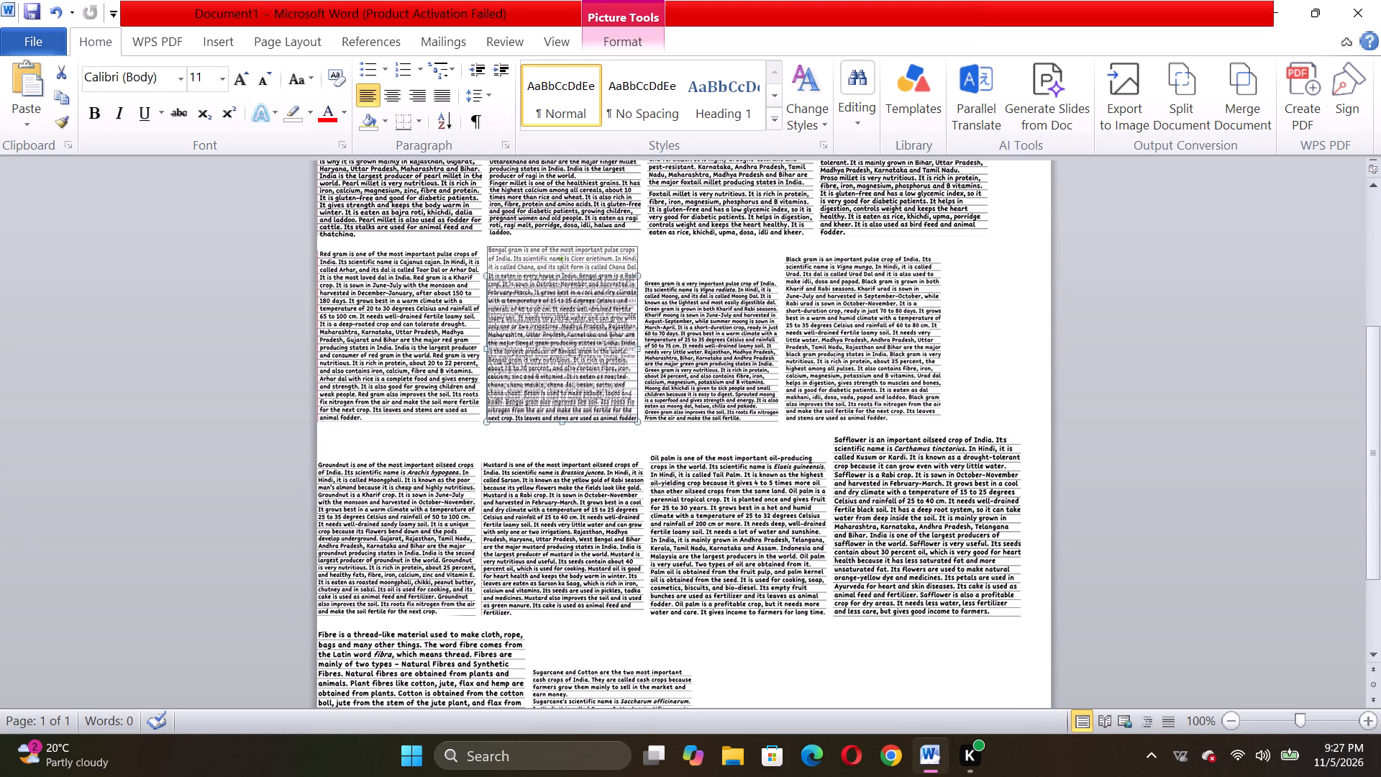
{"action": "left_click_drag", "start_coordinate": [570, 246], "coordinate": [570, 249]}
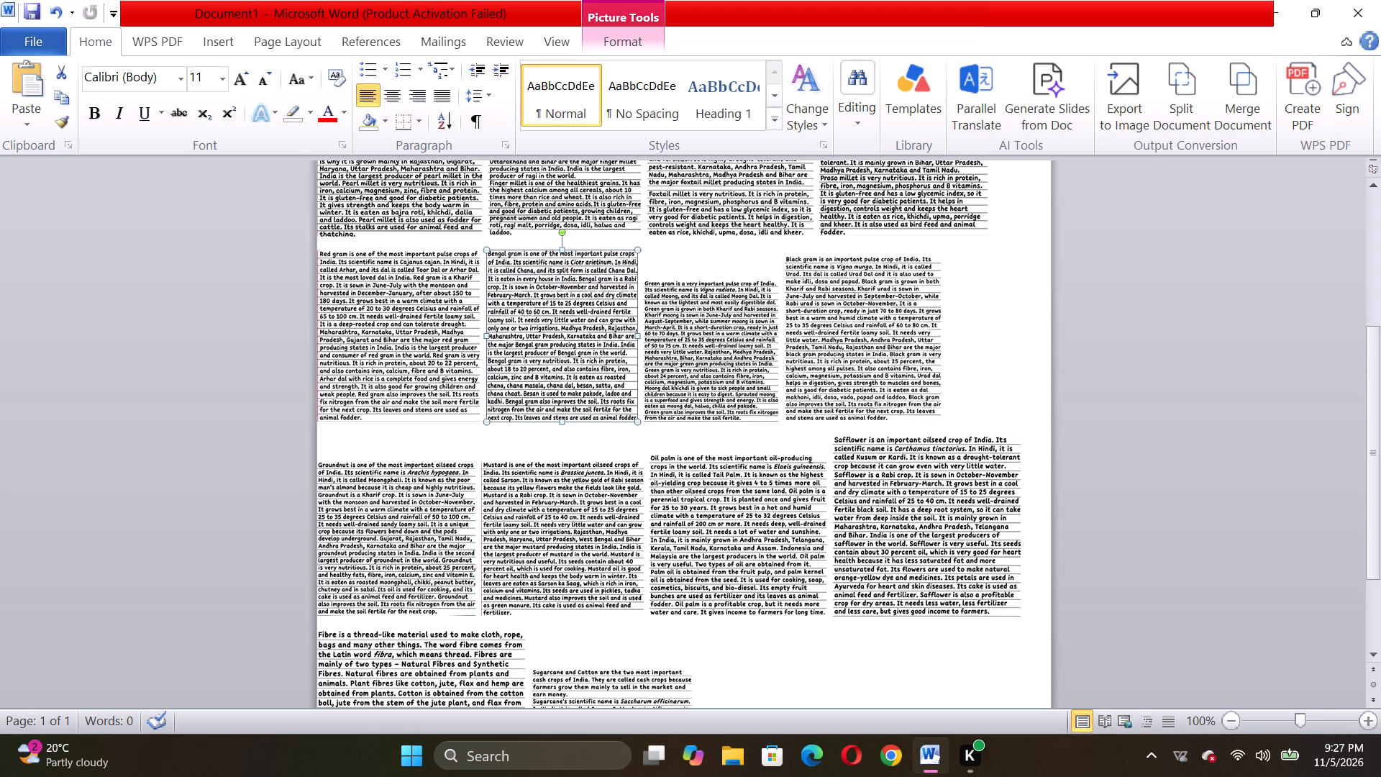
{"action": "left_click", "coordinate": [640, 337]}
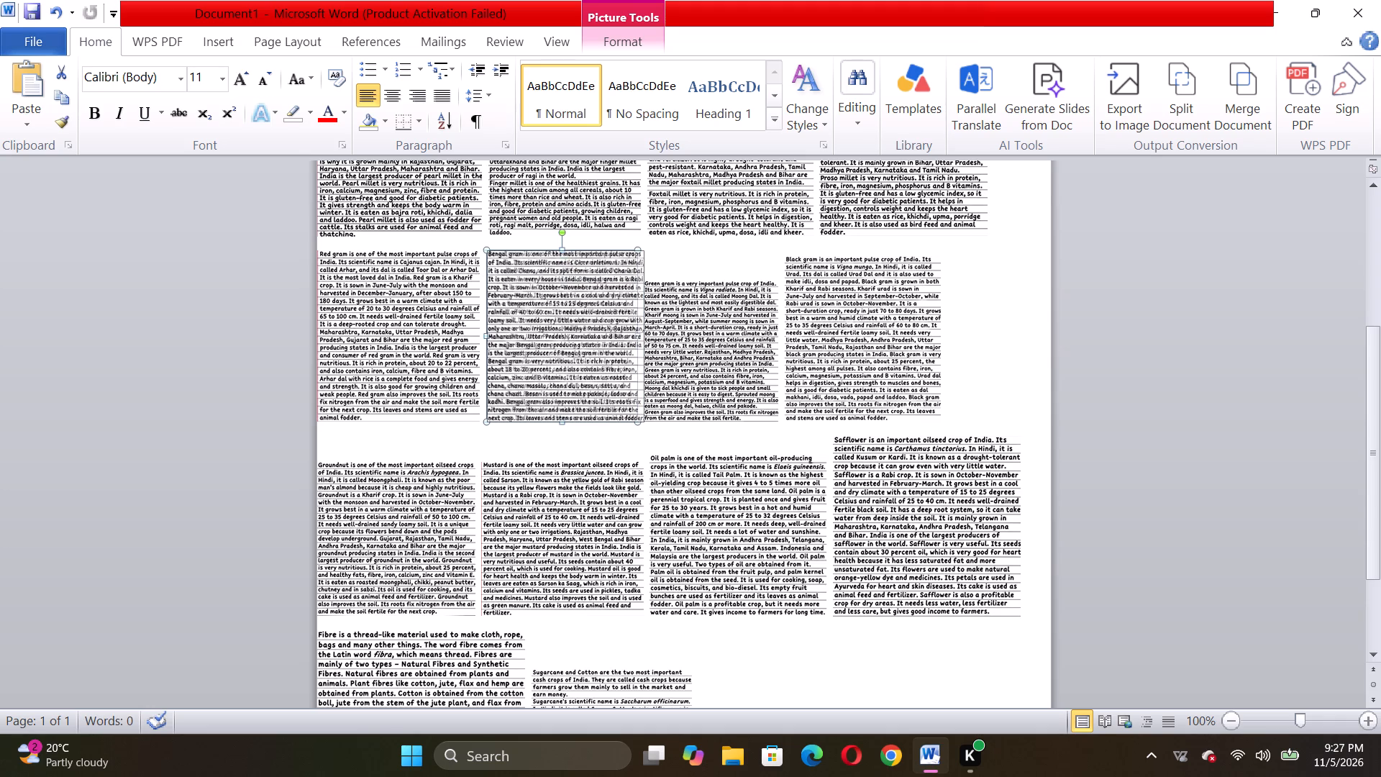
Stretch the green gram text picture in the third row taller to match the Bengal gram picture's height and widen it slightly.
{"action": "left_click", "coordinate": [683, 344]}
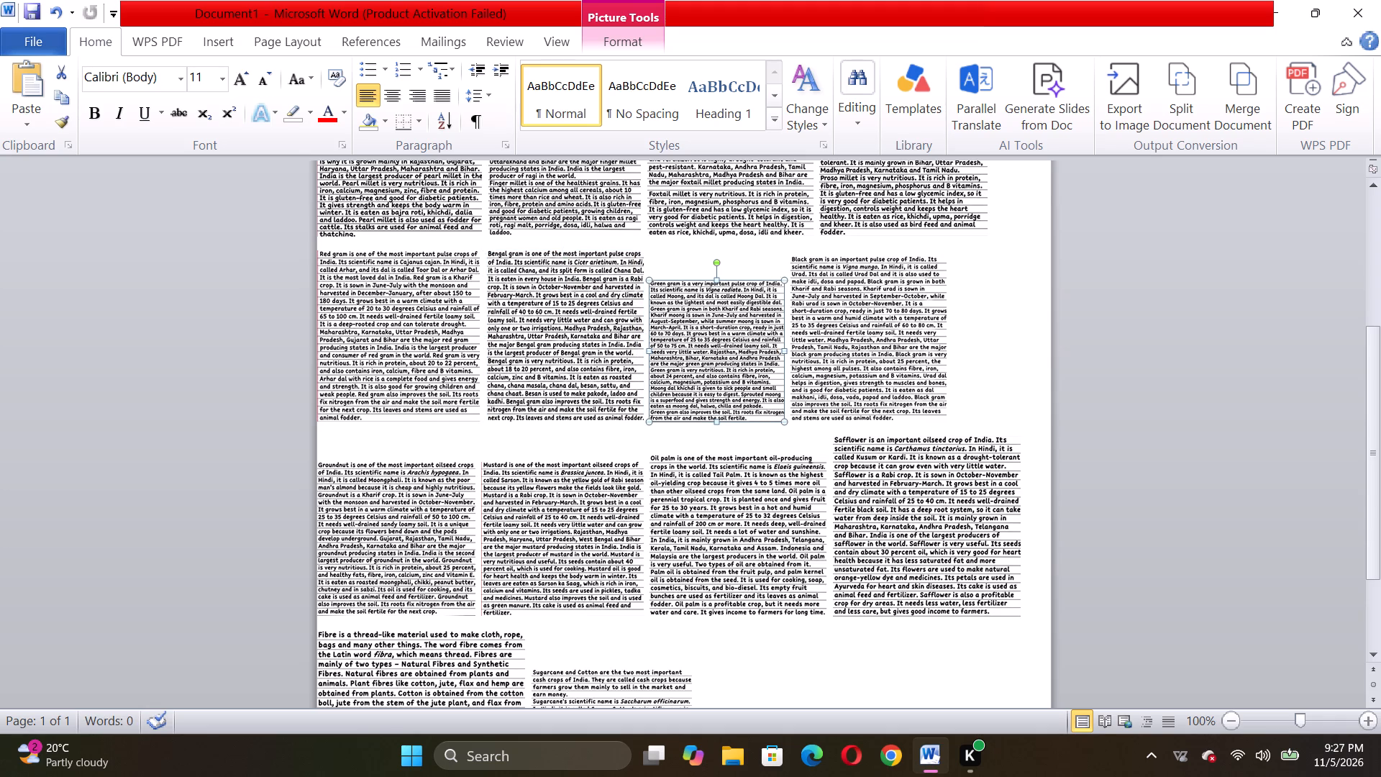
{"action": "left_click_drag", "start_coordinate": [718, 281], "coordinate": [708, 258]}
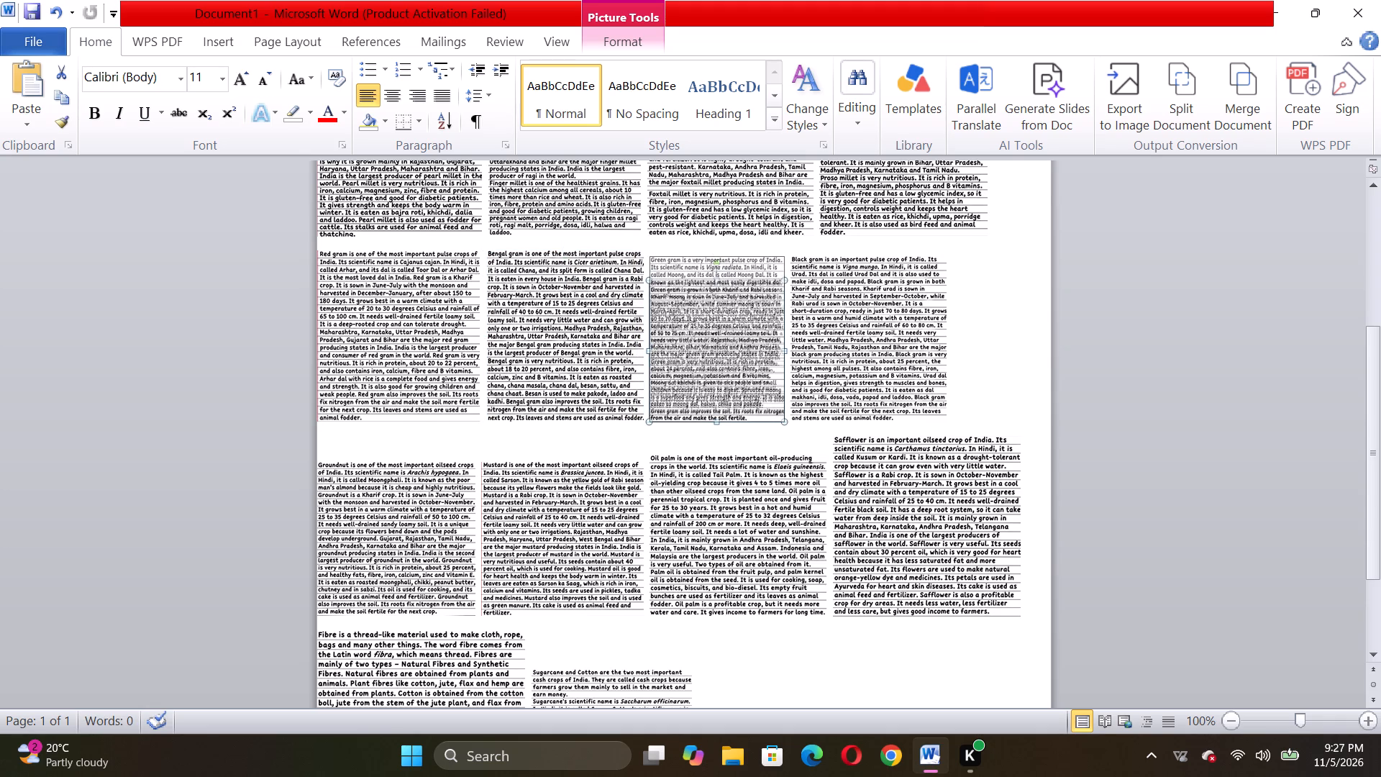
{"action": "left_click_drag", "start_coordinate": [708, 258], "coordinate": [707, 248]}
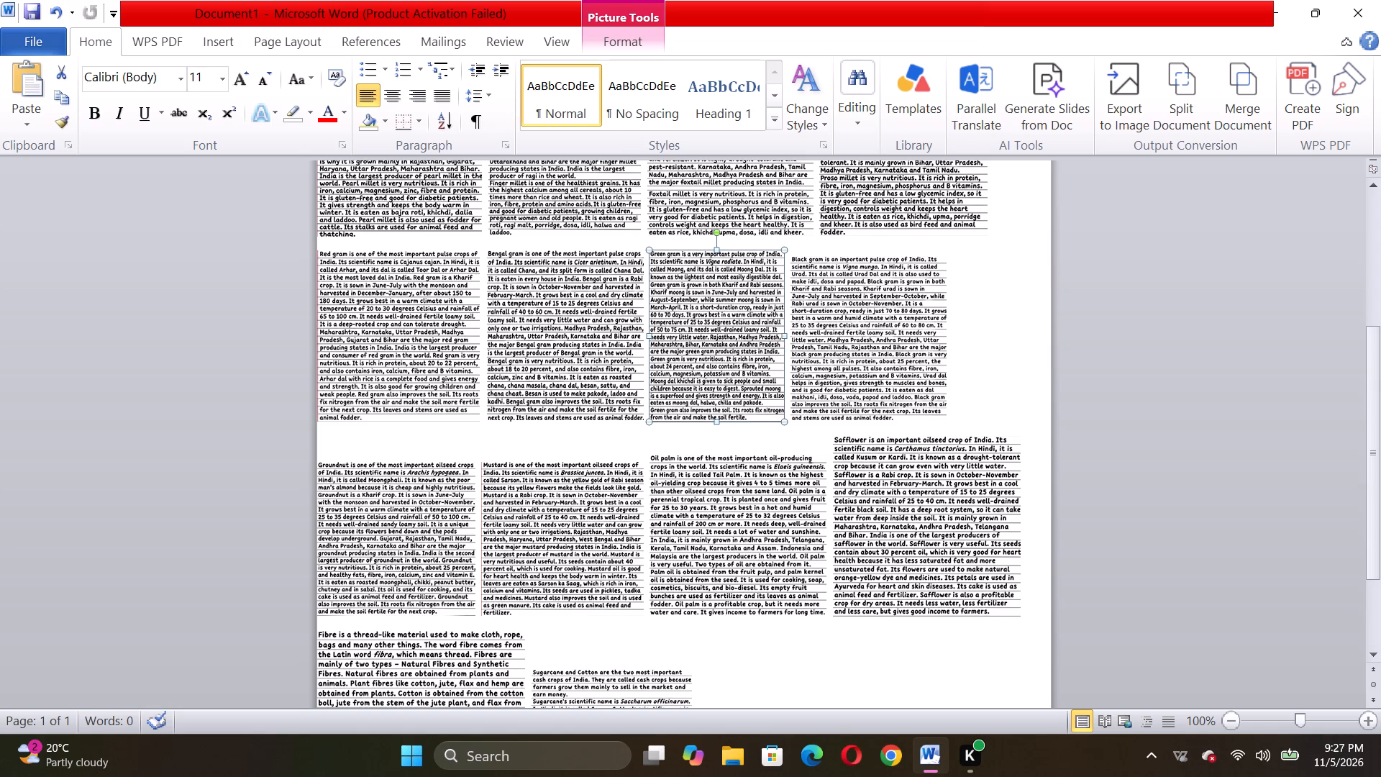
{"action": "left_click_drag", "start_coordinate": [782, 337], "coordinate": [792, 336]}
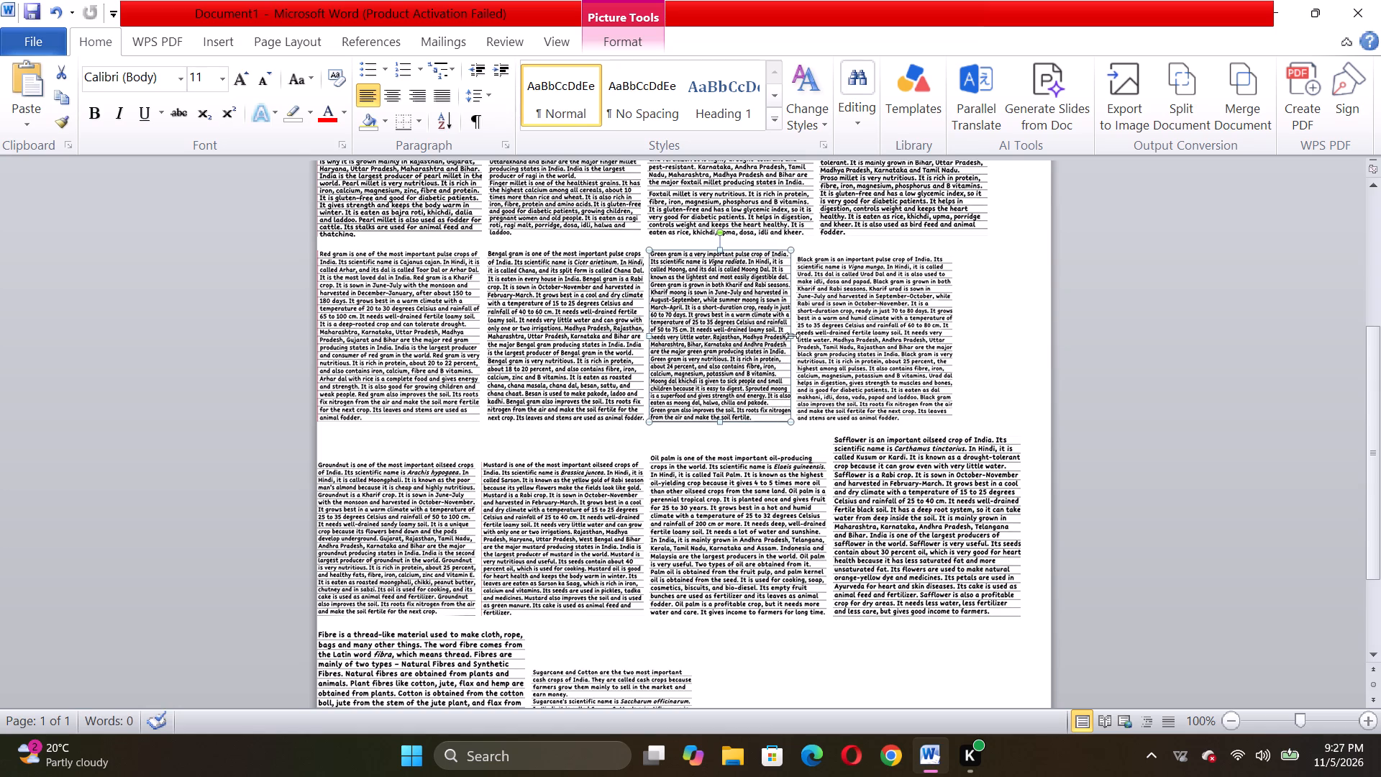
Make the black gram text picture at the end of the third row slightly taller and wider.
{"action": "left_click", "coordinate": [854, 337]}
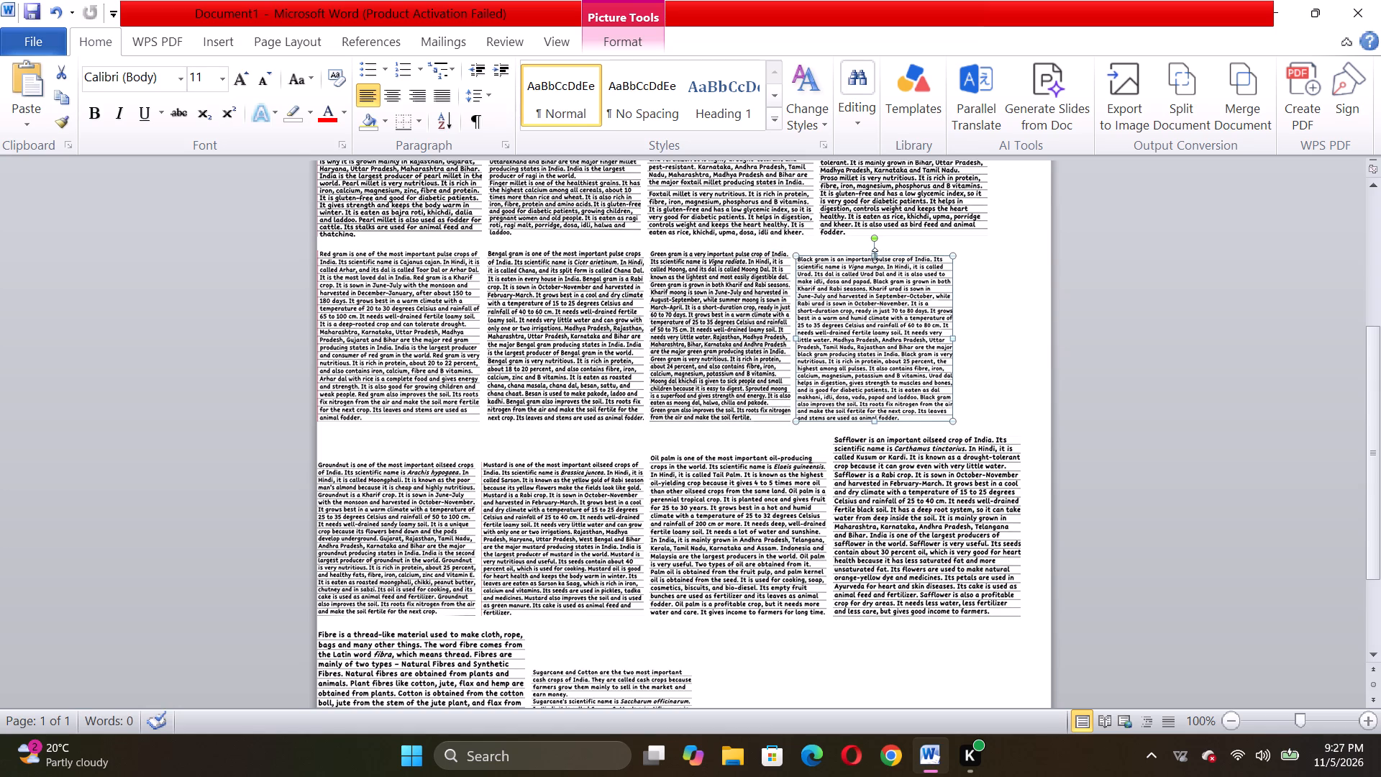
{"action": "left_click", "coordinate": [875, 255]}
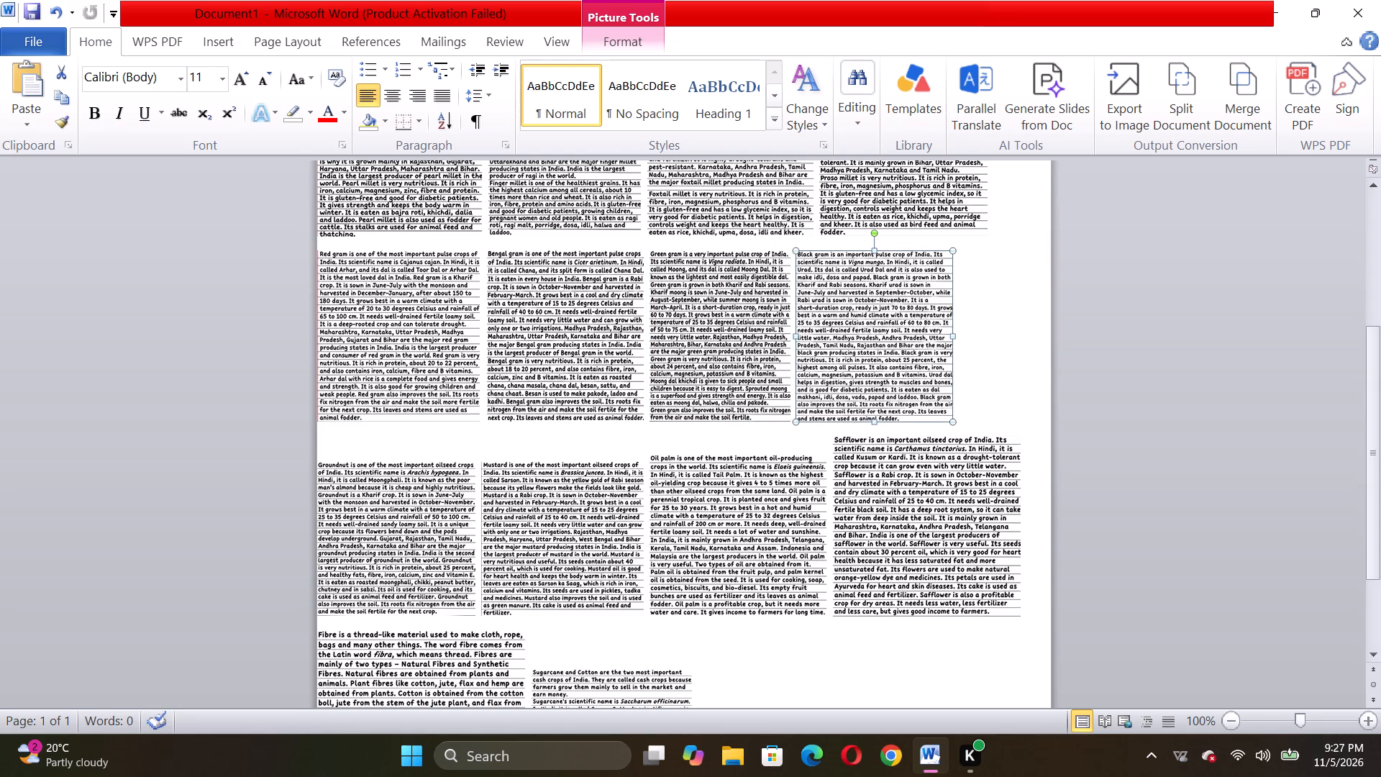
{"action": "left_click_drag", "start_coordinate": [950, 337], "coordinate": [958, 337]}
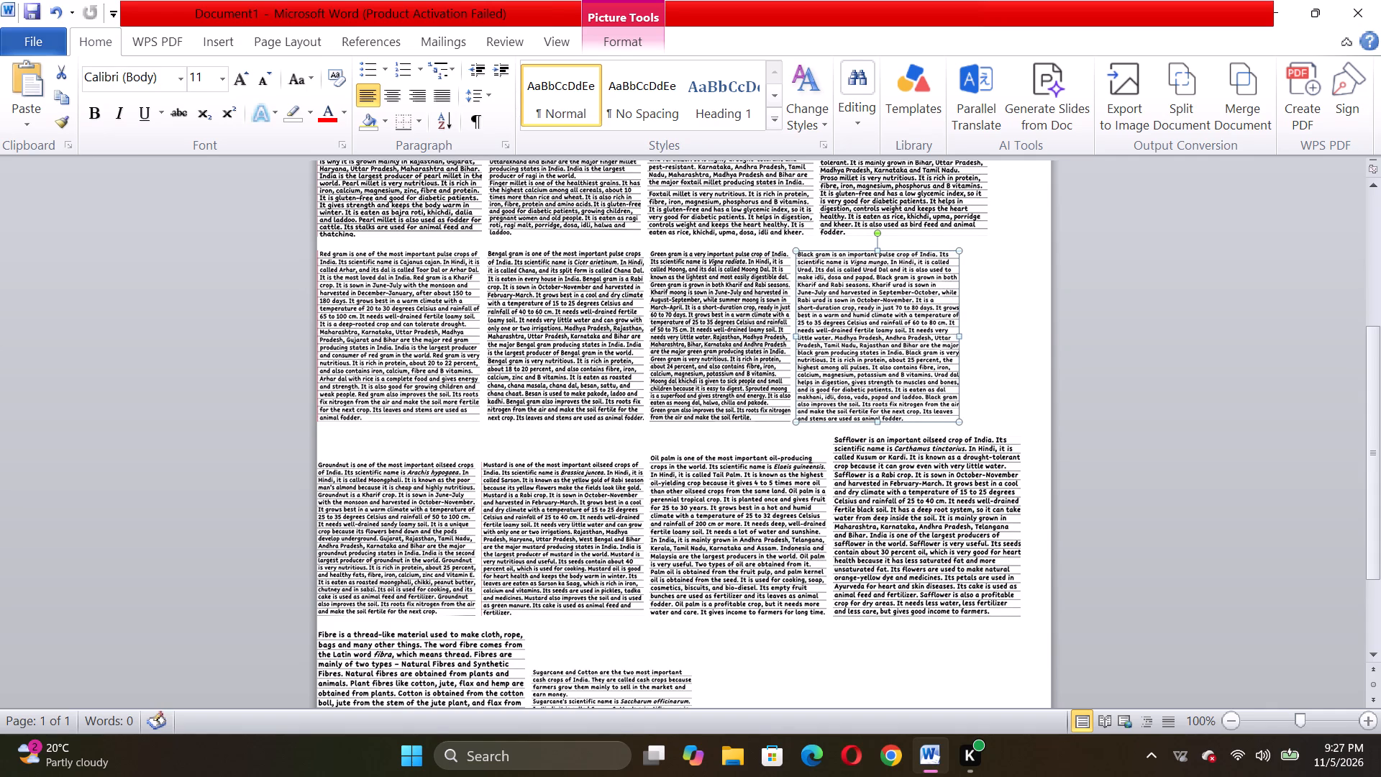
Stretch the groundnut text picture at the start of the fourth row slightly taller.
{"action": "scroll", "coordinate": [962, 351], "scroll_direction": "down", "scroll_amount": 3}
{"action": "left_click", "coordinate": [339, 387]}
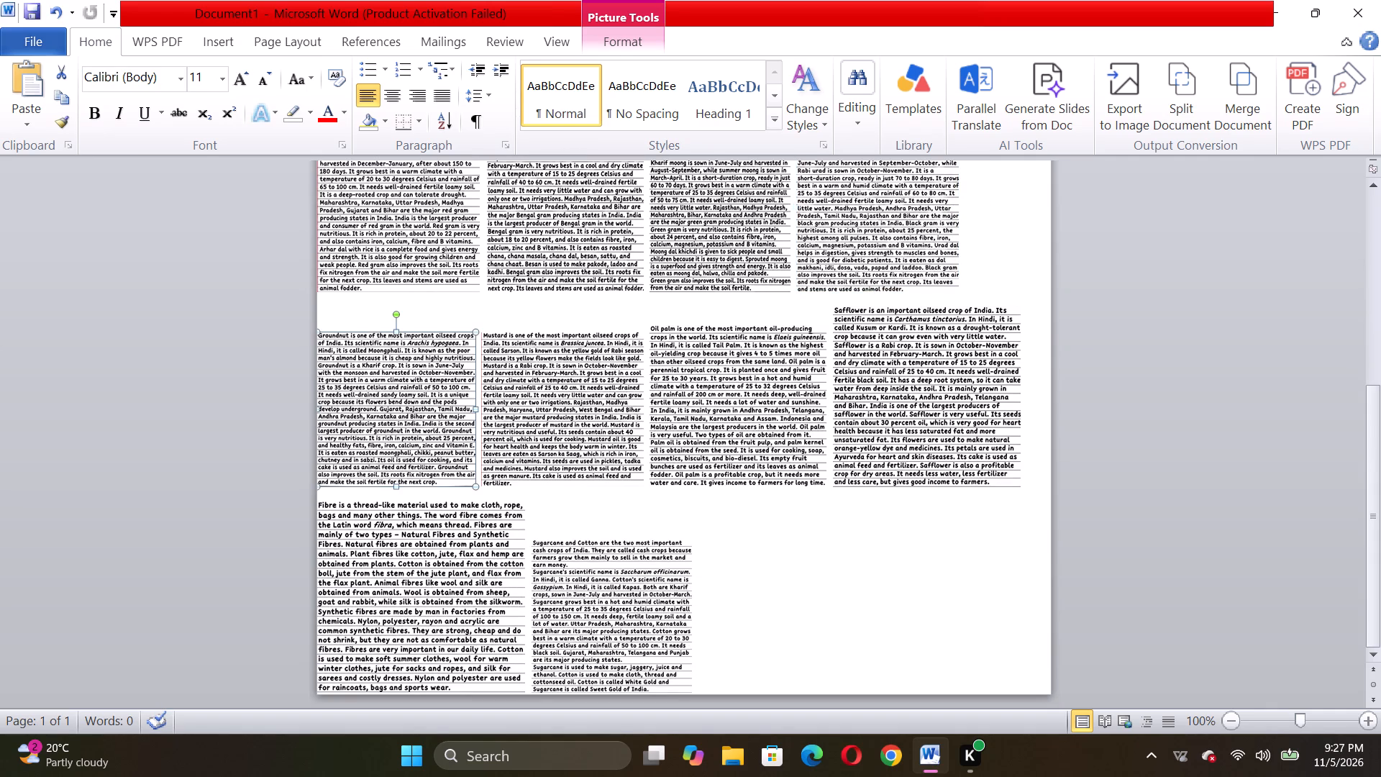
{"action": "left_click_drag", "start_coordinate": [396, 332], "coordinate": [397, 326]}
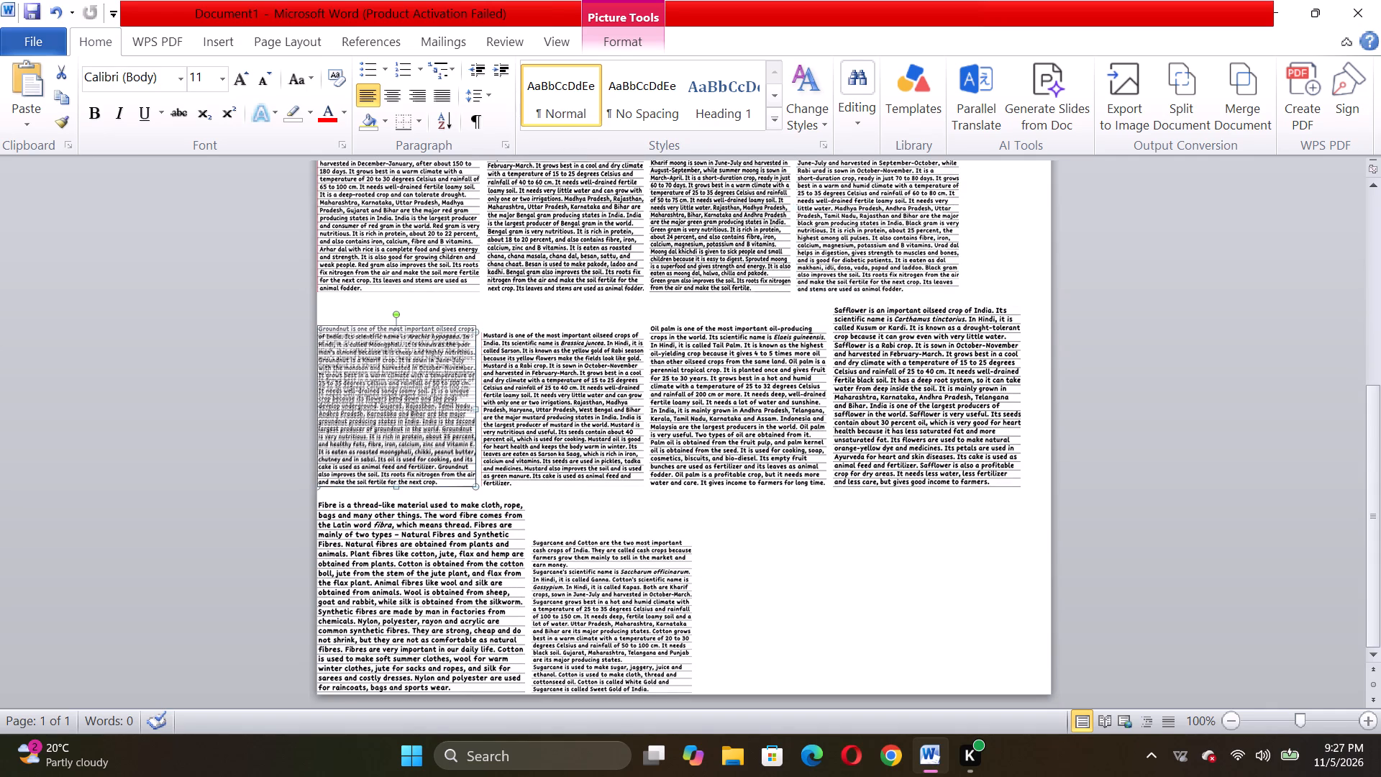
{"action": "left_click_drag", "start_coordinate": [397, 326], "coordinate": [398, 322]}
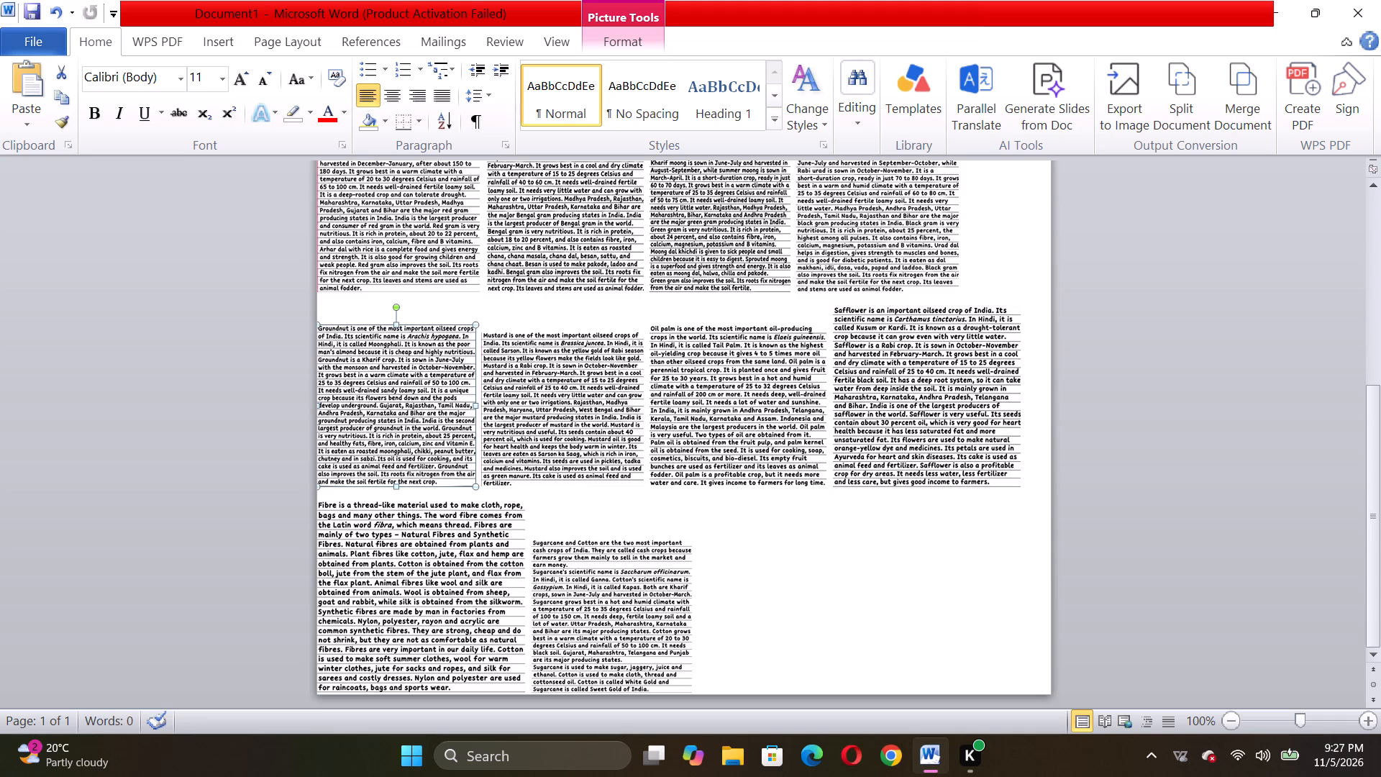
{"action": "left_click", "coordinate": [394, 324]}
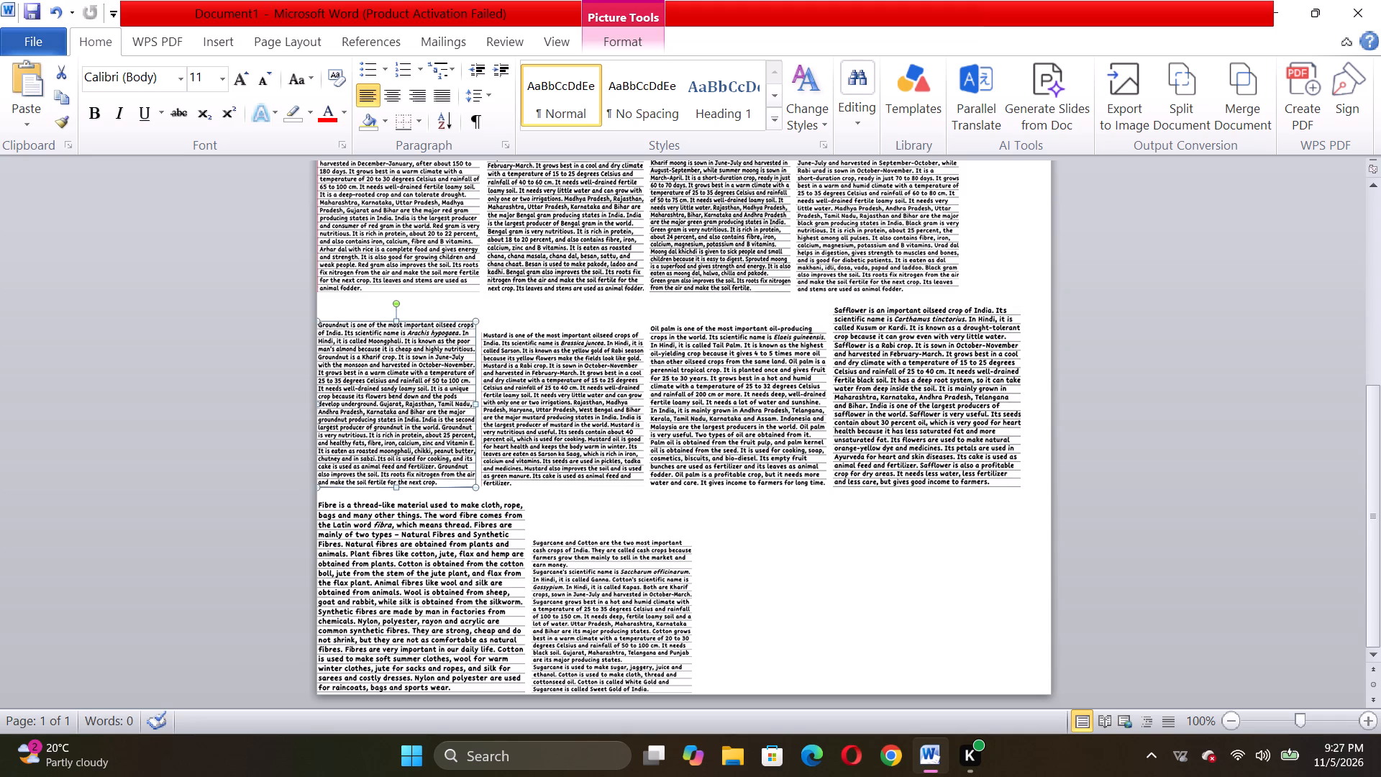
Make the mustard and oil palm text pictures in the fourth row slightly taller to match the groundnut picture.
{"action": "left_click", "coordinate": [562, 382]}
{"action": "left_click_drag", "start_coordinate": [565, 331], "coordinate": [565, 319]}
{"action": "left_click", "coordinate": [682, 397]}
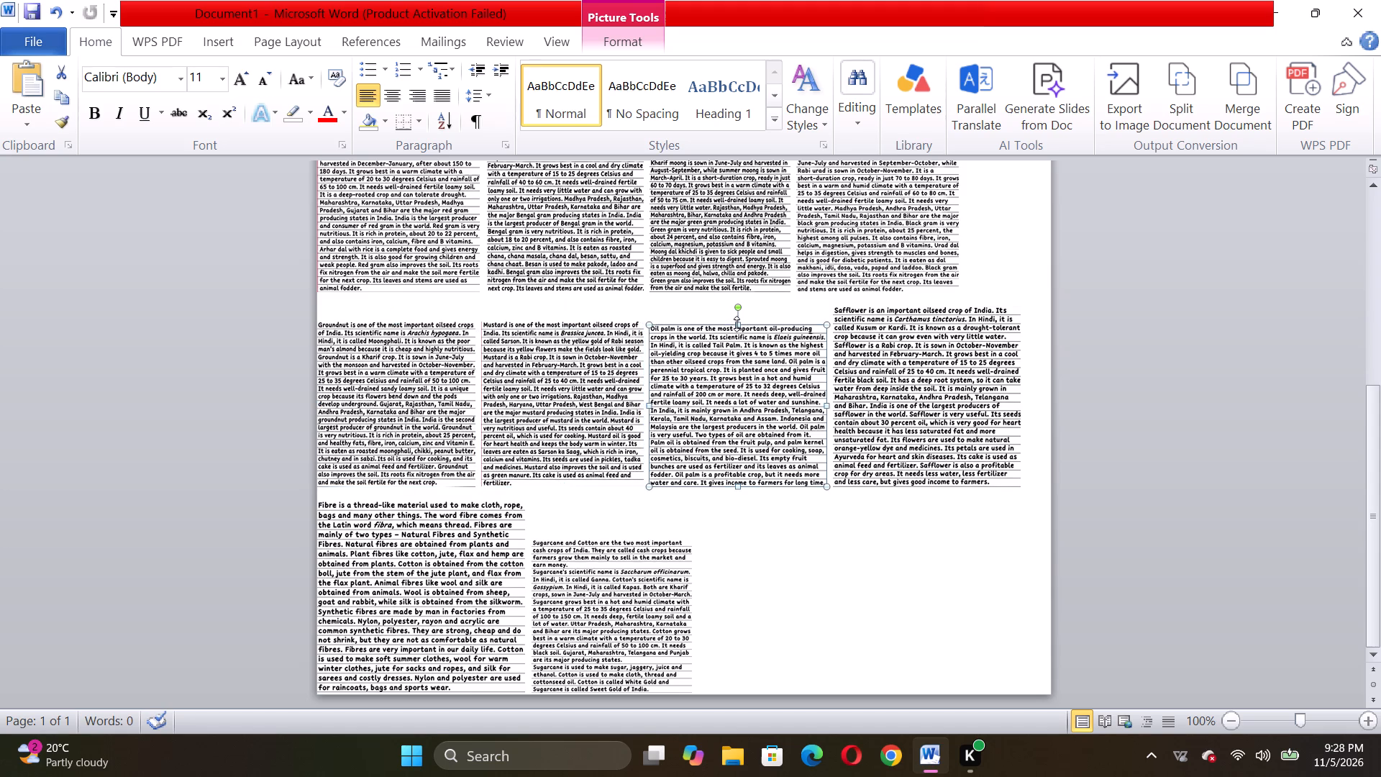
{"action": "left_click_drag", "start_coordinate": [737, 324], "coordinate": [738, 317]}
Reduce the height of the safflower text picture to suit the fourth row and narrow it slightly.
{"action": "left_click", "coordinate": [920, 388]}
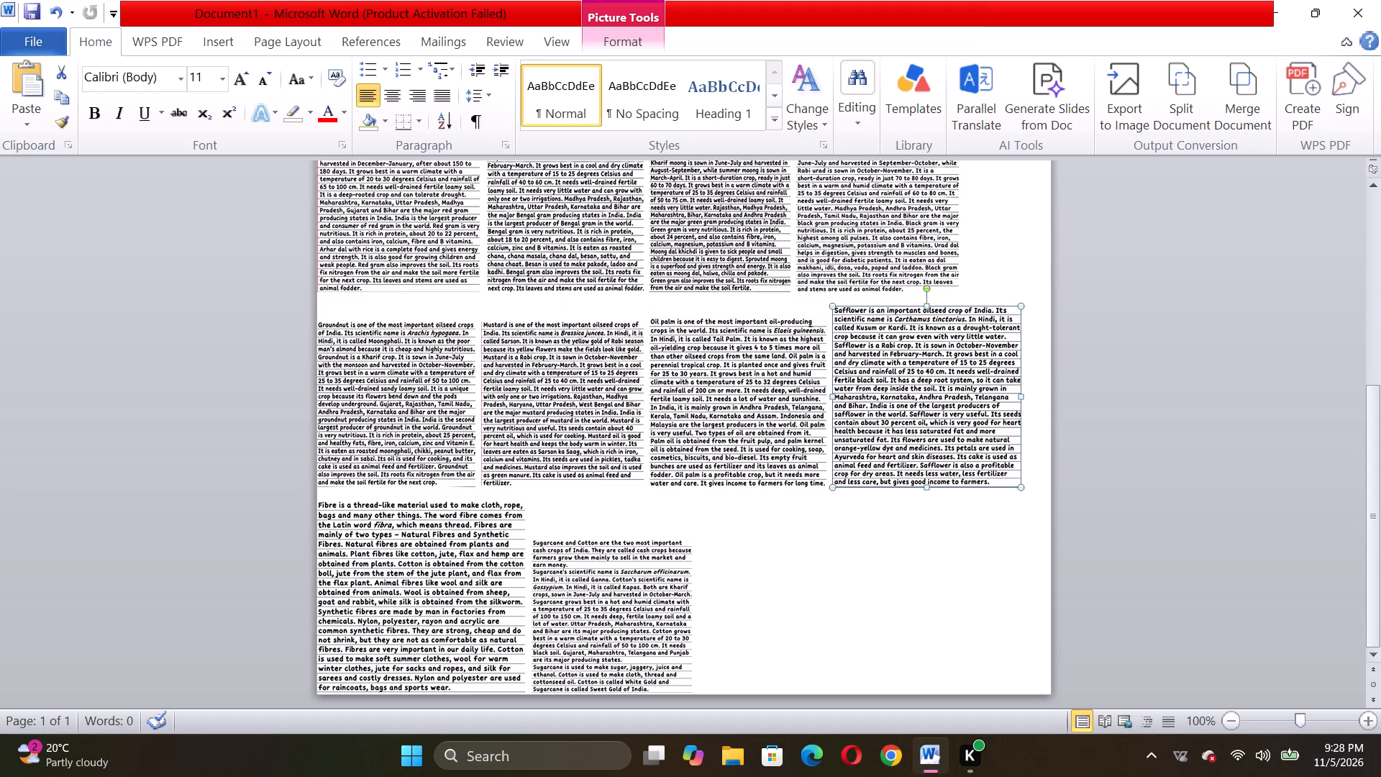
{"action": "left_click_drag", "start_coordinate": [927, 306], "coordinate": [929, 318]}
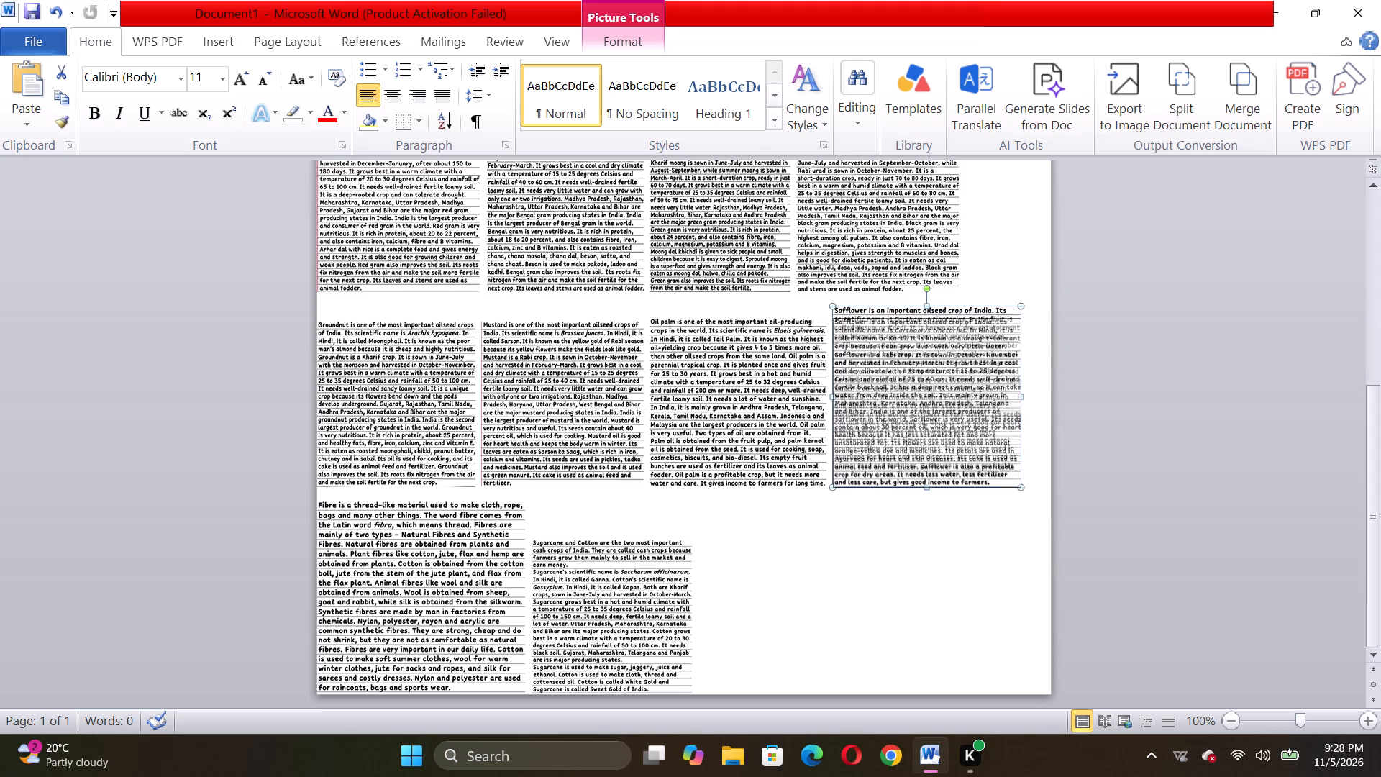
{"action": "left_click_drag", "start_coordinate": [929, 318], "coordinate": [926, 325]}
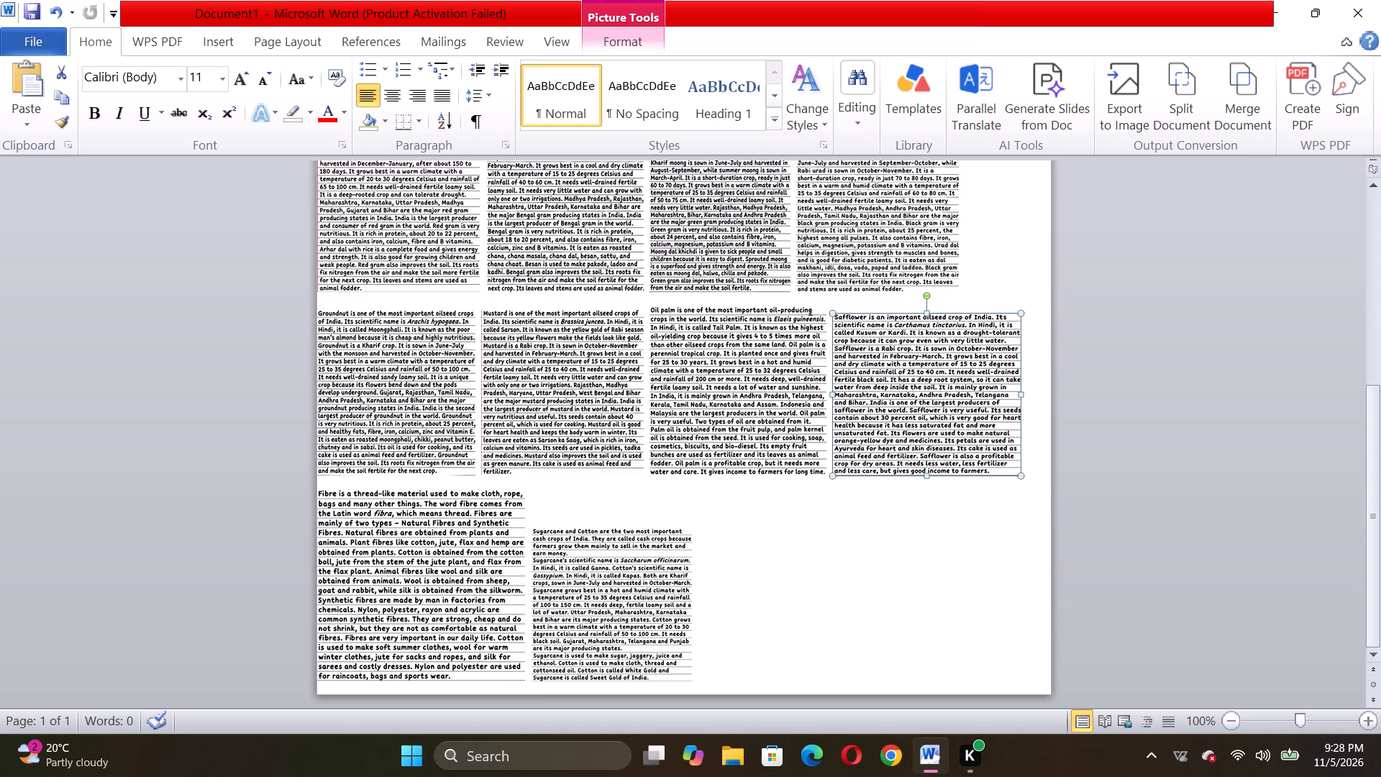
{"action": "left_click_drag", "start_coordinate": [926, 316], "coordinate": [926, 306]}
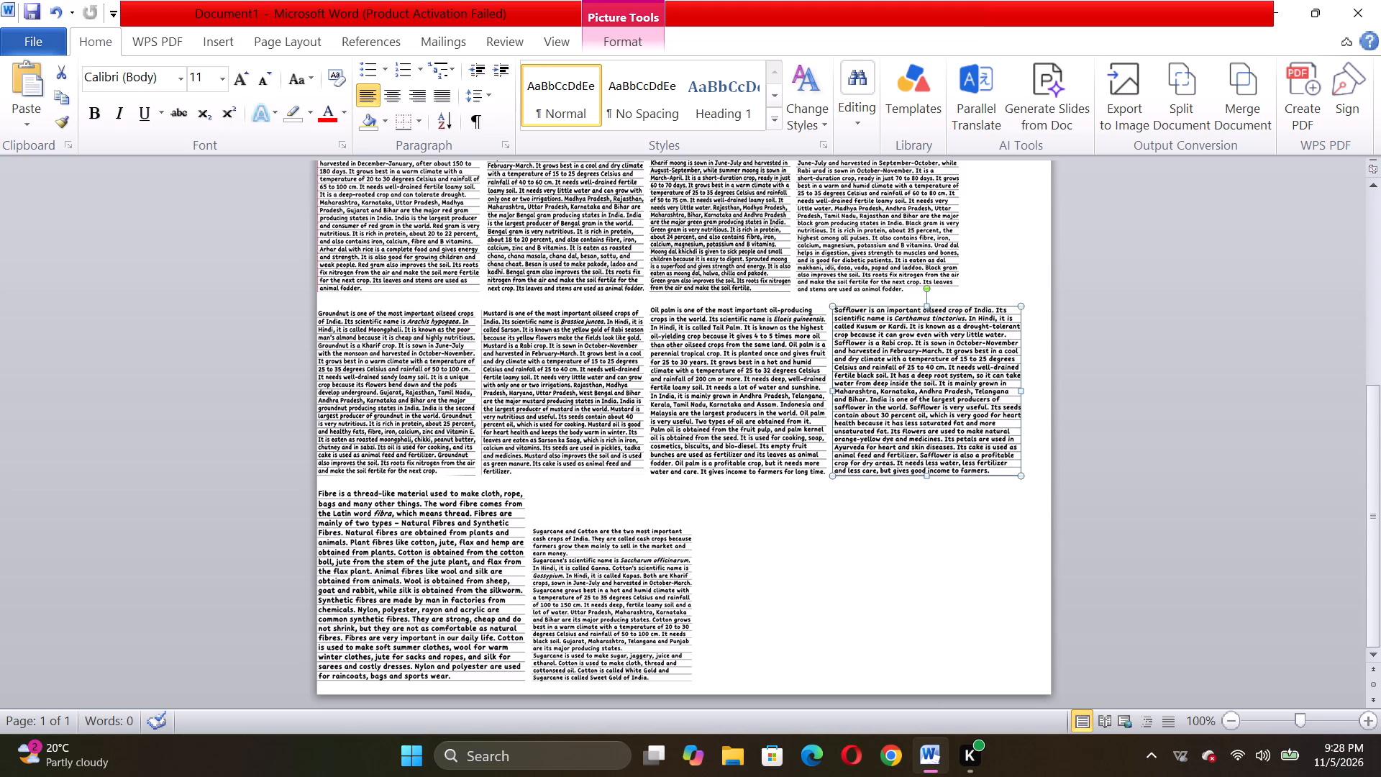
{"action": "left_click_drag", "start_coordinate": [1021, 393], "coordinate": [998, 393]}
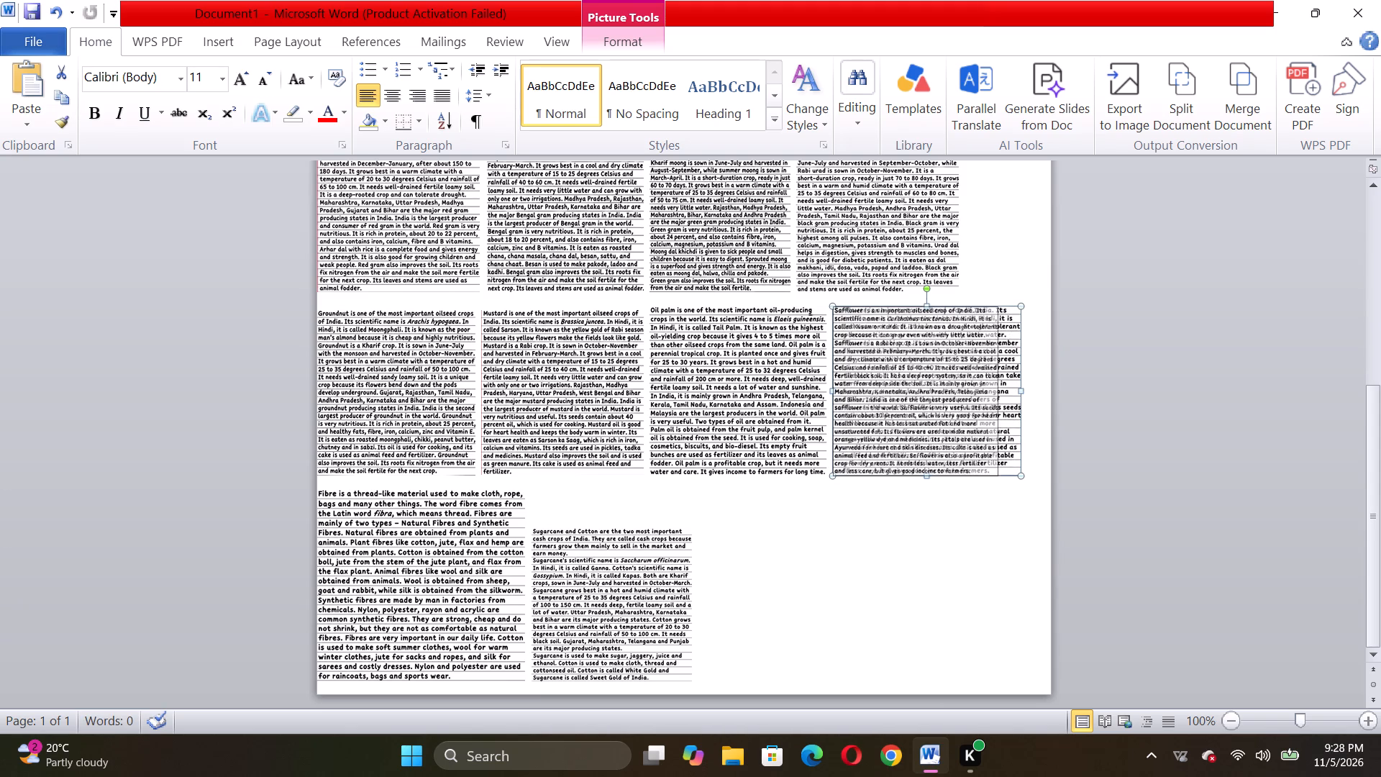
{"action": "left_click_drag", "start_coordinate": [998, 393], "coordinate": [1011, 391]}
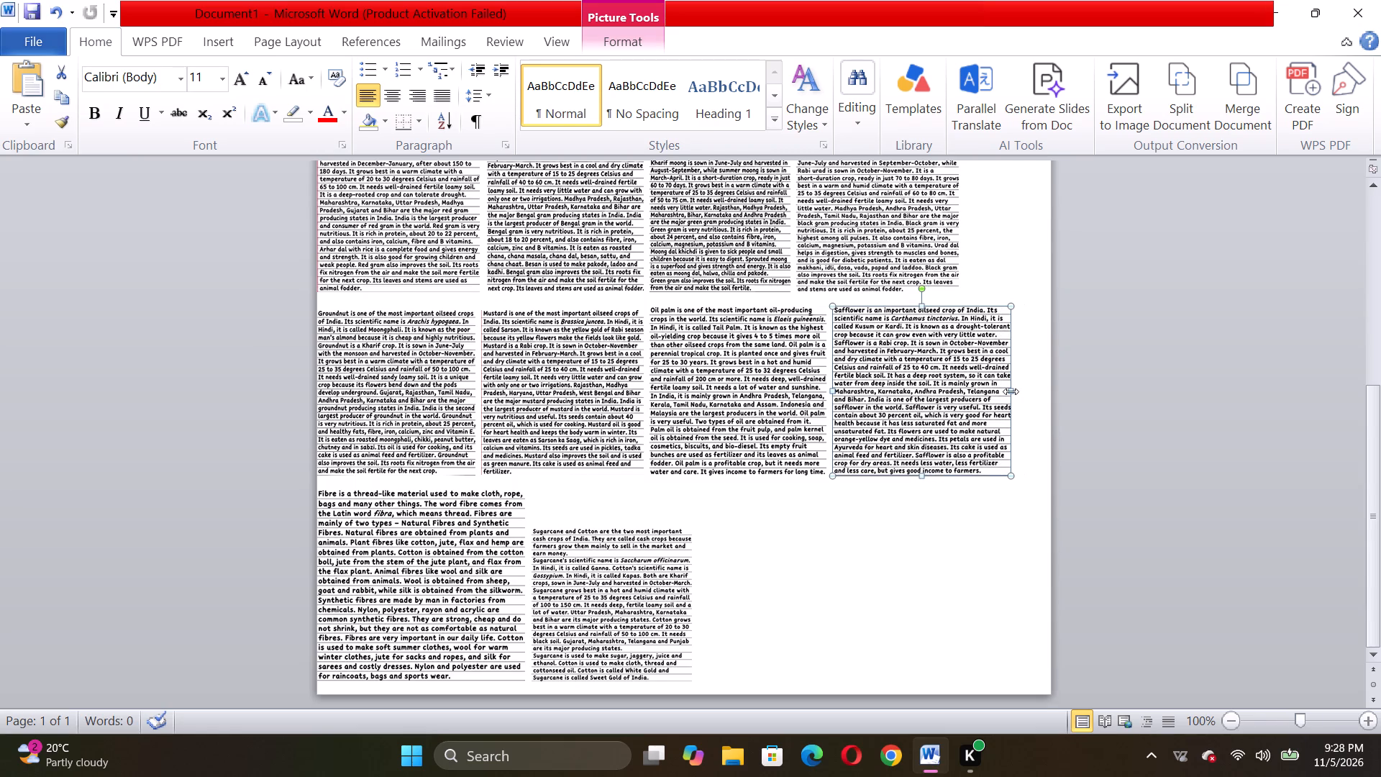
Scale down the fibre text picture in the last row to about the height of the sugarcane and cotton picture.
{"action": "scroll", "coordinate": [930, 474], "scroll_direction": "down", "scroll_amount": 5}
{"action": "left_click", "coordinate": [407, 553]}
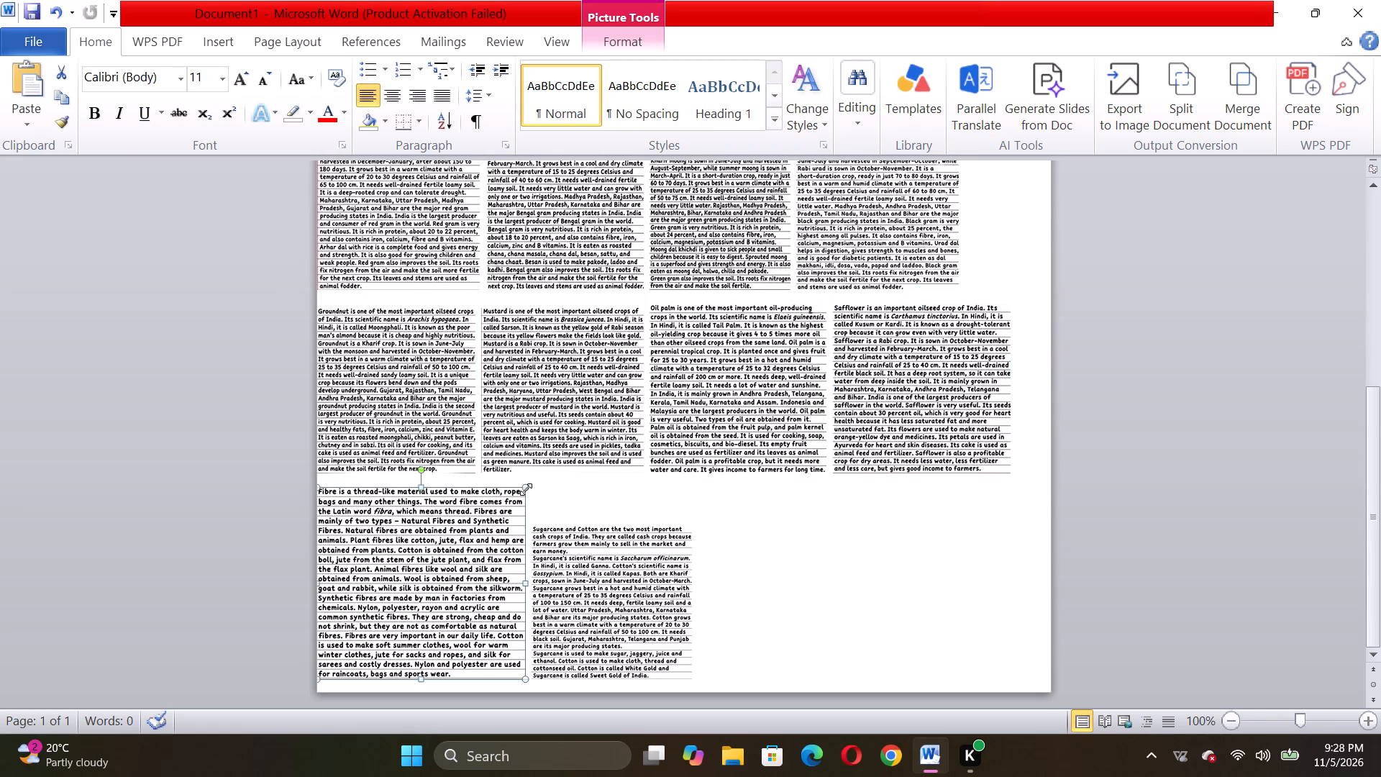
{"action": "left_click_drag", "start_coordinate": [526, 489], "coordinate": [496, 514]}
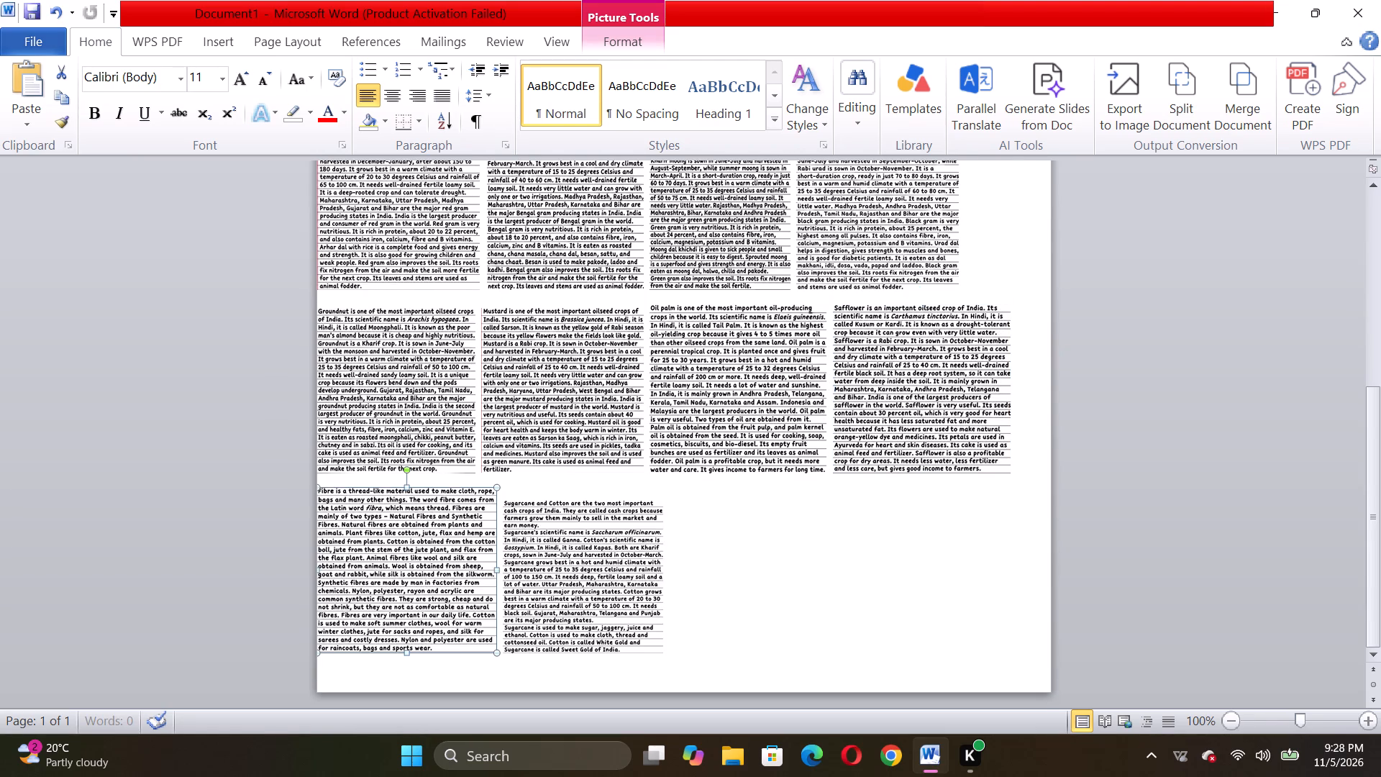
{"action": "left_click_drag", "start_coordinate": [499, 486], "coordinate": [485, 501]}
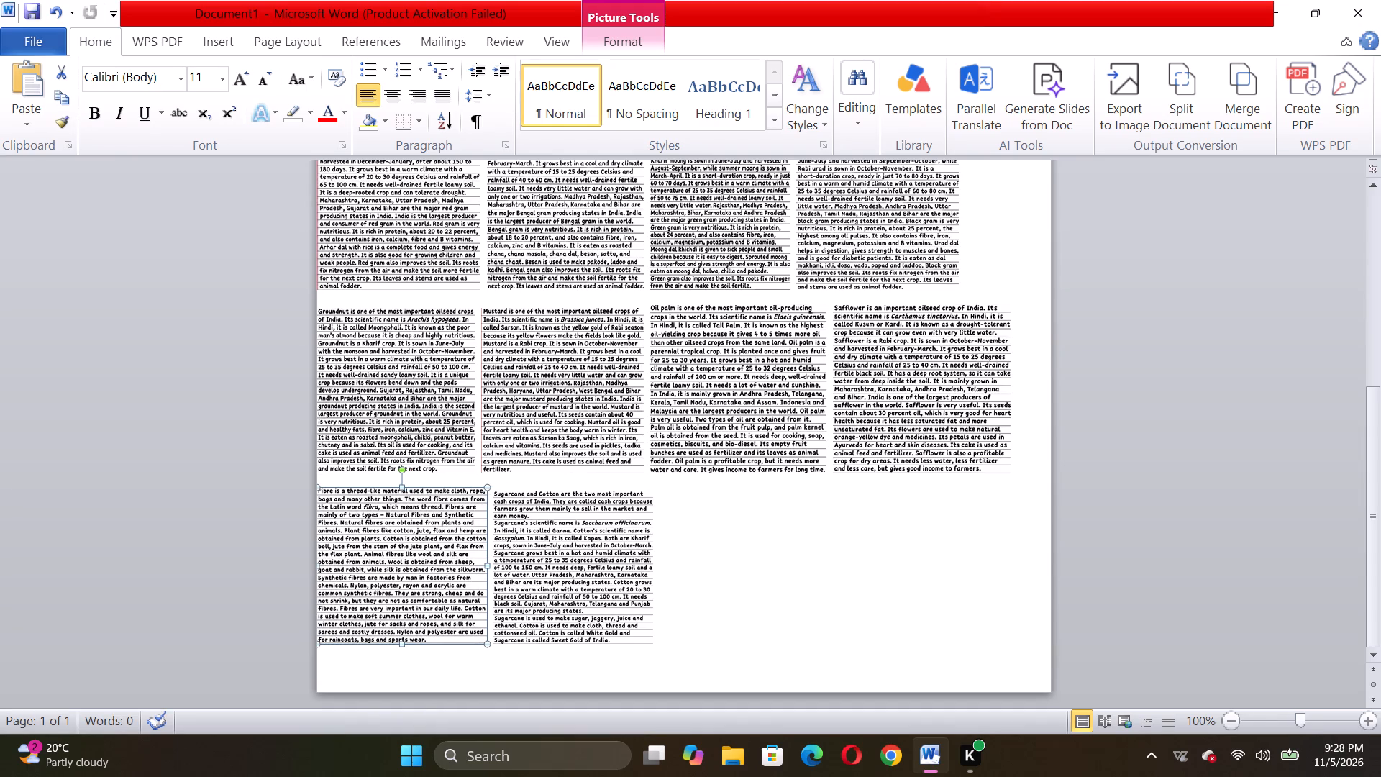
Stretch the sugarcane and cotton text picture in the last row slightly taller and narrow it a little.
{"action": "left_click", "coordinate": [554, 535]}
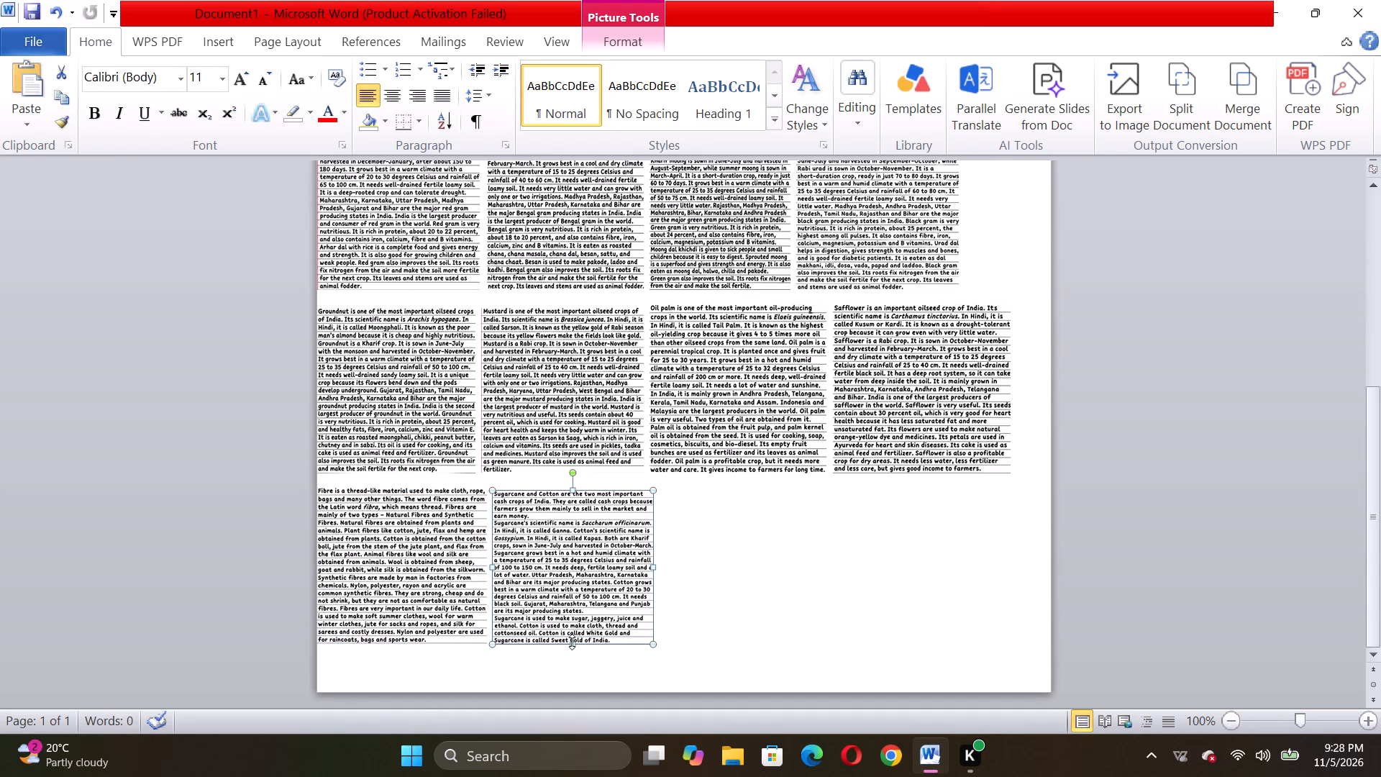
{"action": "left_click_drag", "start_coordinate": [572, 642], "coordinate": [573, 650]}
{"action": "left_click", "coordinate": [425, 602]}
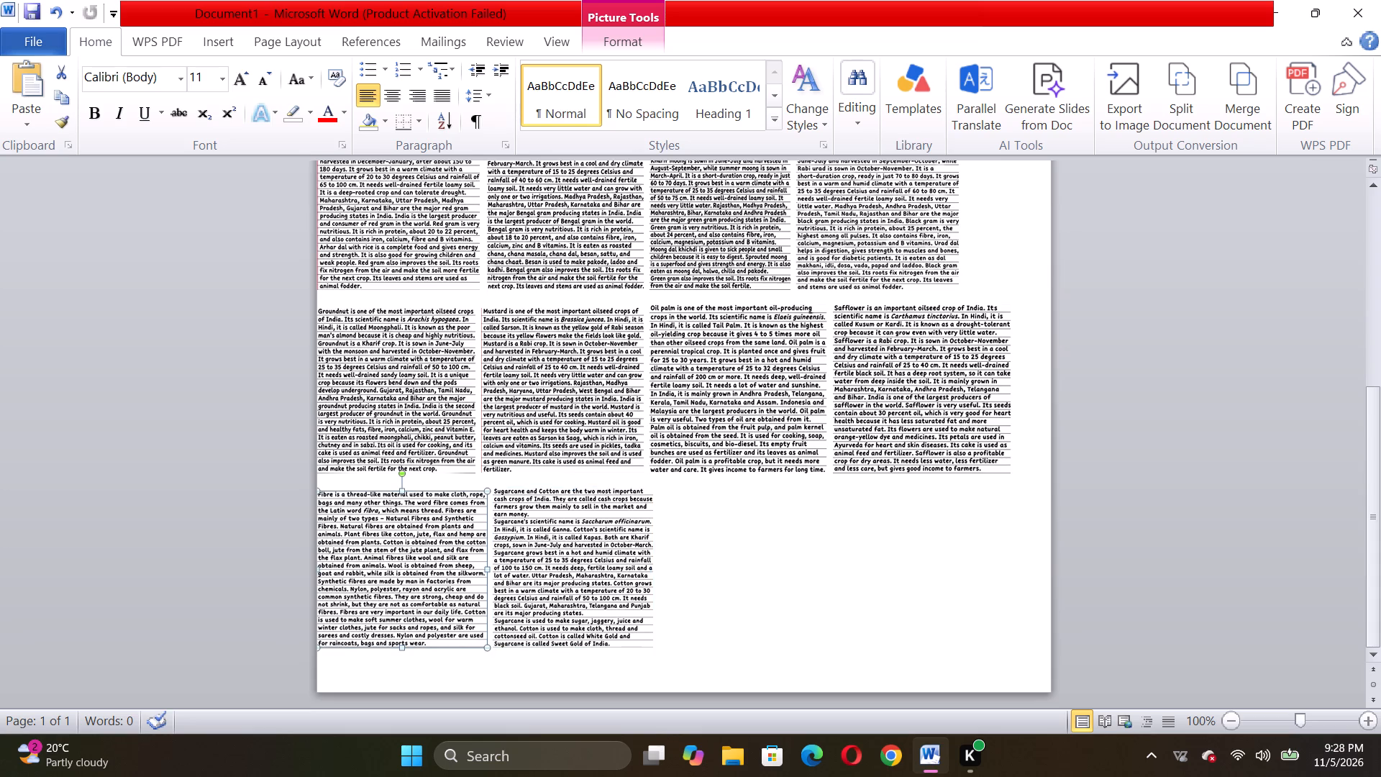
{"action": "left_click", "coordinate": [493, 570]}
{"action": "left_click_drag", "start_coordinate": [489, 568], "coordinate": [498, 568]}
{"action": "left_click", "coordinate": [558, 576]}
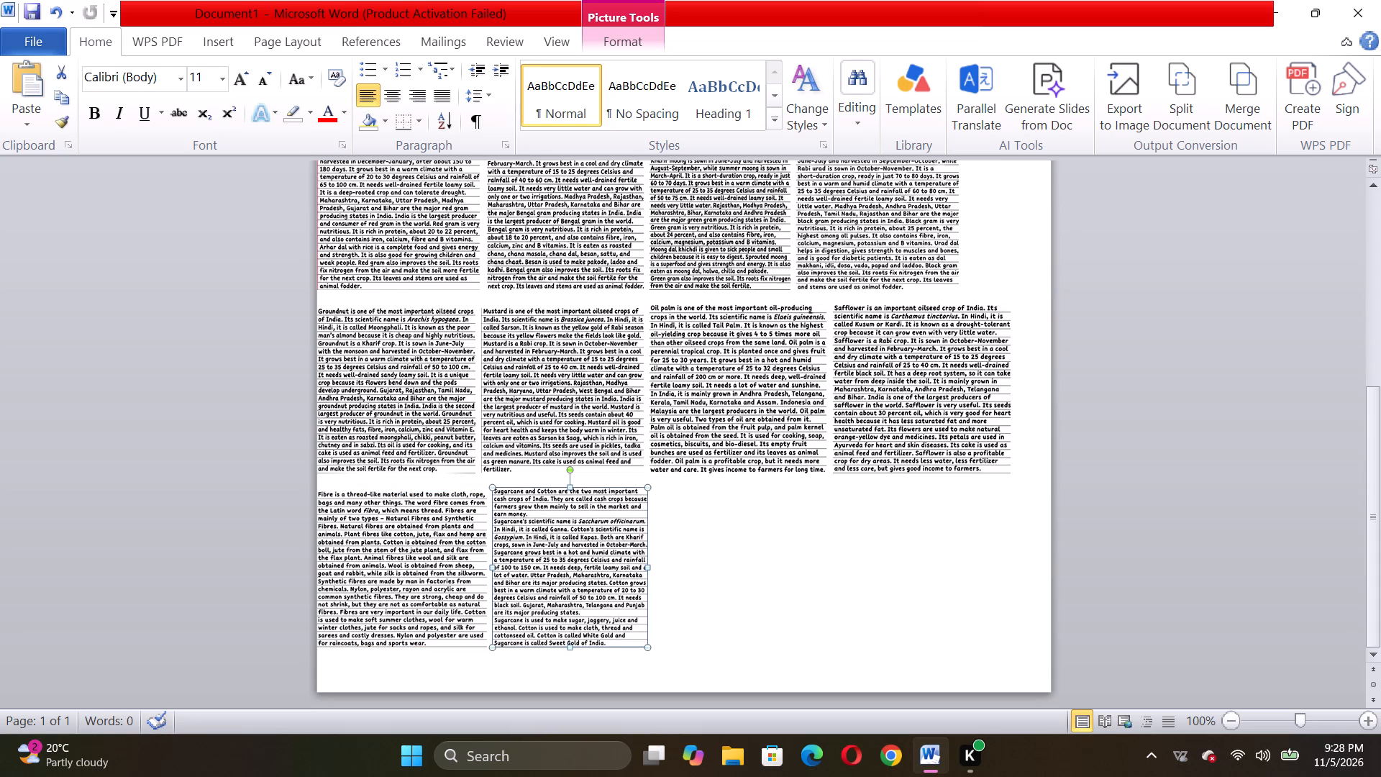
{"action": "left_click", "coordinate": [649, 565]}
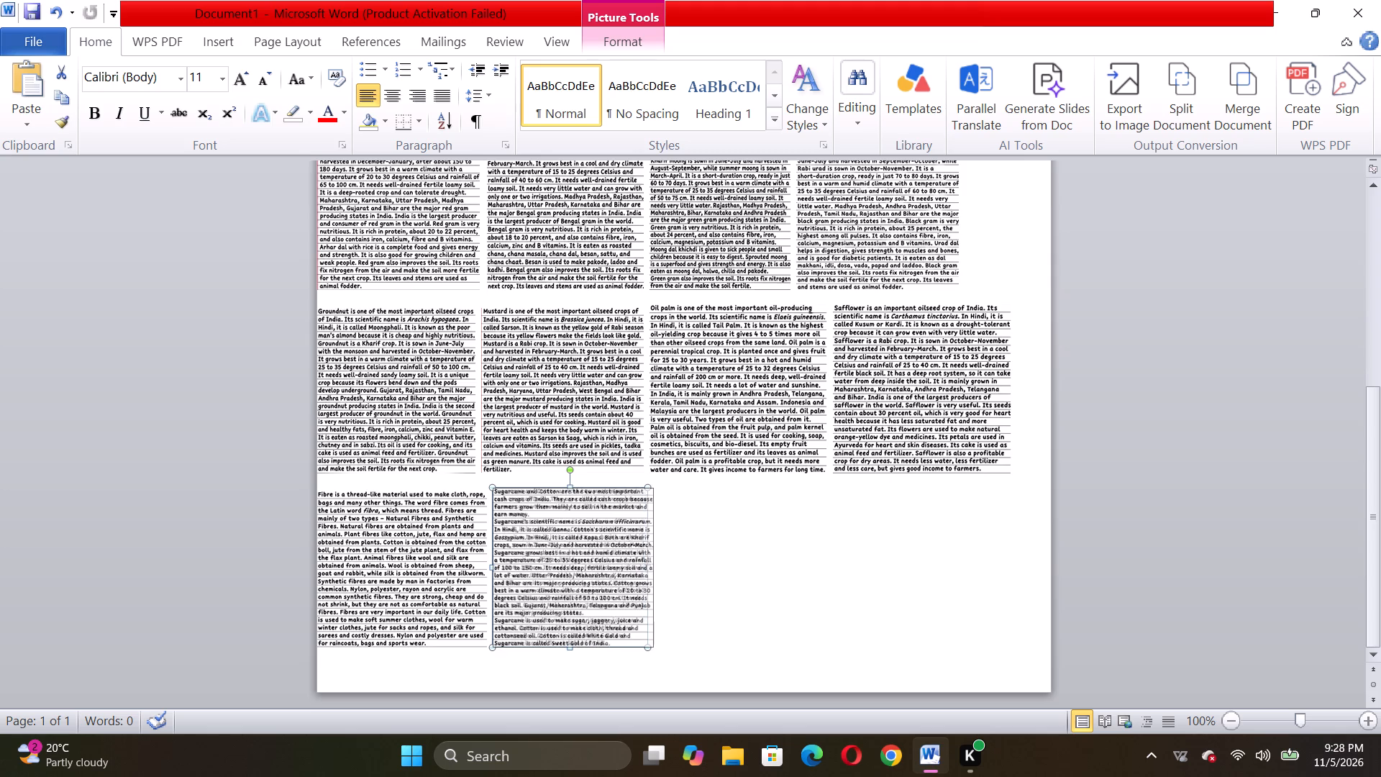
Widen the fibre text picture in the last row very slightly.
{"action": "left_click", "coordinate": [395, 564]}
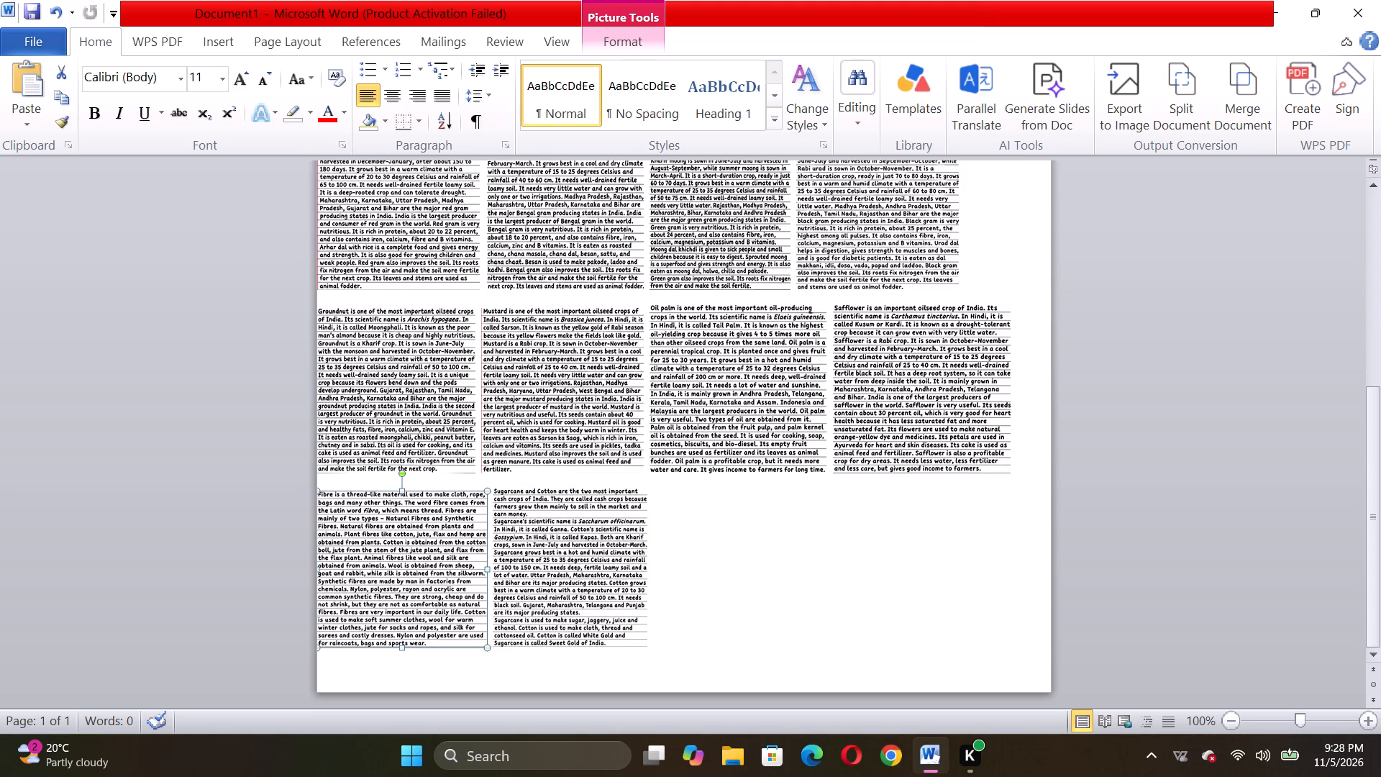
{"action": "left_click", "coordinate": [485, 568]}
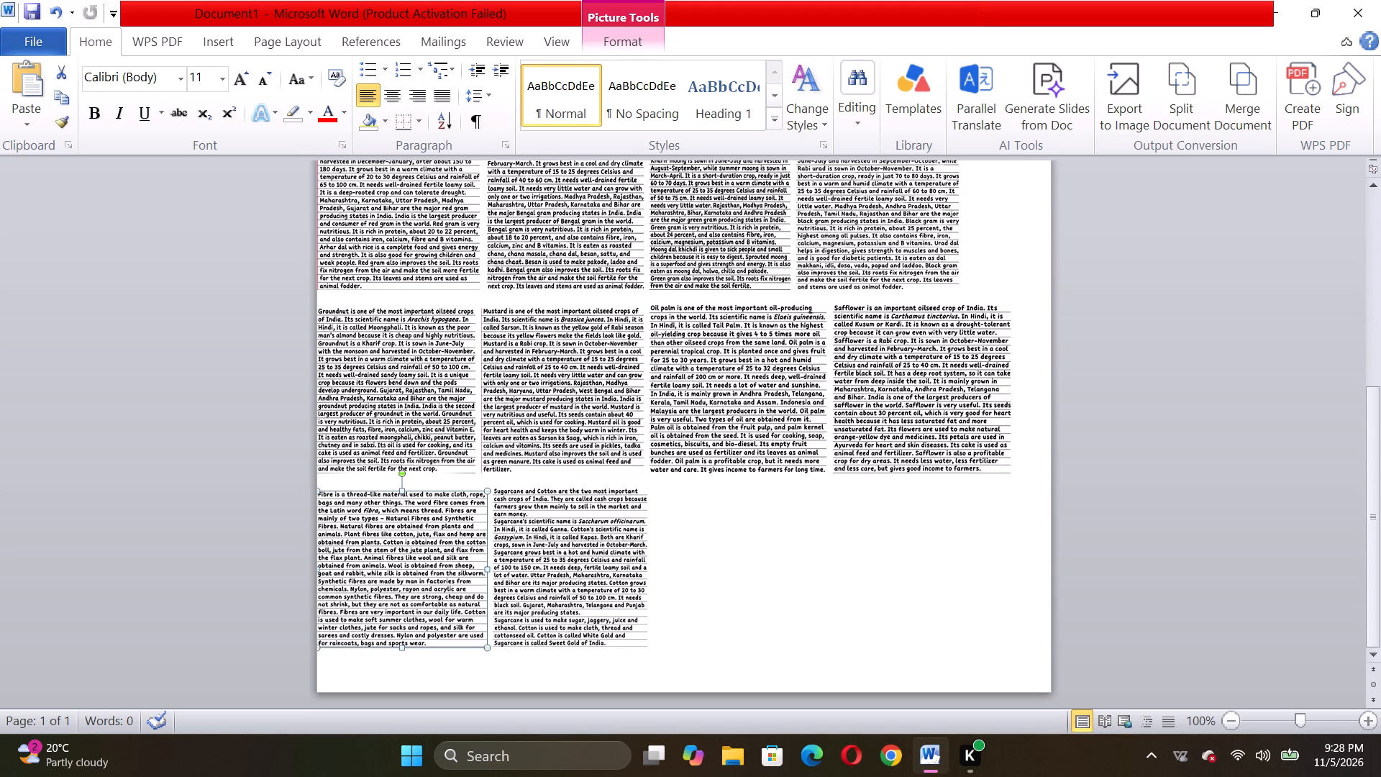
{"action": "left_click", "coordinate": [486, 568]}
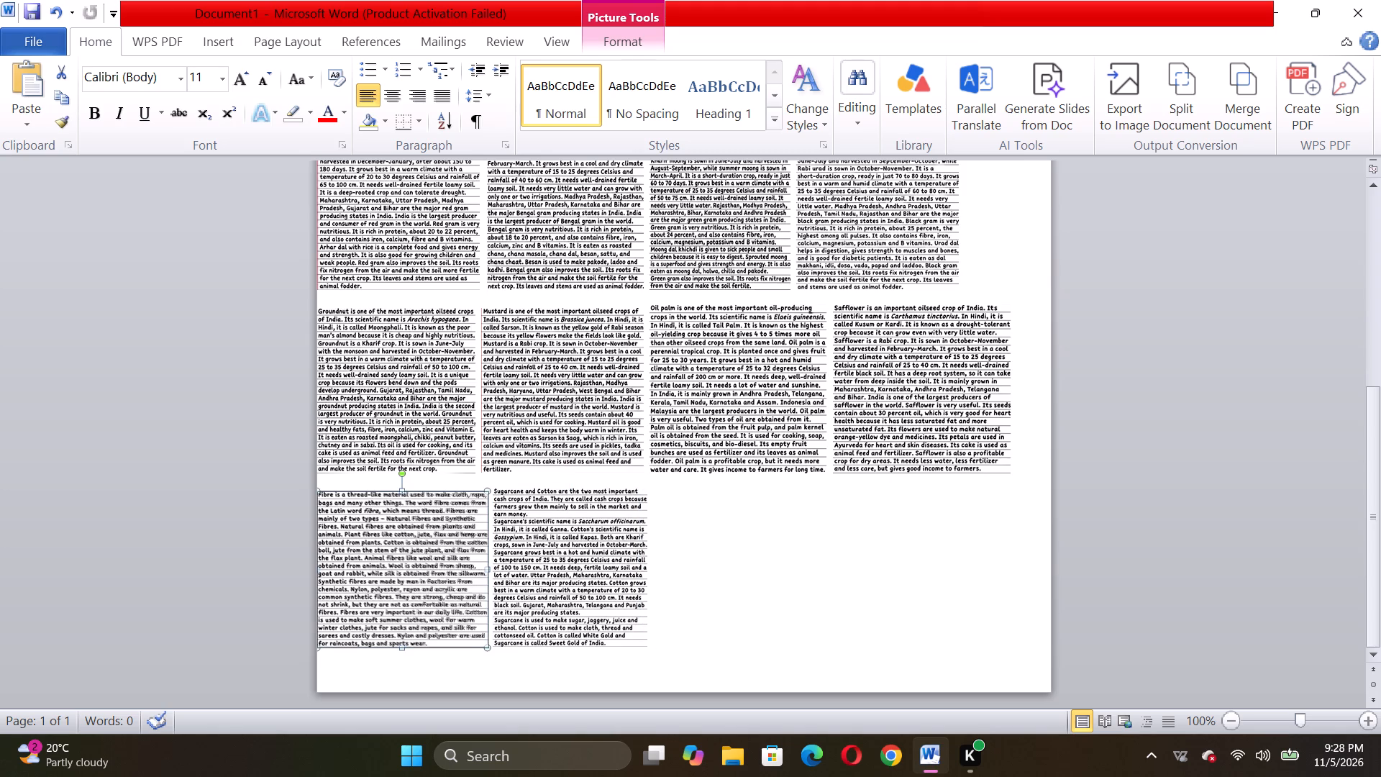
Widen the rice text picture in the first row slightly.
{"action": "scroll", "coordinate": [569, 519], "scroll_direction": "up", "scroll_amount": 2}
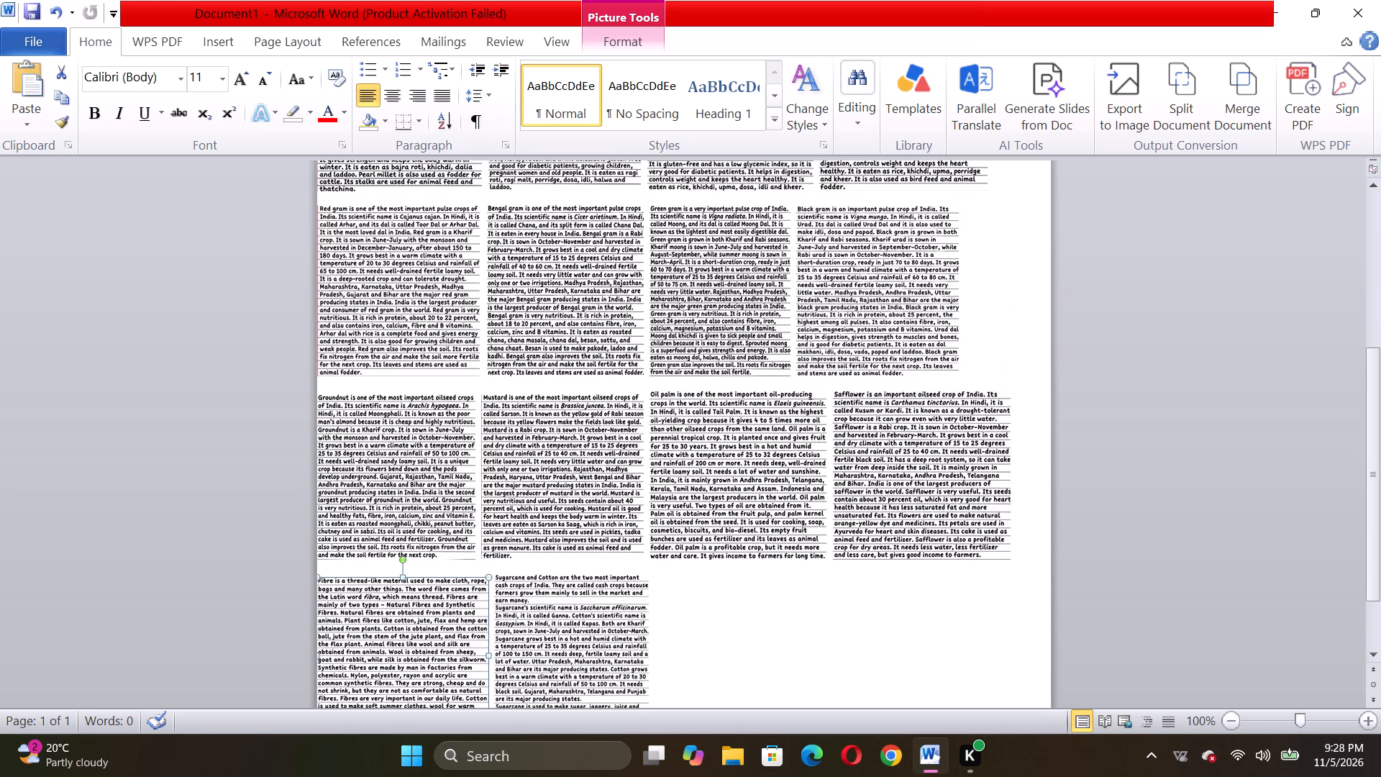
{"action": "scroll", "coordinate": [588, 497], "scroll_direction": "up", "scroll_amount": 13}
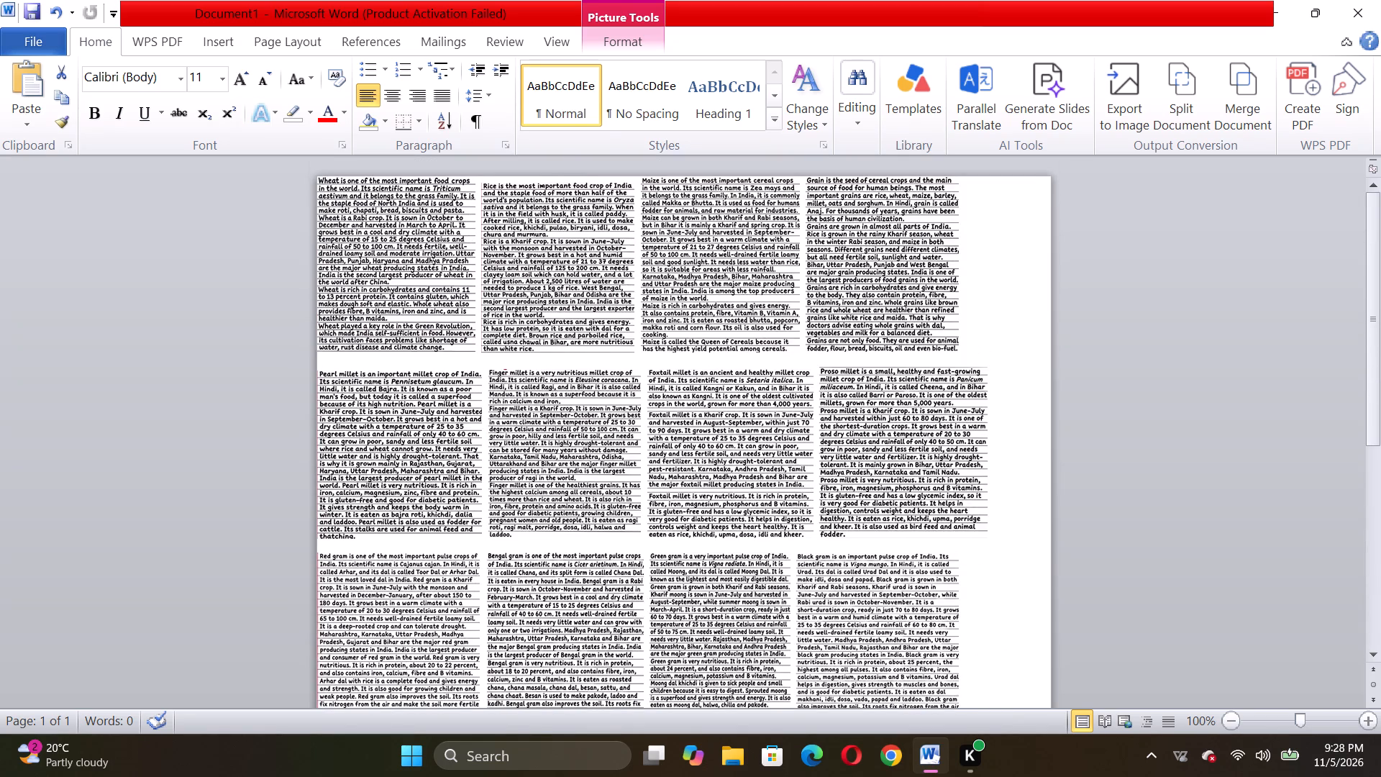
{"action": "left_click", "coordinate": [599, 301]}
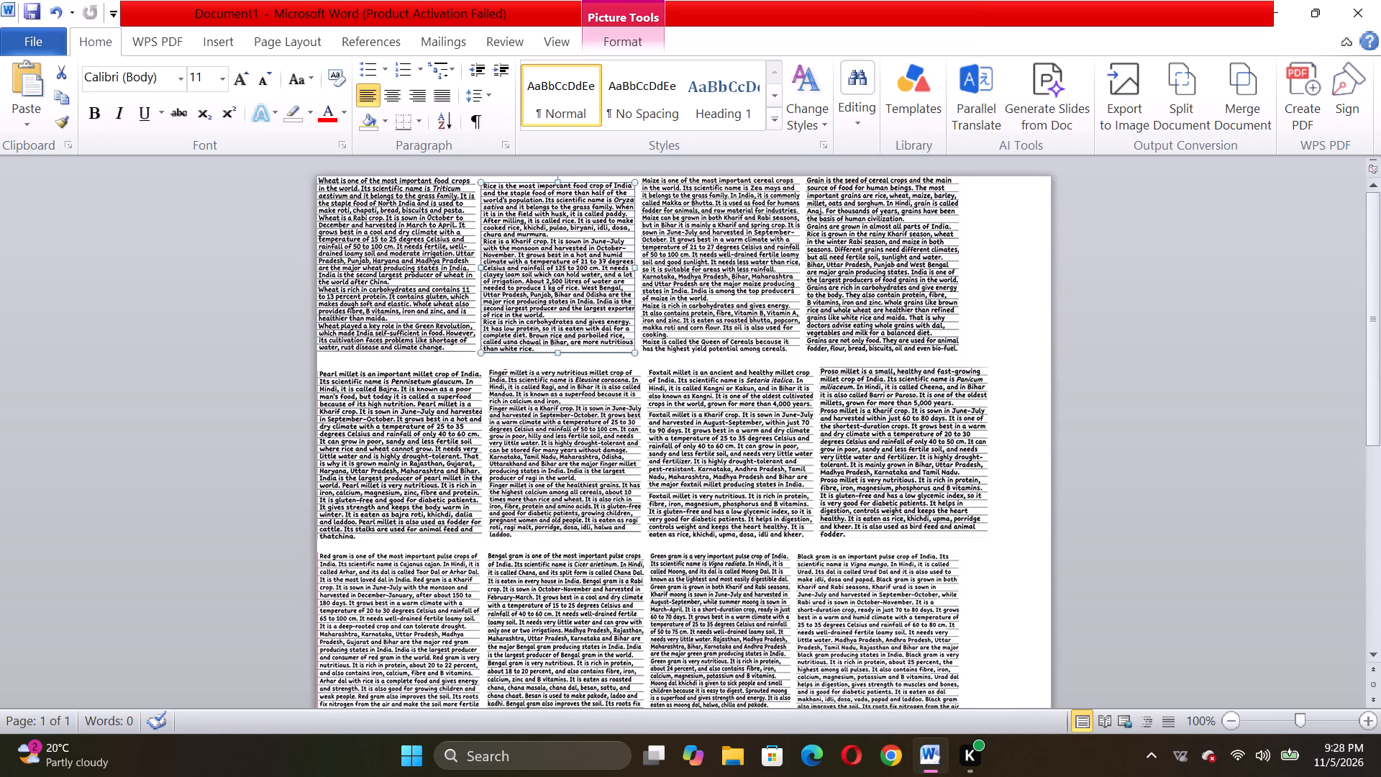
{"action": "left_click_drag", "start_coordinate": [632, 269], "coordinate": [642, 269]}
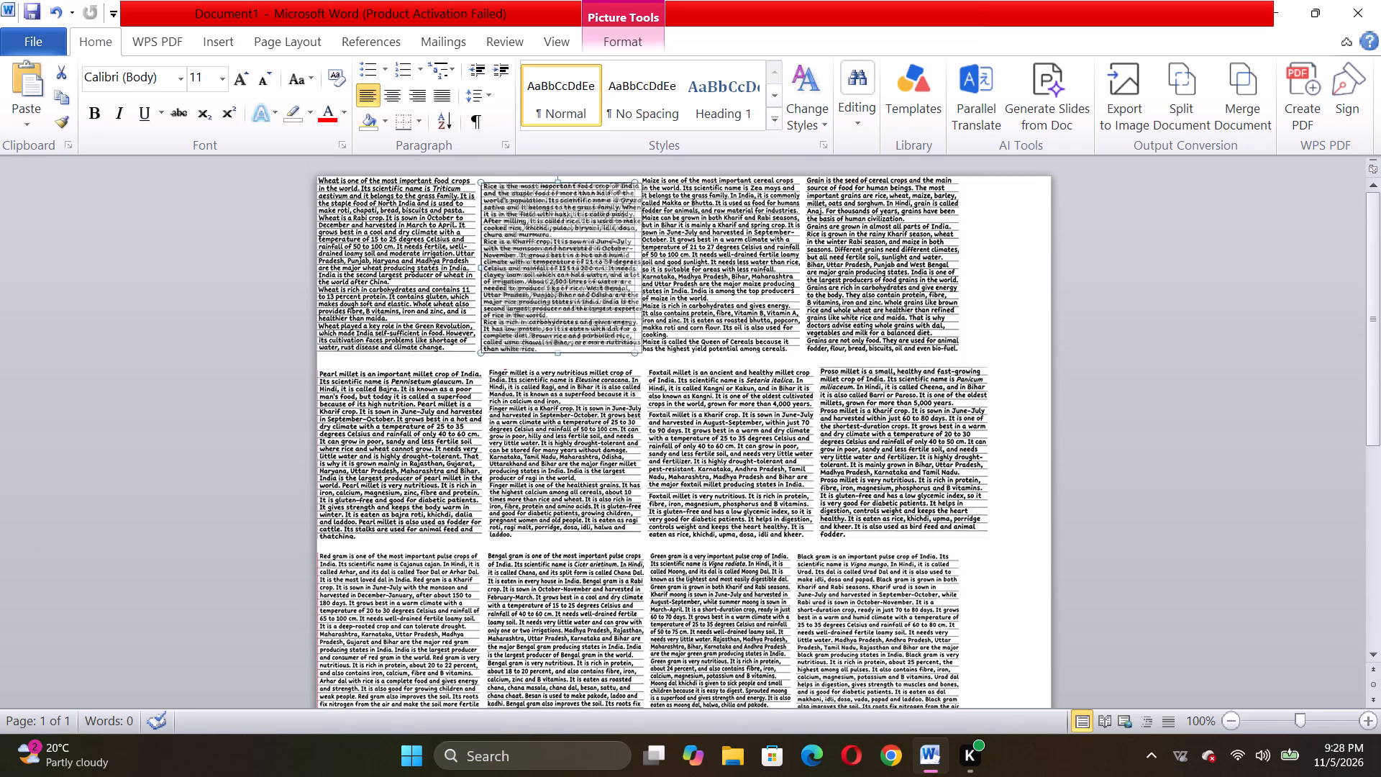
{"action": "left_click_drag", "start_coordinate": [642, 269], "coordinate": [633, 271]}
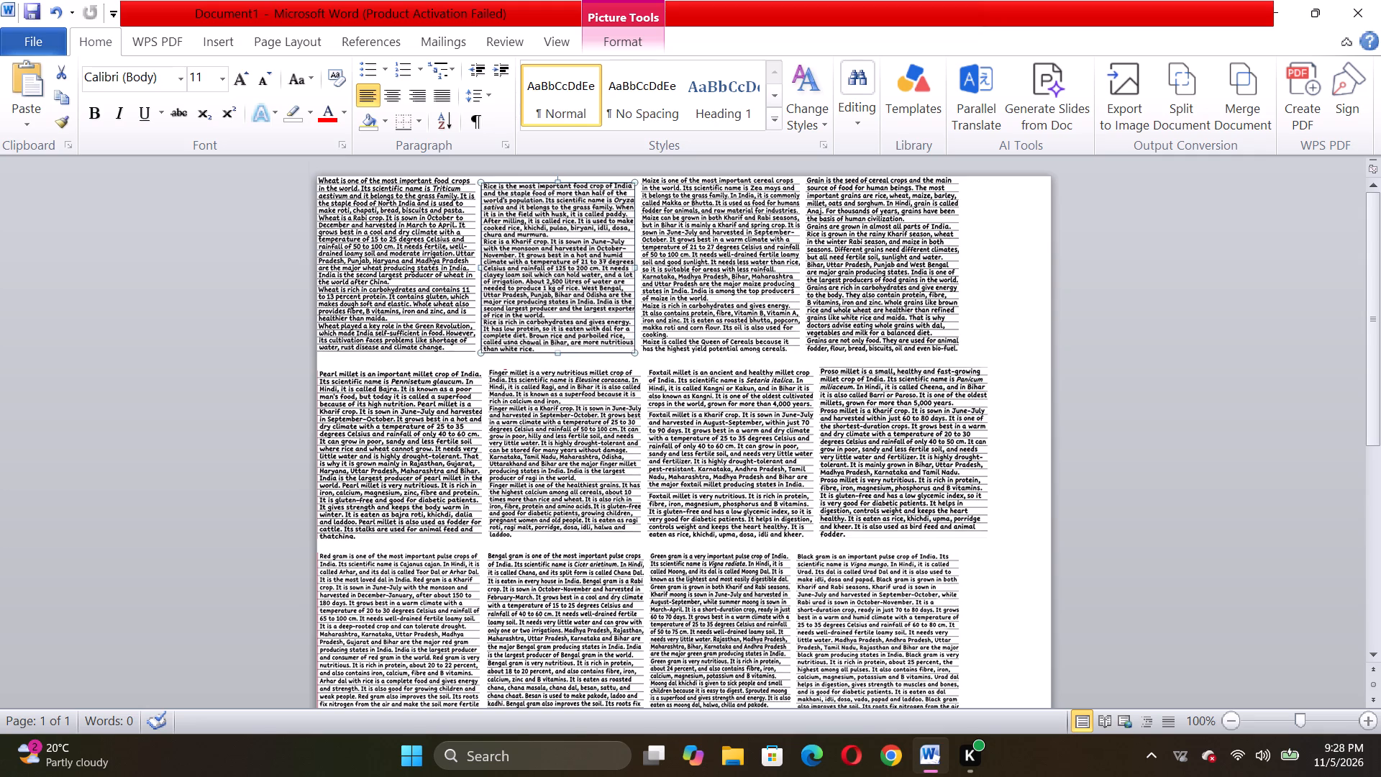
{"action": "left_click_drag", "start_coordinate": [633, 271], "coordinate": [637, 273]}
{"action": "left_click_drag", "start_coordinate": [637, 273], "coordinate": [639, 272]}
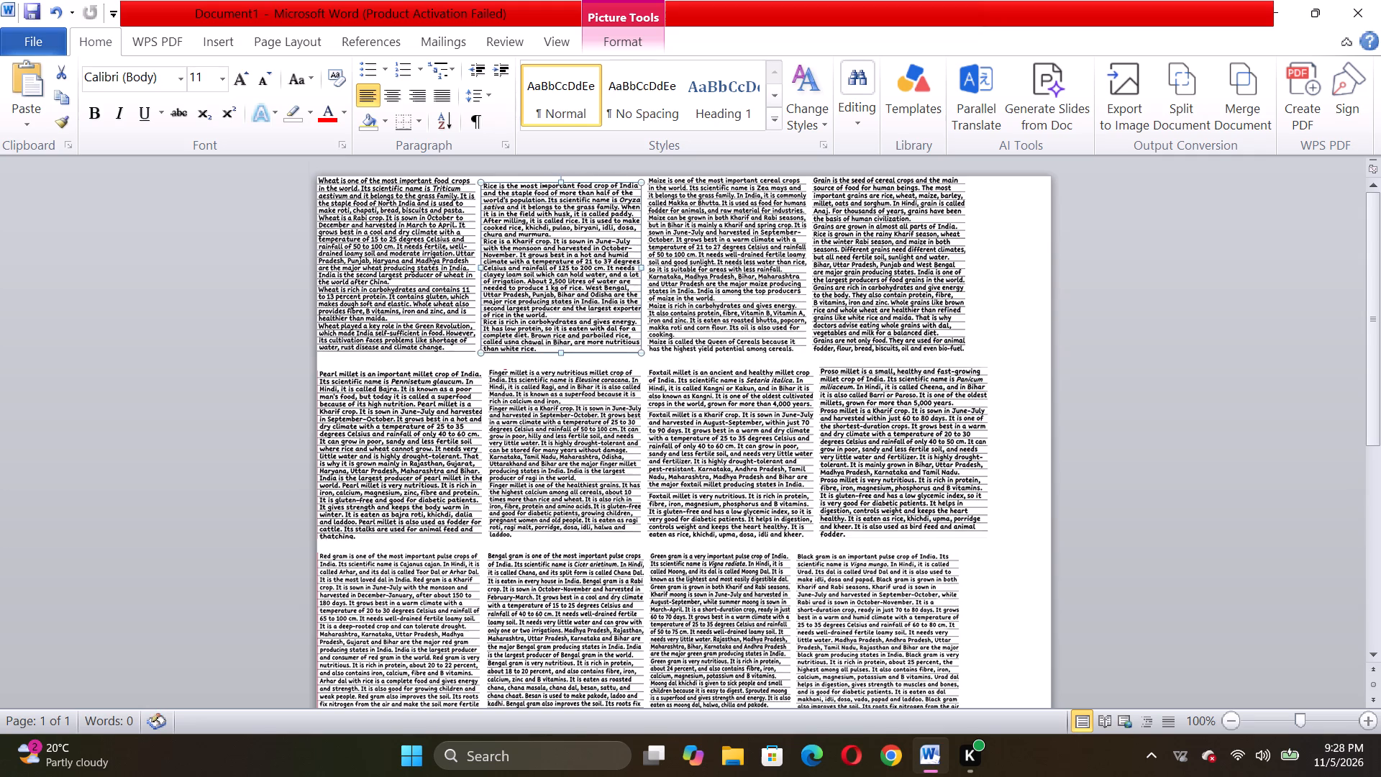
Stretch the rice text picture in the first row slightly upward so its top edge lines up with its neighbours.
{"action": "scroll", "coordinate": [683, 396], "scroll_direction": "down", "scroll_amount": 3}
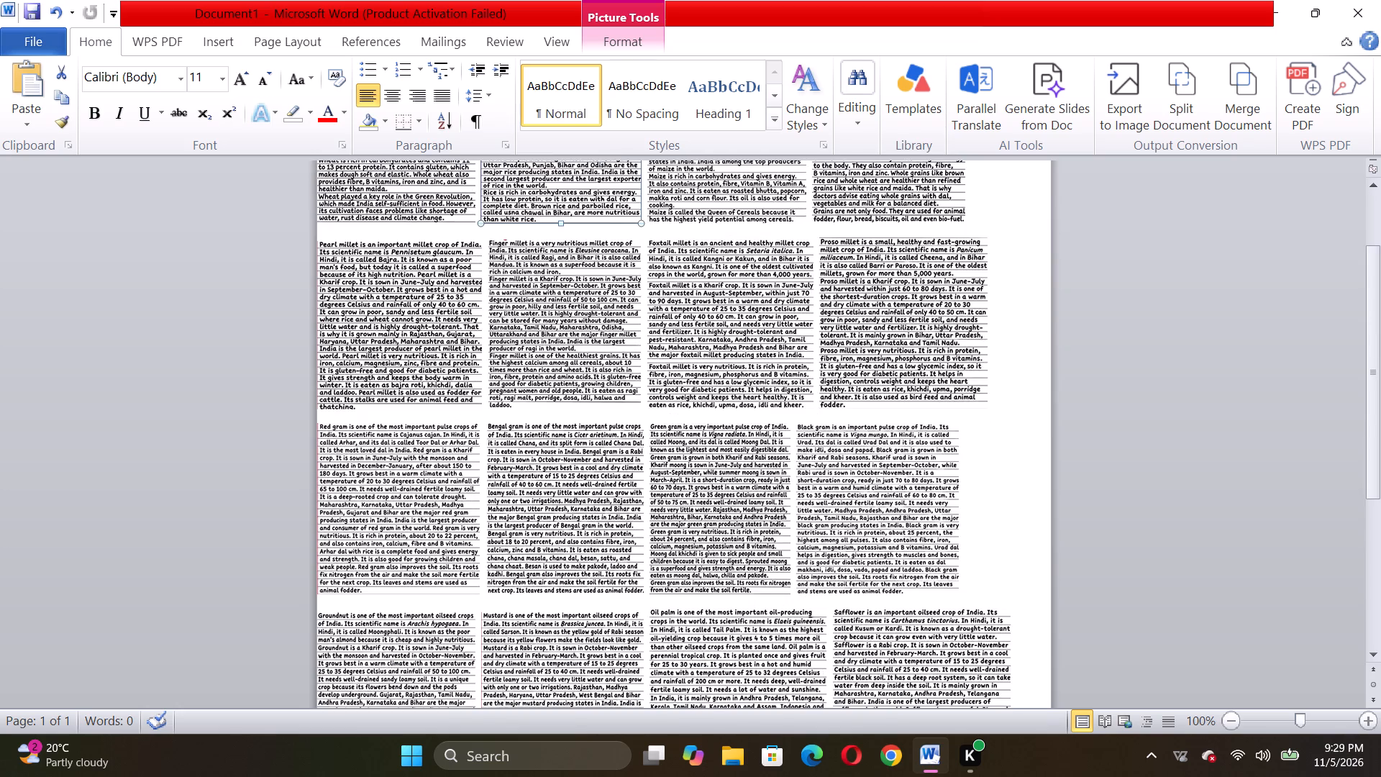
{"action": "scroll", "coordinate": [625, 447], "scroll_direction": "down", "scroll_amount": 6}
{"action": "scroll", "coordinate": [632, 446], "scroll_direction": "up", "scroll_amount": 8}
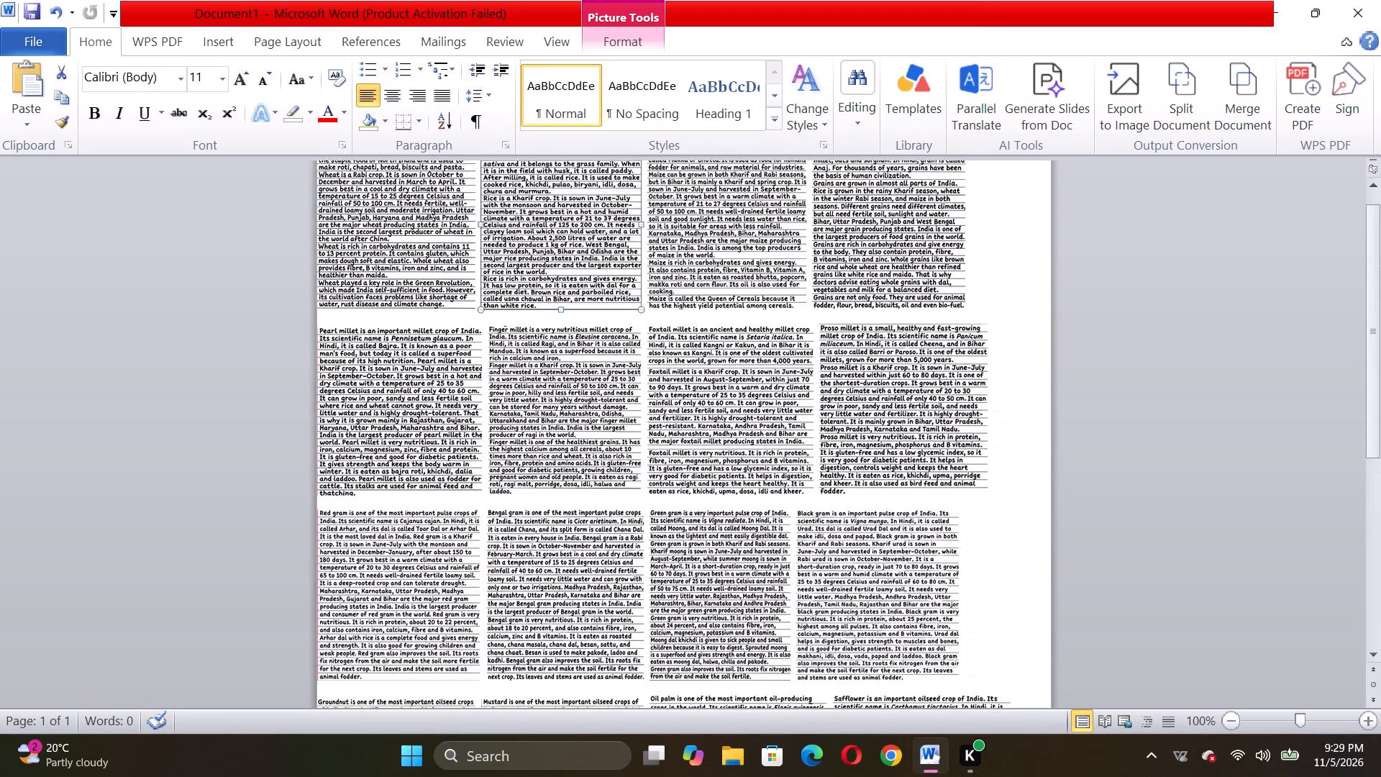
{"action": "scroll", "coordinate": [638, 434], "scroll_direction": "up", "scroll_amount": 9}
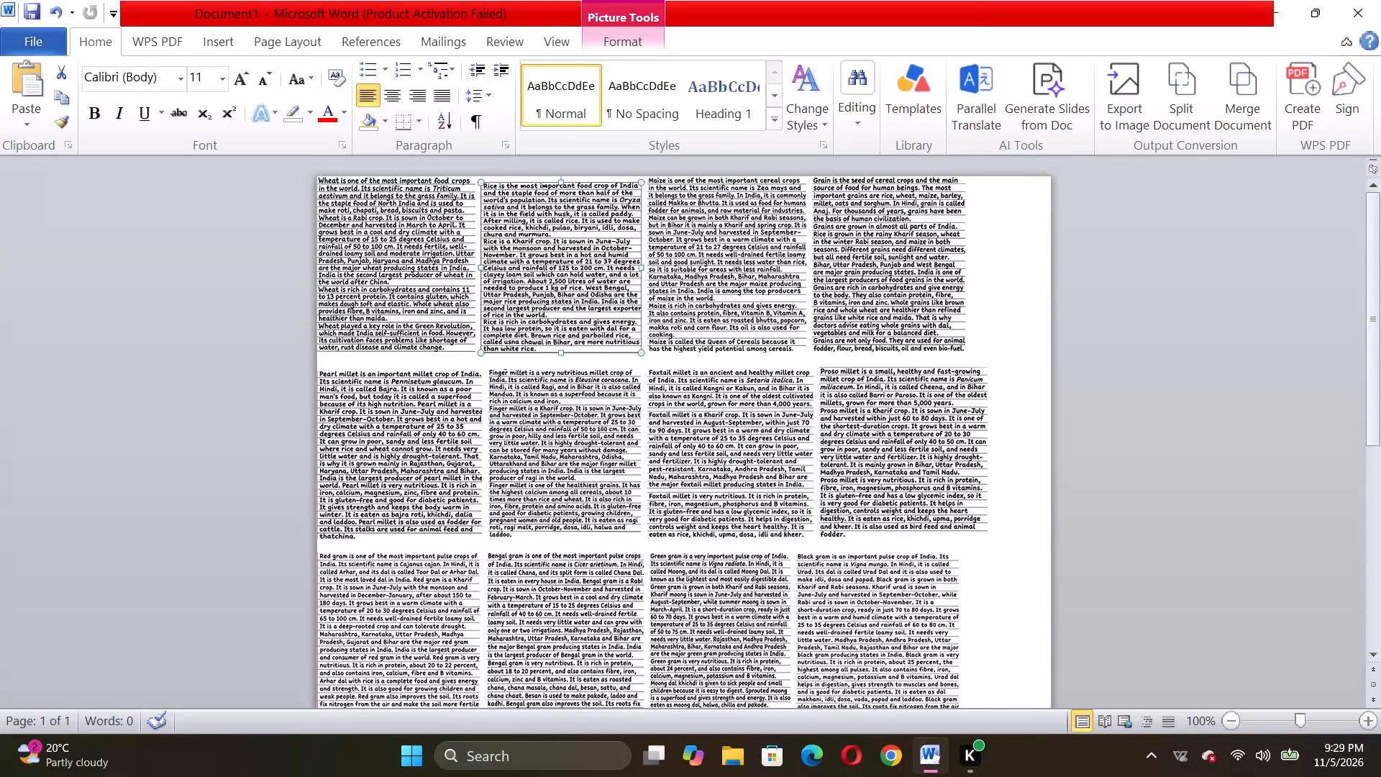
{"action": "left_click", "coordinate": [562, 182]}
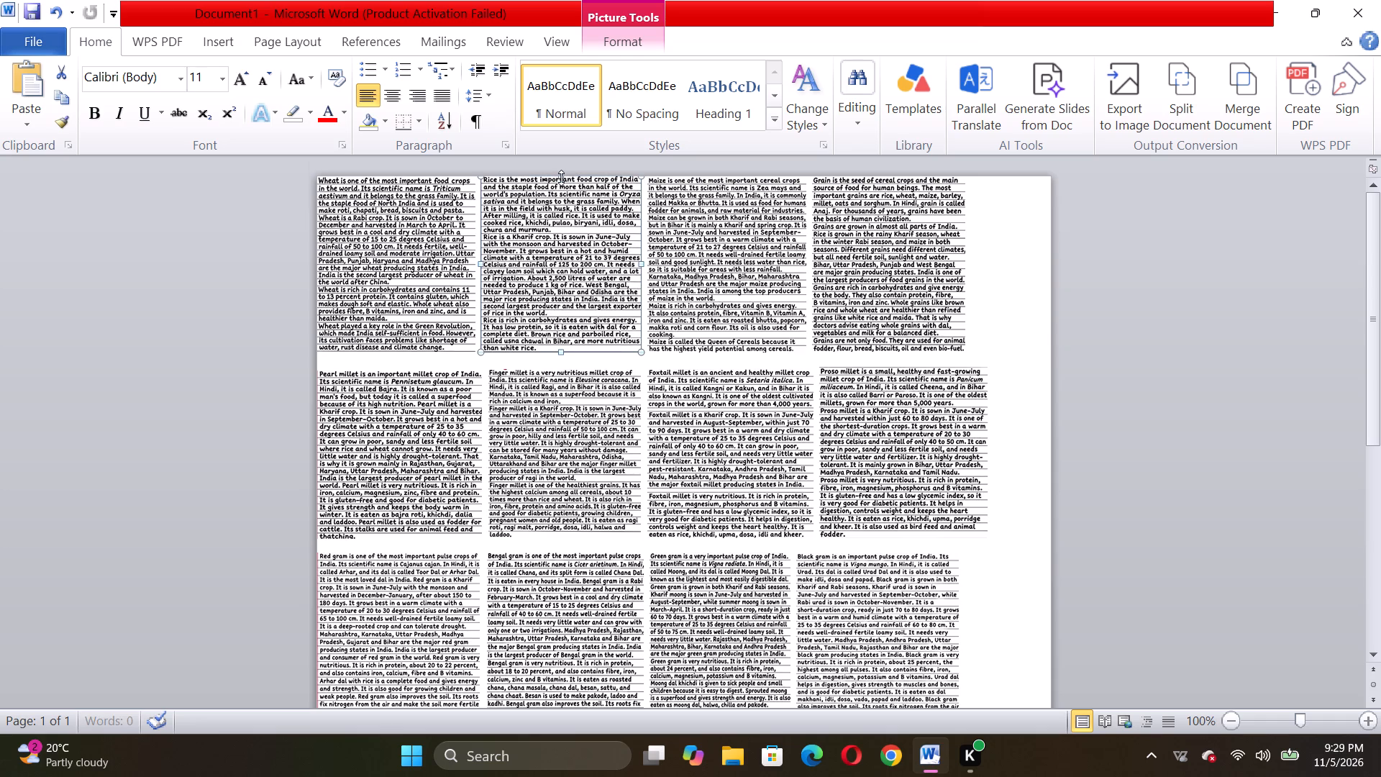
Widen the green gram text picture in the third row very slightly toward the black gram picture.
{"action": "scroll", "coordinate": [654, 281], "scroll_direction": "up", "scroll_amount": 5}
{"action": "scroll", "coordinate": [613, 383], "scroll_direction": "down", "scroll_amount": 6}
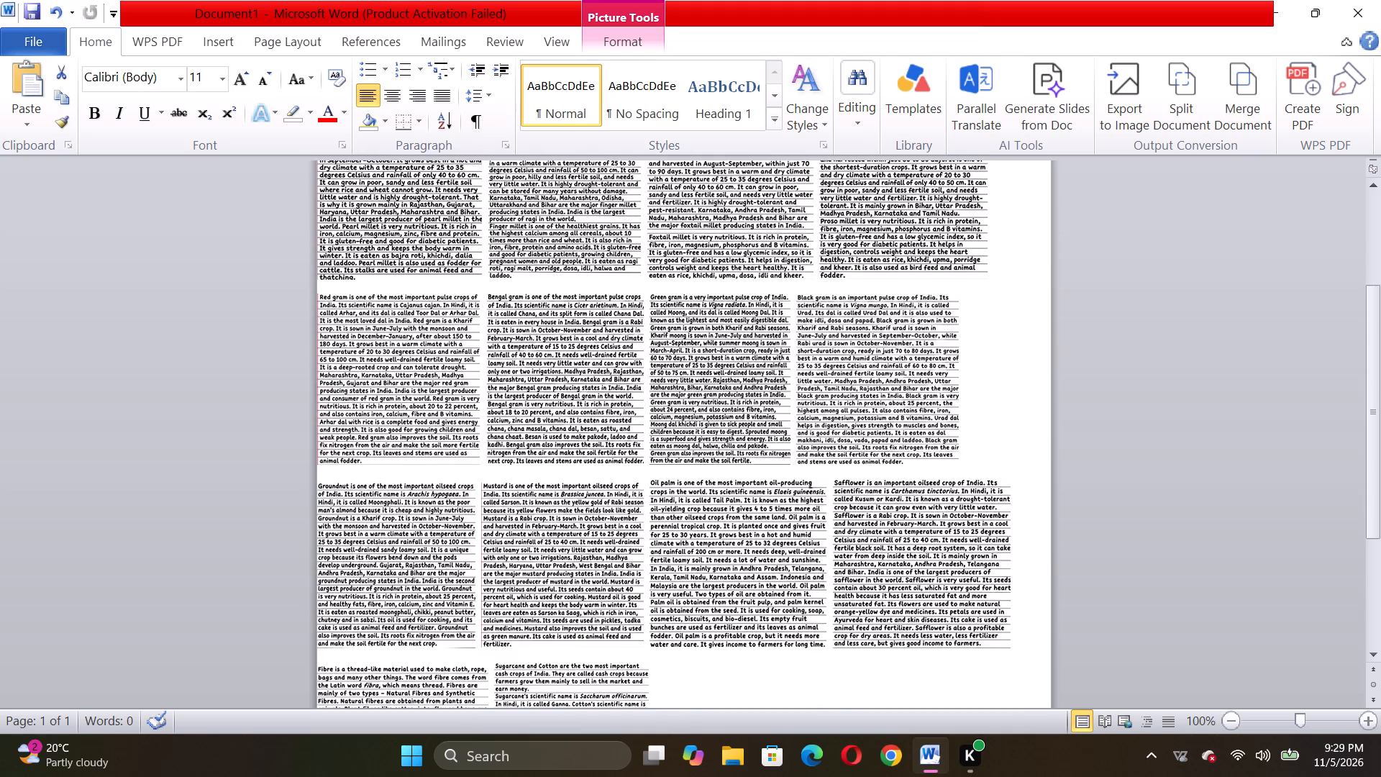
{"action": "scroll", "coordinate": [613, 383], "scroll_direction": "down", "scroll_amount": 5}
{"action": "scroll", "coordinate": [613, 383], "scroll_direction": "up", "scroll_amount": 5}
{"action": "left_click", "coordinate": [718, 363]}
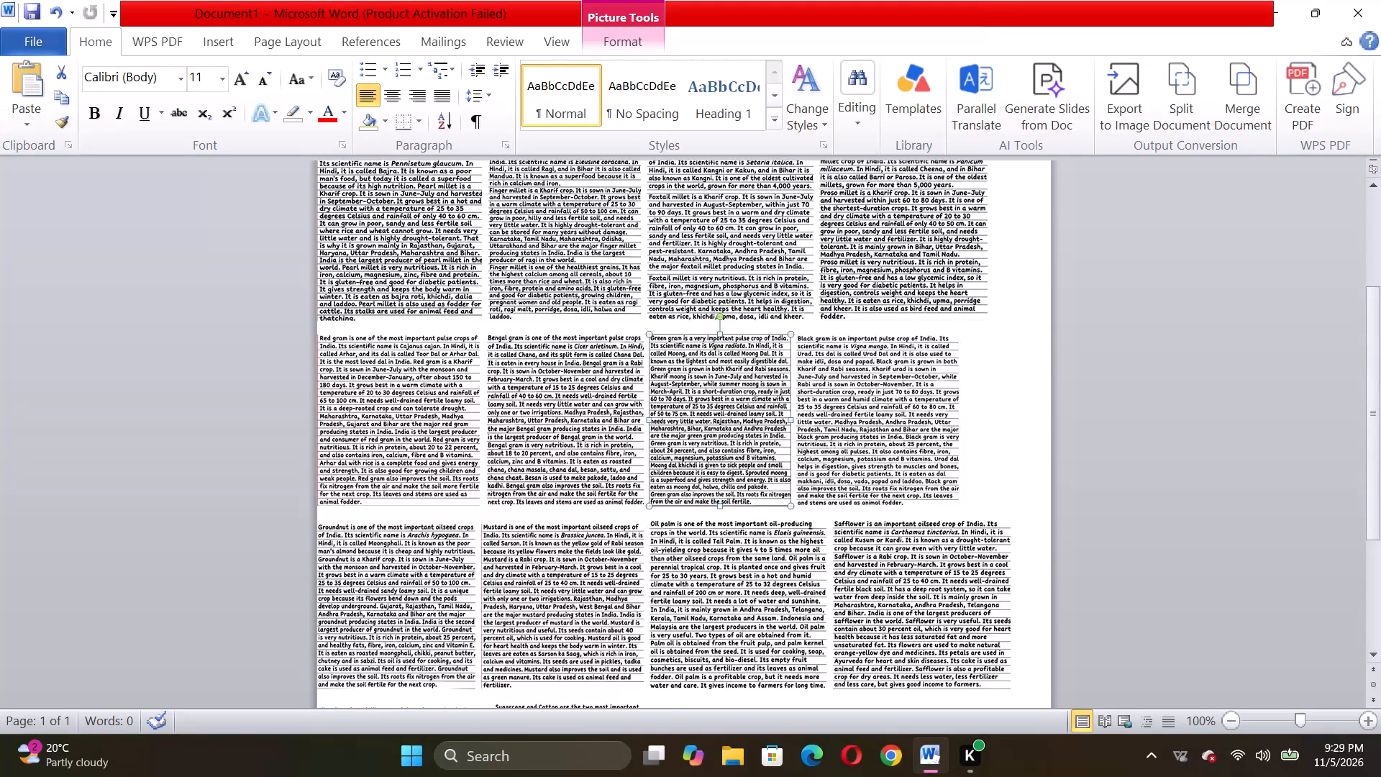
{"action": "left_click_drag", "start_coordinate": [790, 421], "coordinate": [793, 422]}
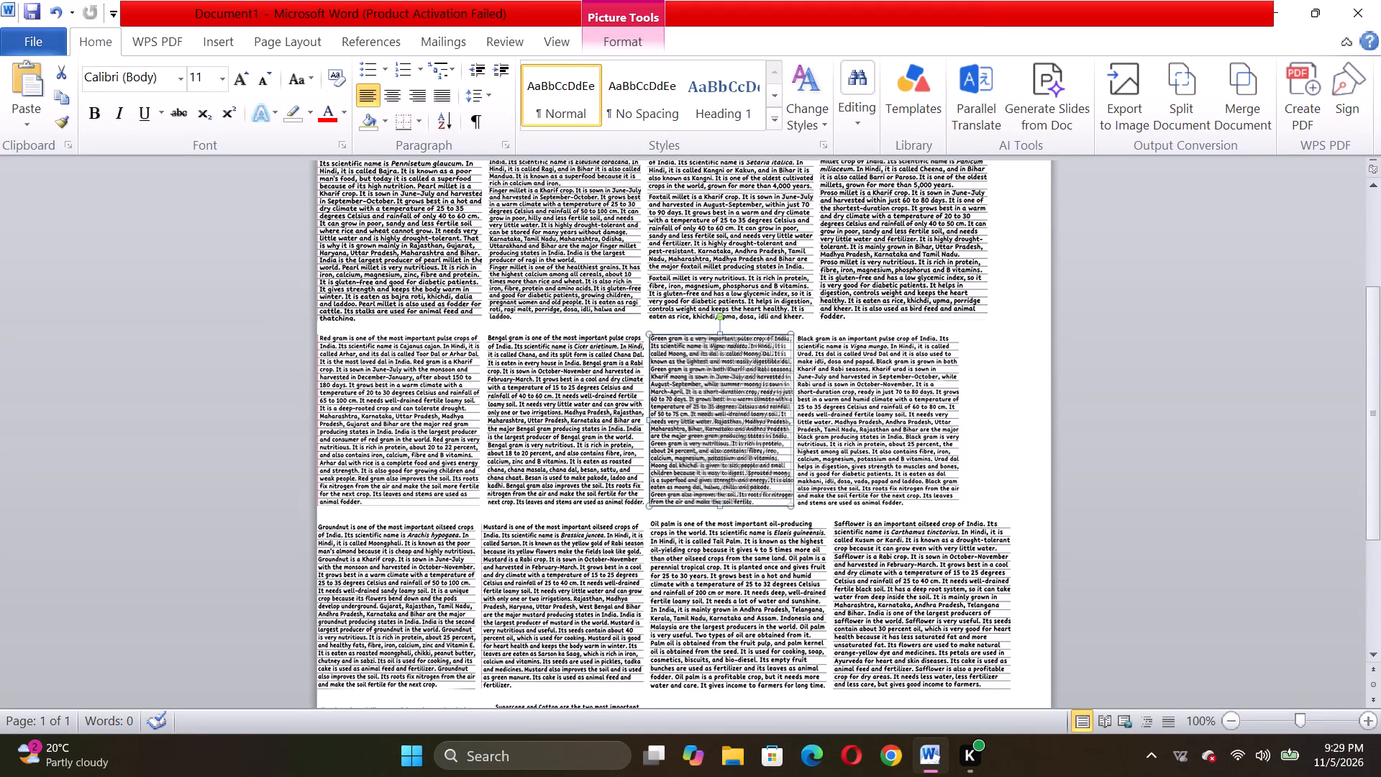
Widen the green gram text picture in the third row slightly further toward the black gram picture.
{"action": "left_click_drag", "start_coordinate": [793, 422], "coordinate": [798, 420]}
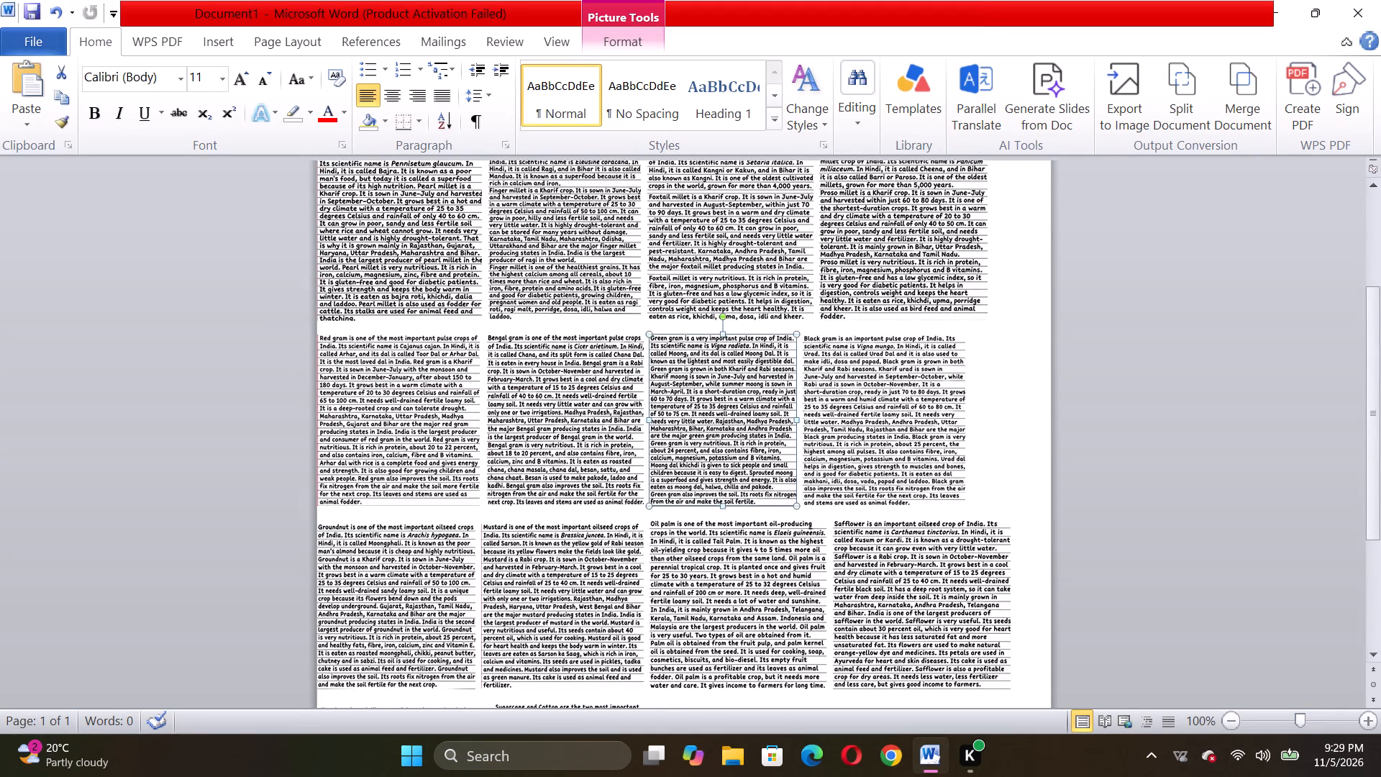
Widen the Bengal gram text picture in the third row slightly toward the green gram picture.
{"action": "left_click", "coordinate": [582, 450]}
{"action": "left_click", "coordinate": [646, 422]}
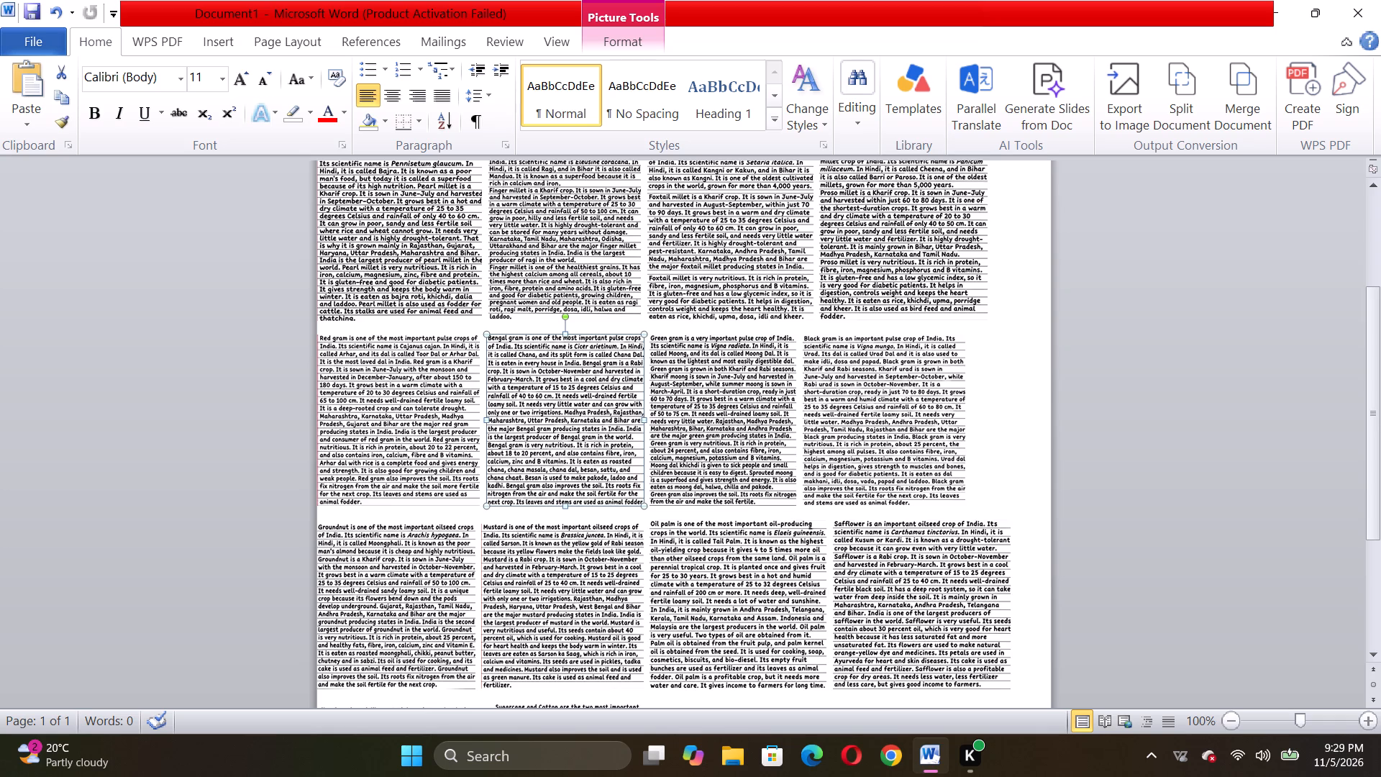
Select the black gram text picture at the end of the third row.
{"action": "left_click", "coordinate": [708, 427]}
{"action": "left_click", "coordinate": [903, 408]}
{"action": "scroll", "coordinate": [929, 414], "scroll_direction": "down", "scroll_amount": 3}
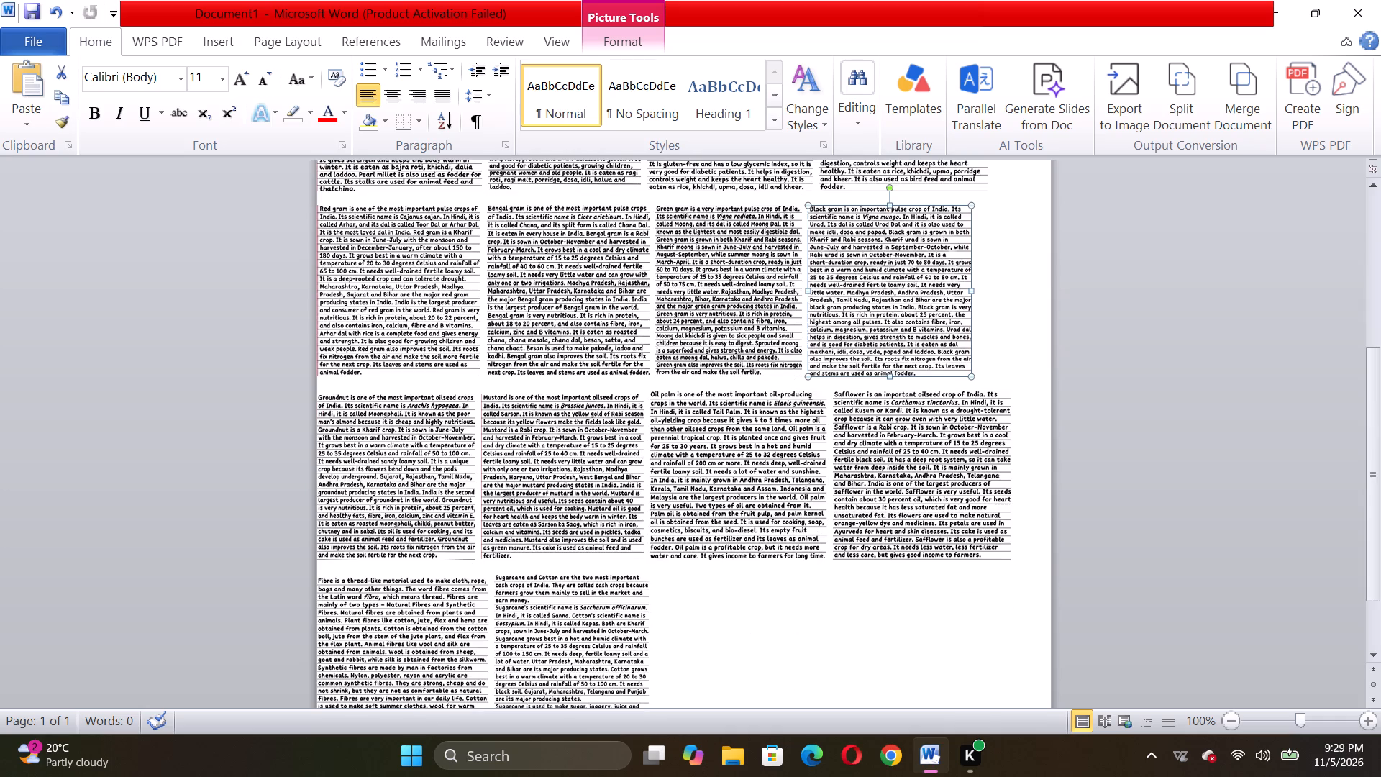